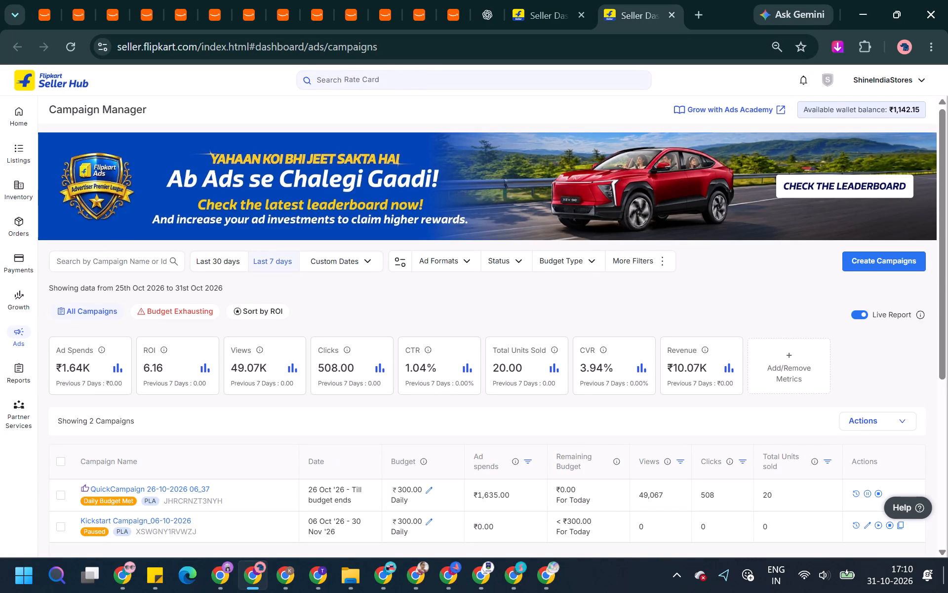
Look over the SIKAAMI store's Amazon Seller Central and Flipkart listings pages, and return to the ShineIndiaStores Campaign Manager.
click(123, 571)
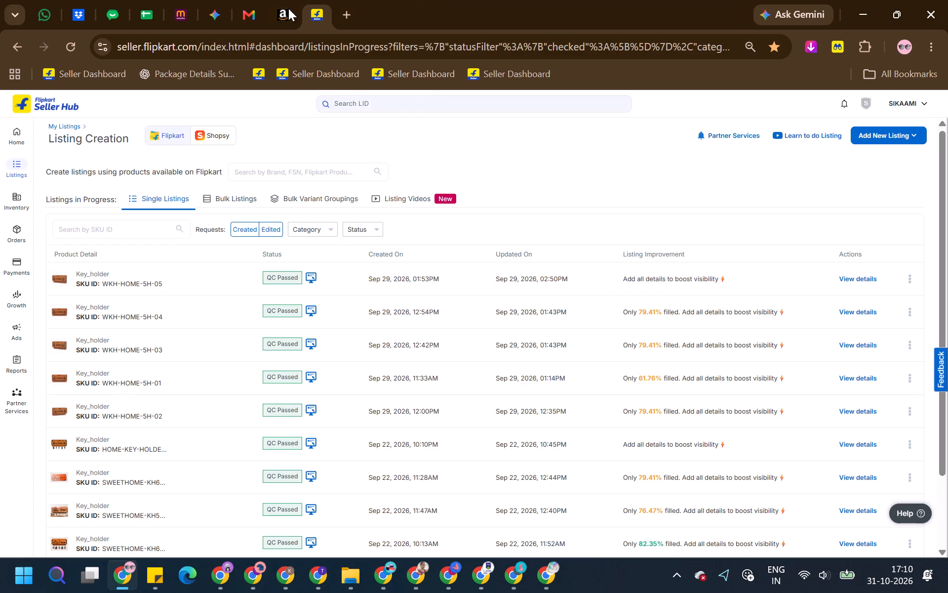
click(340, 9)
click(312, 10)
click(288, 10)
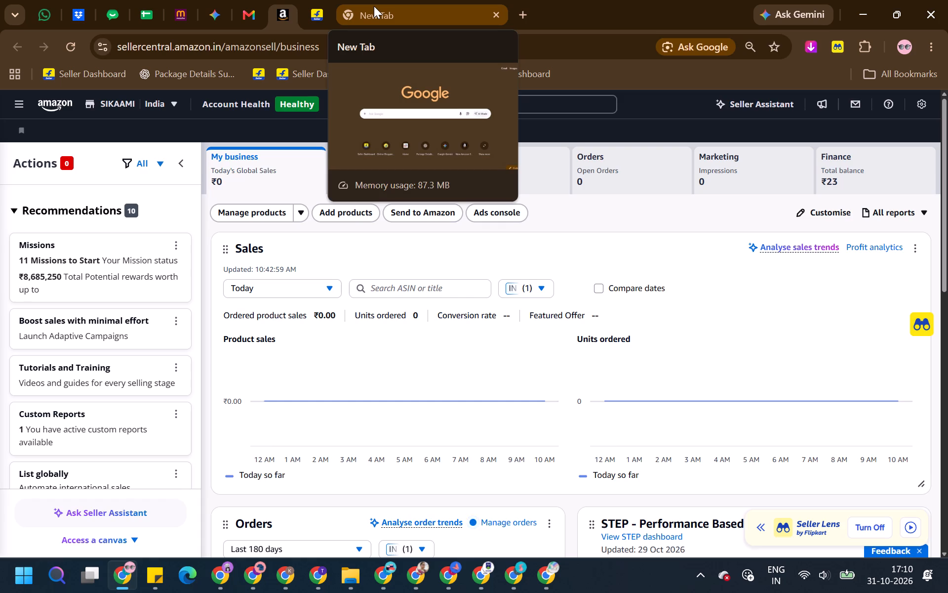
click(374, 6)
click(319, 10)
click(391, 8)
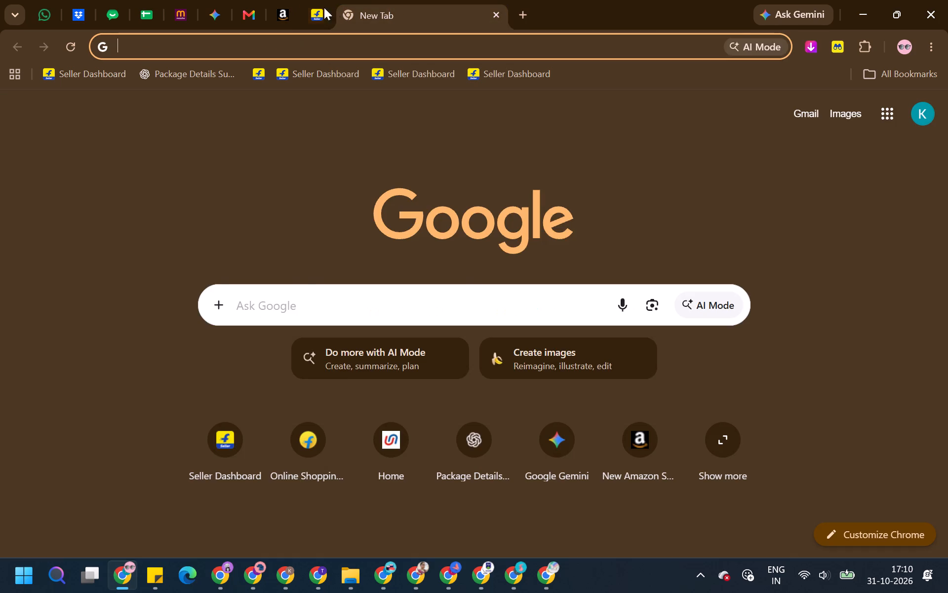
click(282, 12)
click(311, 10)
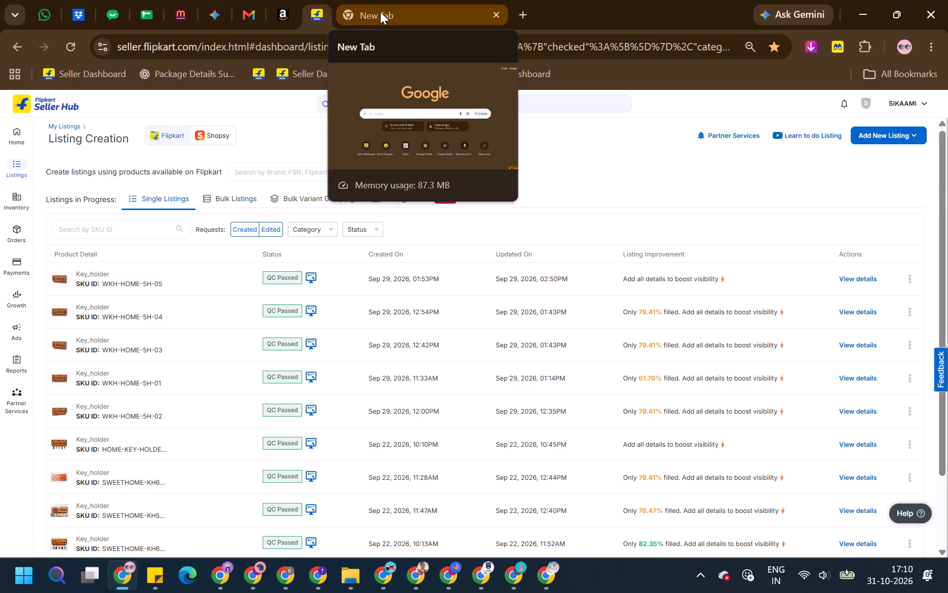
click(380, 12)
click(869, 8)
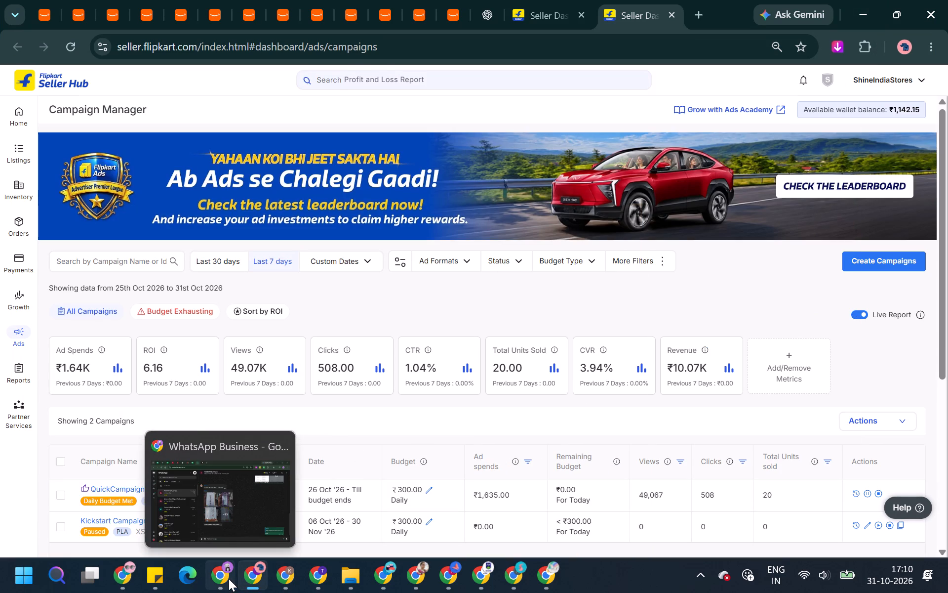
click(286, 577)
click(254, 580)
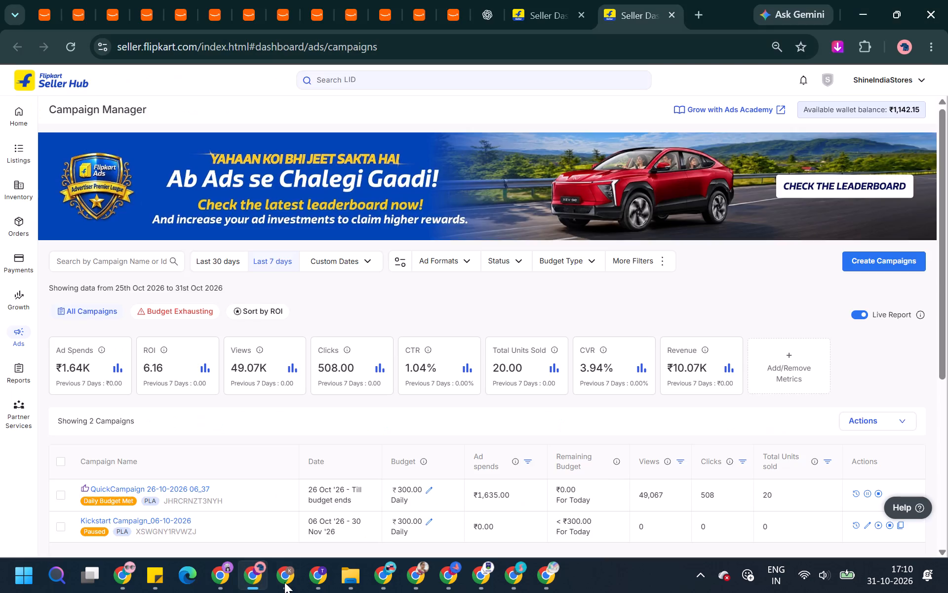
Switch to the Chrome profile window showing the seller account chooser and move its taskbar entry one place earlier.
click(319, 580)
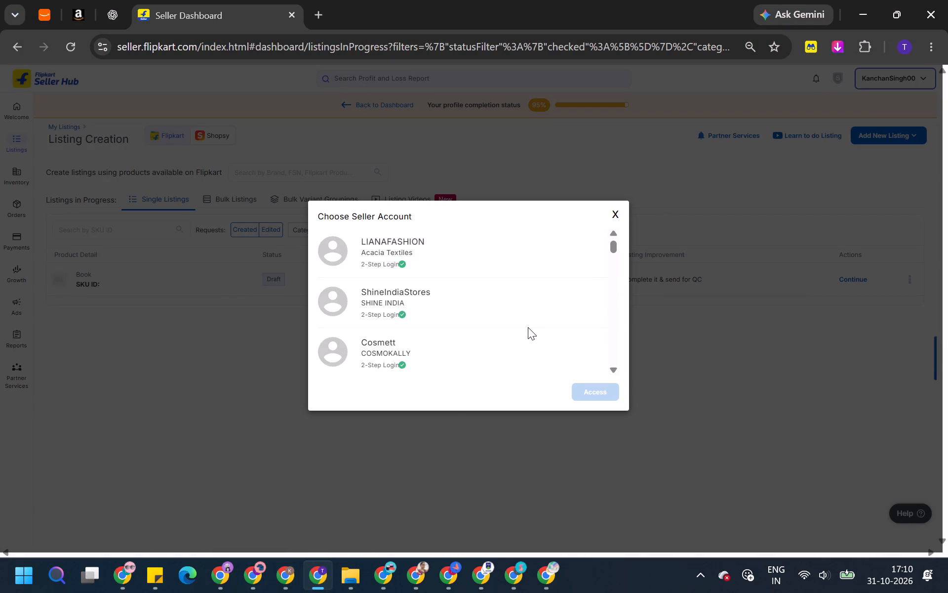
drag(316, 568, 283, 568)
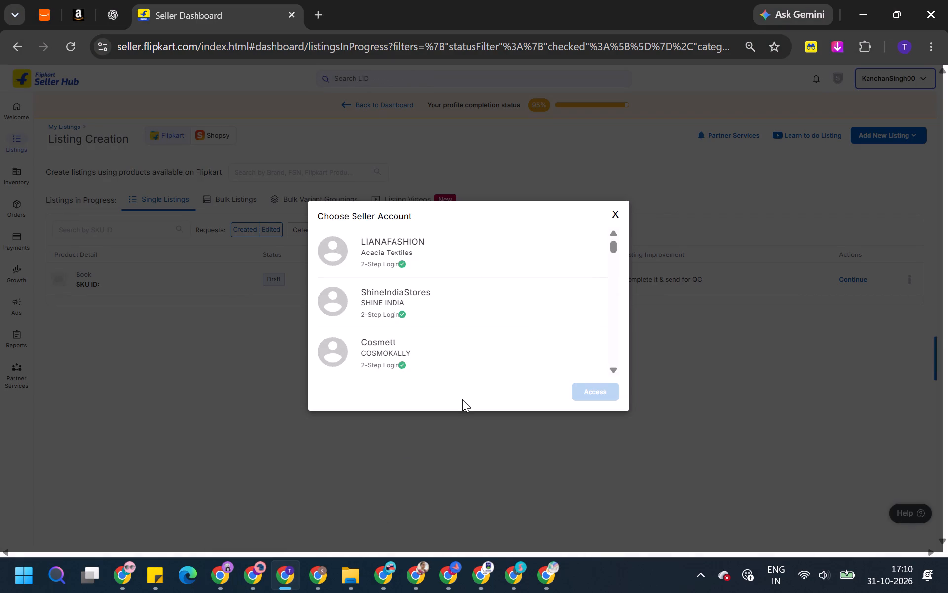
Find the Cosmett (COSMOKALLY) account among the available Flipkart seller accounts and access it.
key(ctrl+f)
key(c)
click(467, 362)
click(591, 390)
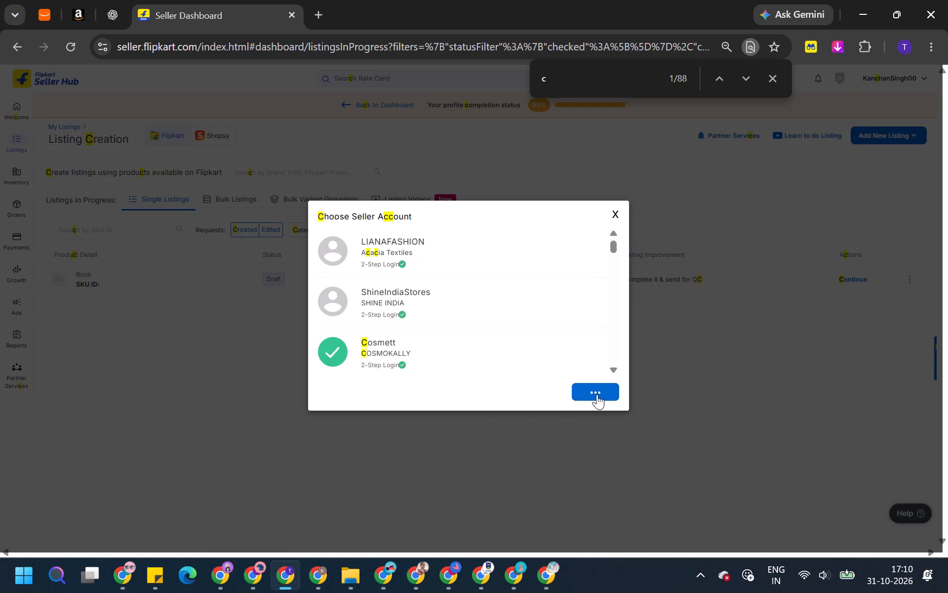
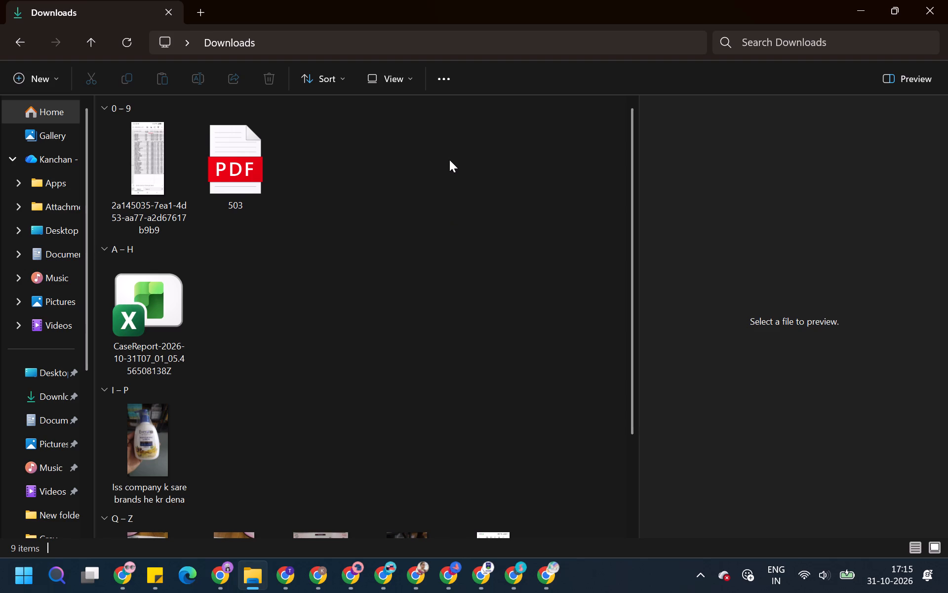
Preview the 503 PDF invoice in the Downloads folder.
click(247, 204)
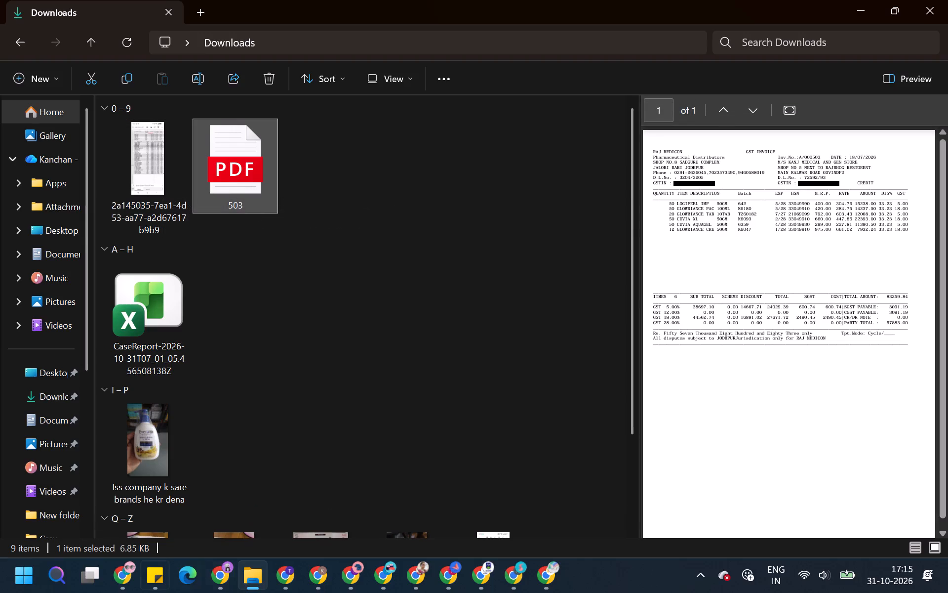
Switch to Chrome, open the Flipkart shopping site in a new tab and search for "jhula".
click(133, 584)
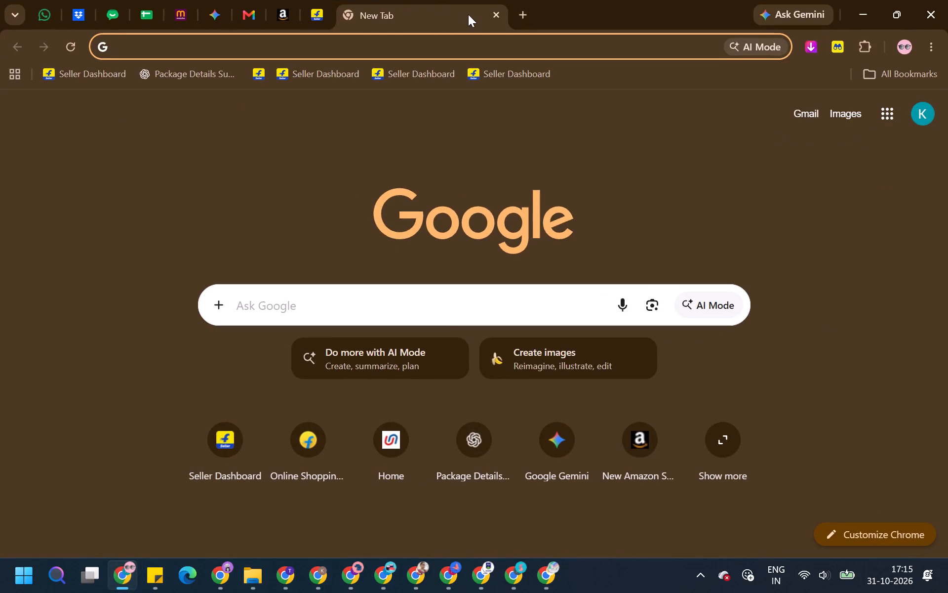
click(522, 8)
text(fli)
key(Return)
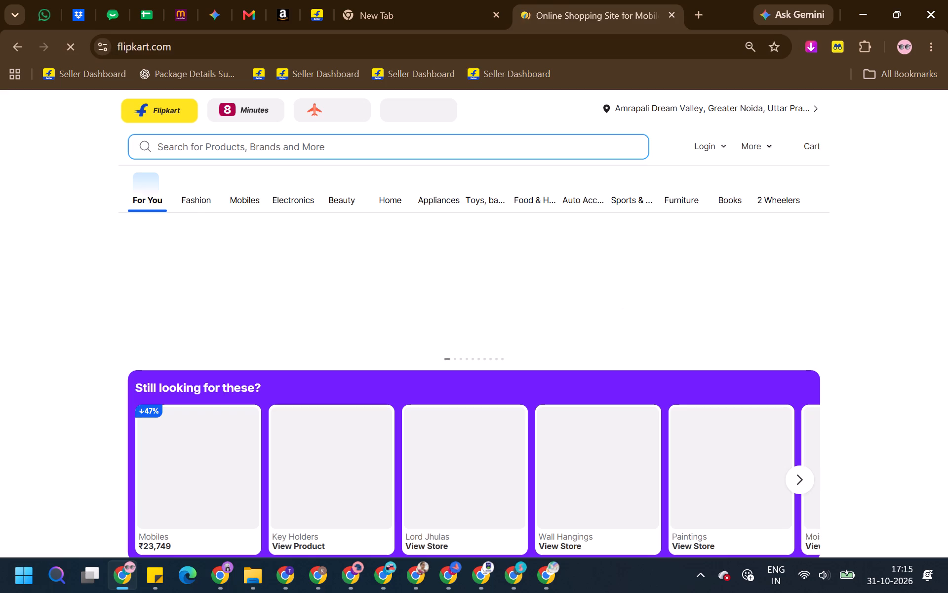
click(330, 154)
key(k)
key(BackSpace)
text(jhula)
key(Return)
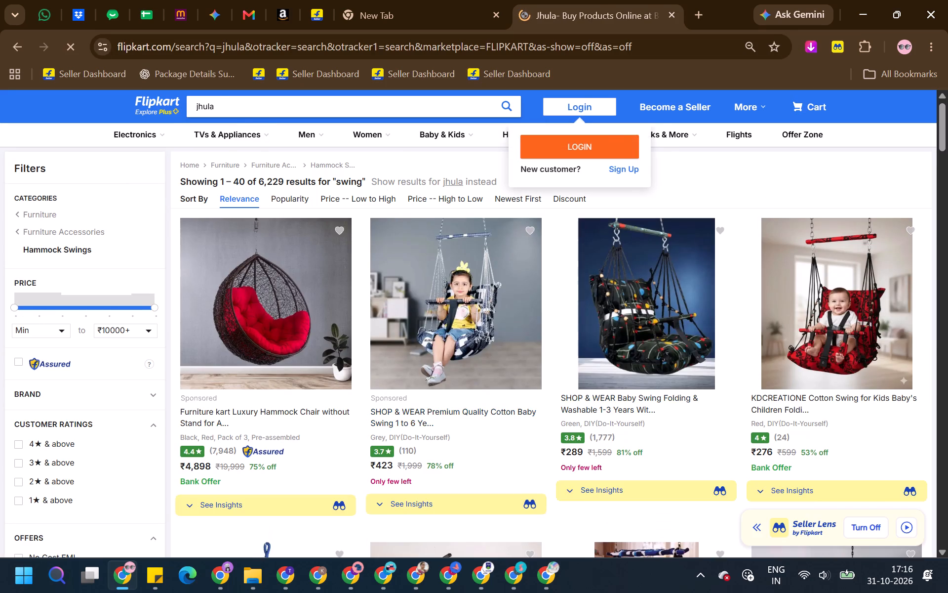
Refine the Flipkart search to "kanha ji jhula" and look over the results.
drag(247, 109, 165, 109)
key(Left)
text(kanha ji)
key(space)
key(Return)
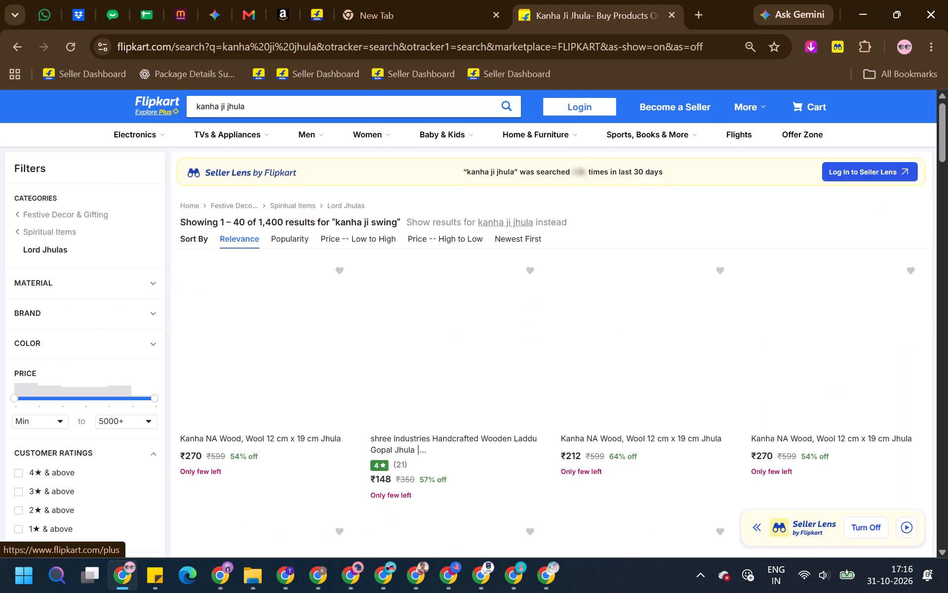
scroll(511, 351, down, 7)
scroll(431, 344, down, 1)
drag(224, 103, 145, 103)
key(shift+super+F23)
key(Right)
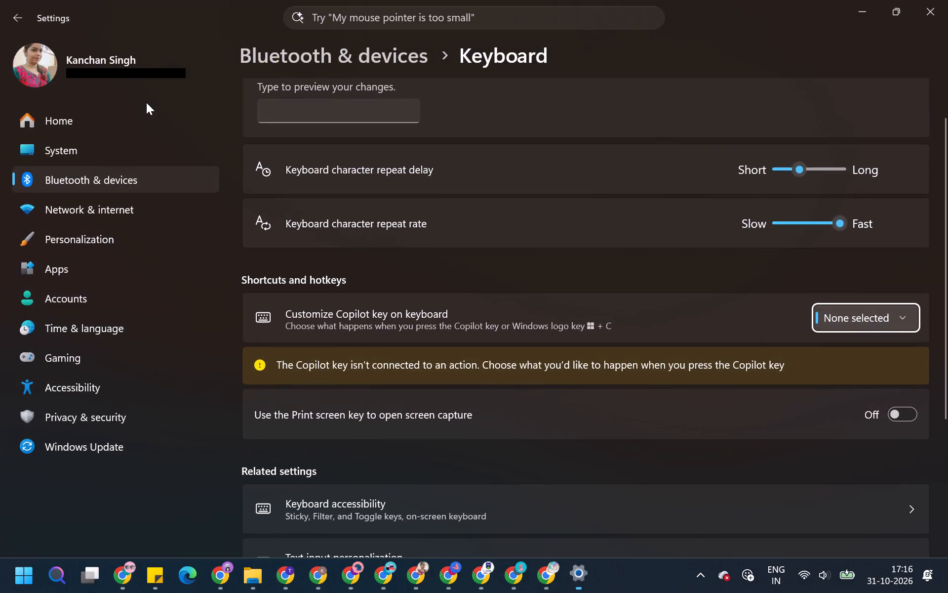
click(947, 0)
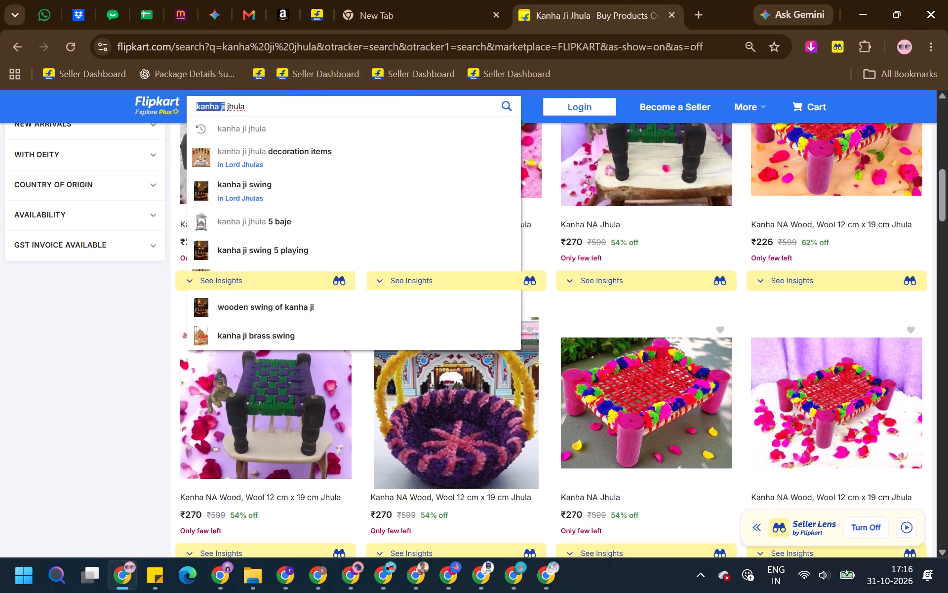
Refine the Flipkart search to "kanha ji wooden jhula".
click(229, 107)
key(Left)
text(wooden)
key(space)
key(Return)
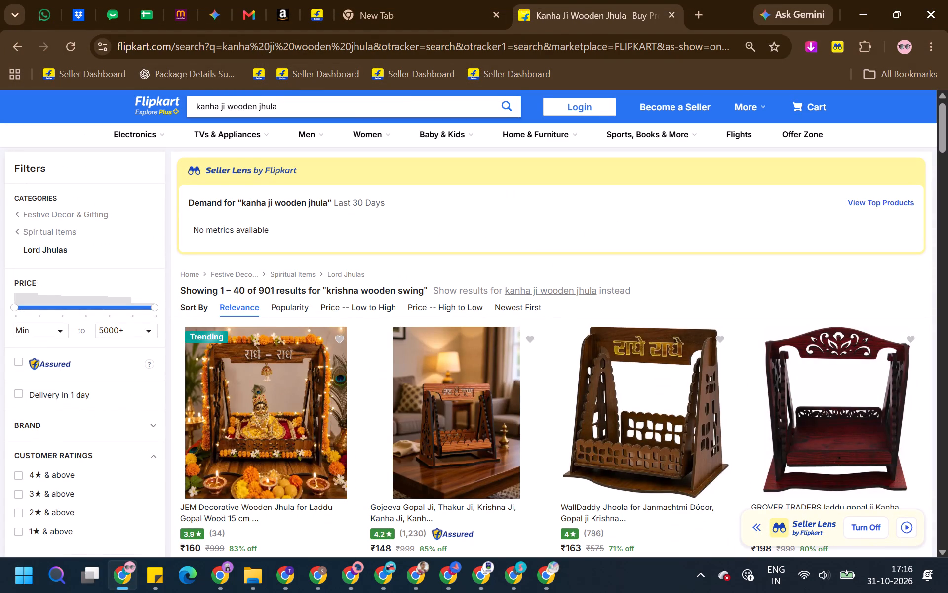
Browse the wooden jhula results and open the ekanshi ALL, Small Hindu God Idols Jhula listing in a new tab.
scroll(396, 400, down, 2)
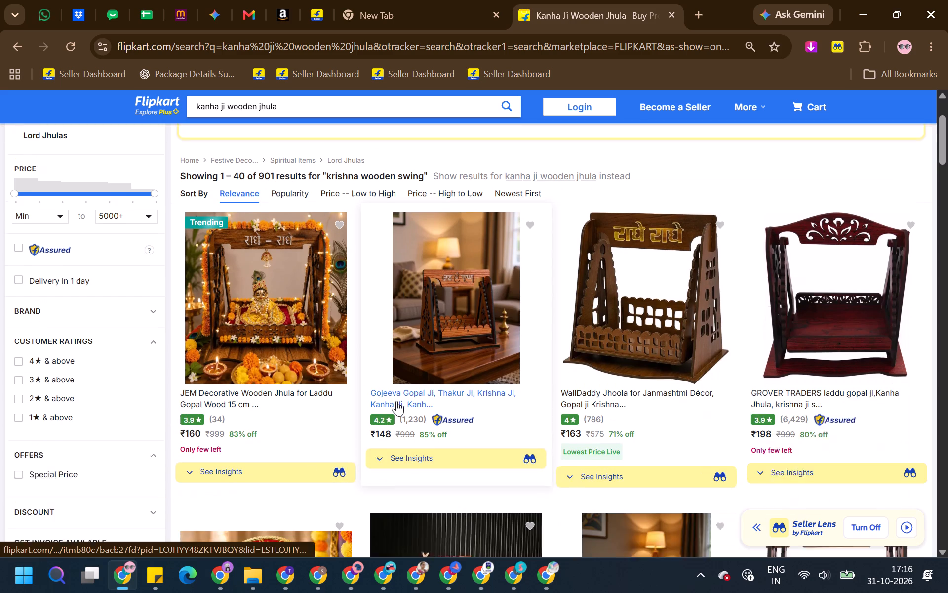
scroll(513, 303, down, 4)
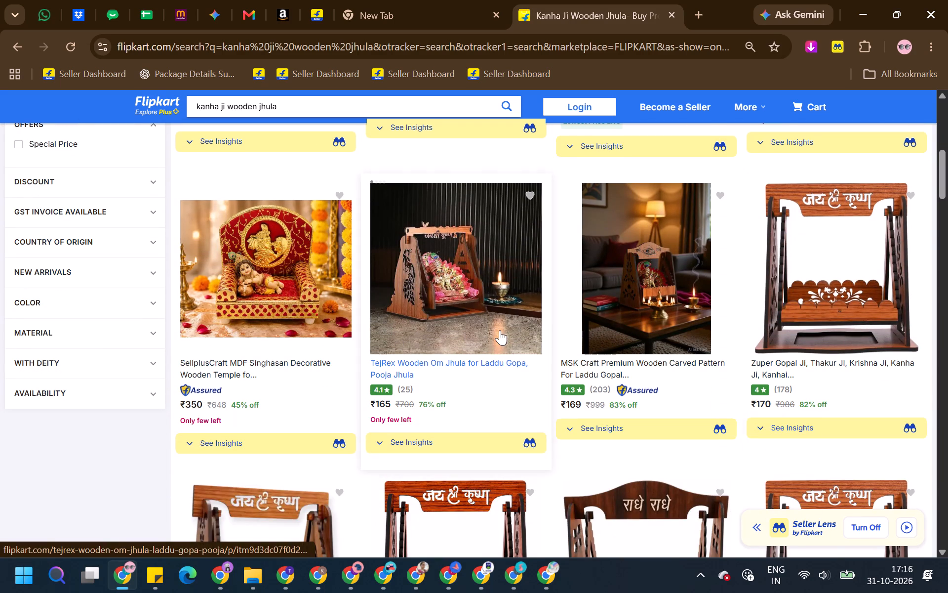
scroll(658, 304, down, 2)
scroll(304, 355, down, 4)
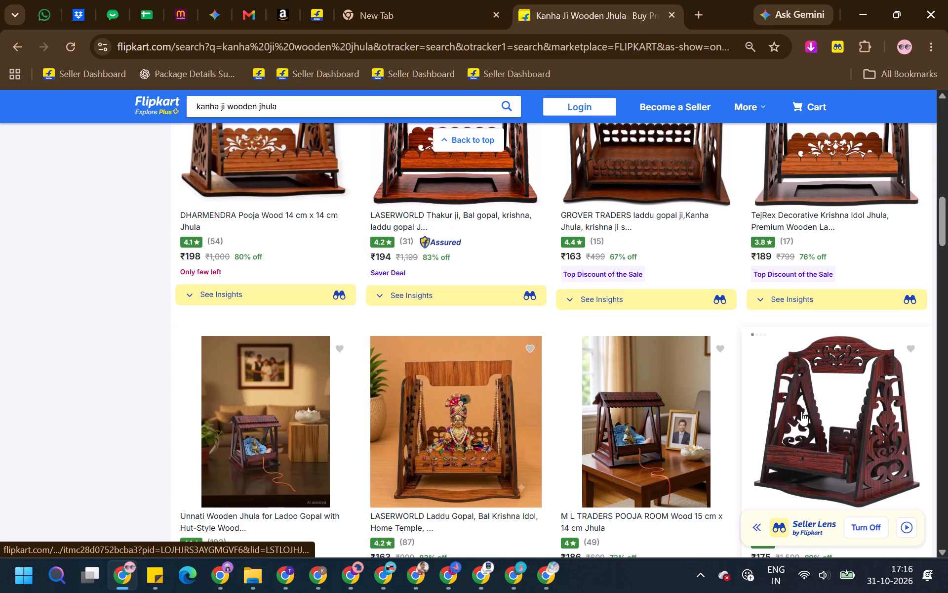
scroll(666, 424, down, 5)
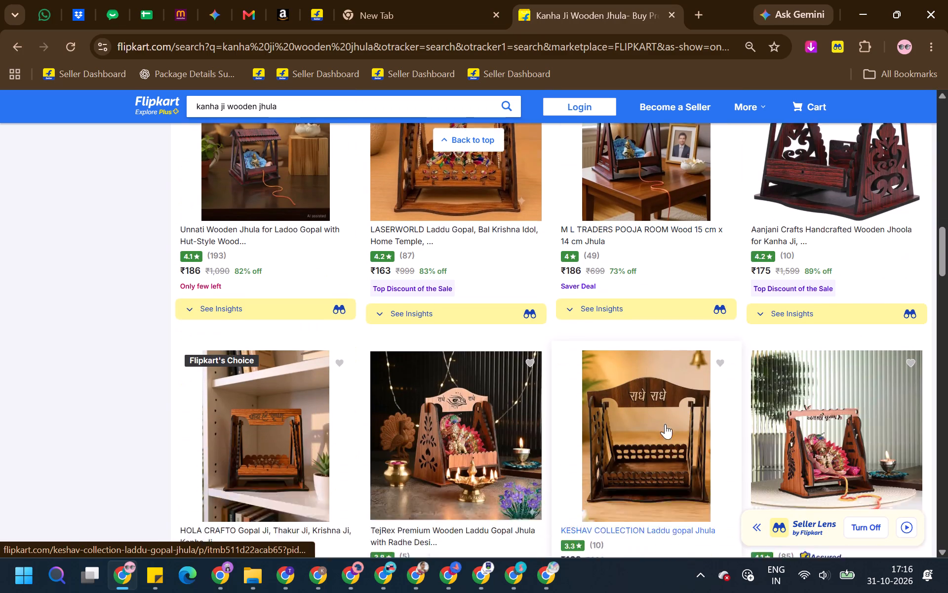
scroll(665, 424, down, 1)
scroll(472, 260, down, 3)
right_click(450, 350)
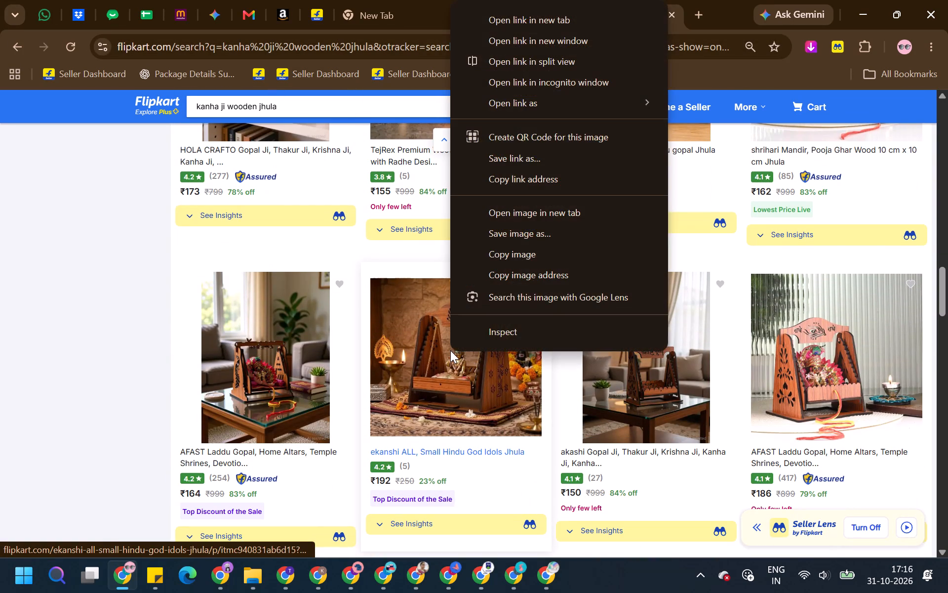
click(547, 22)
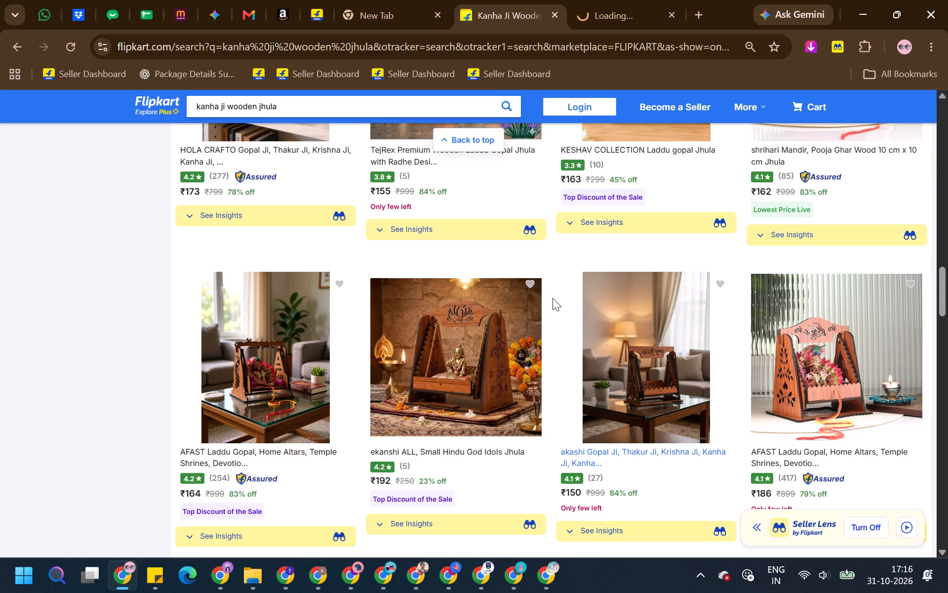
Open the nygla Wooden Laddu Gopal Jhula listing from the results in its own tab.
scroll(518, 351, down, 1)
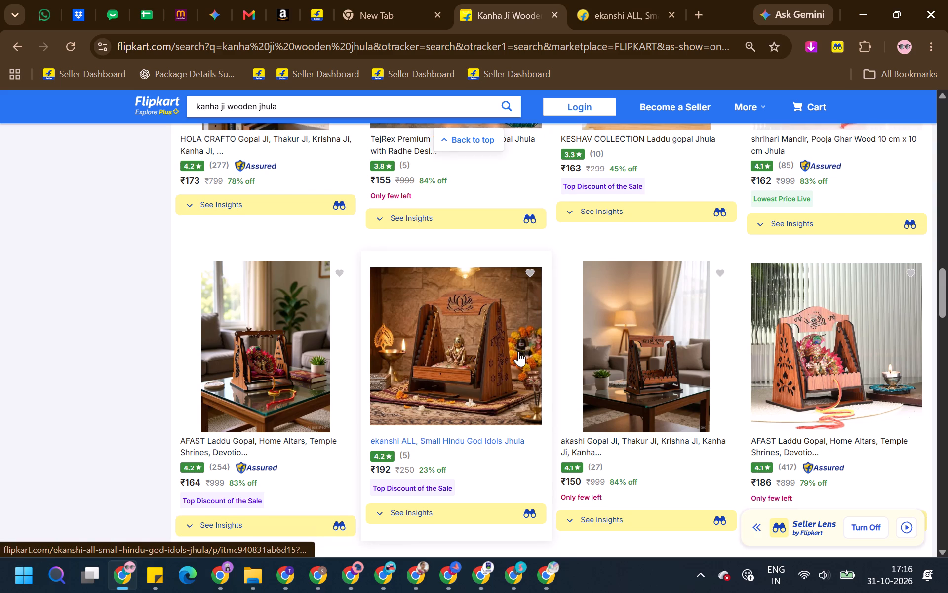
scroll(686, 277, down, 3)
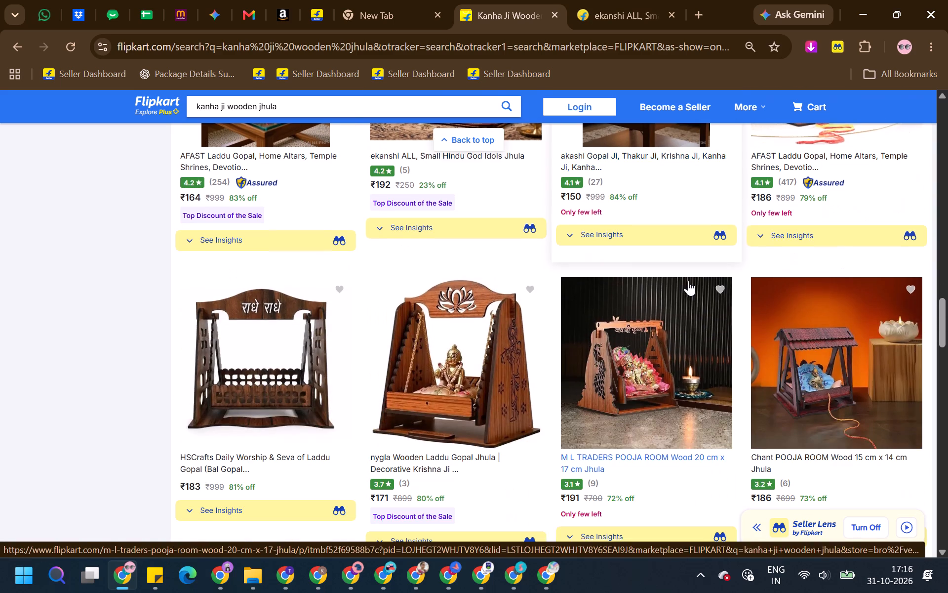
ctrl+click(464, 359)
Open the ₹150 Gojeeva jhula listing with the lotus cut-out top in a new tab.
scroll(464, 359, down, 5)
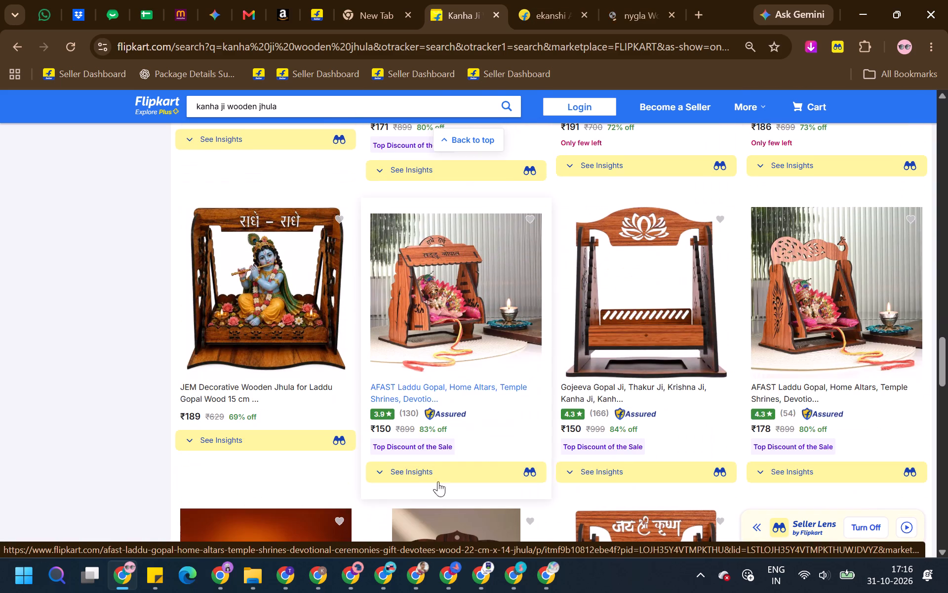
ctrl+click(683, 327)
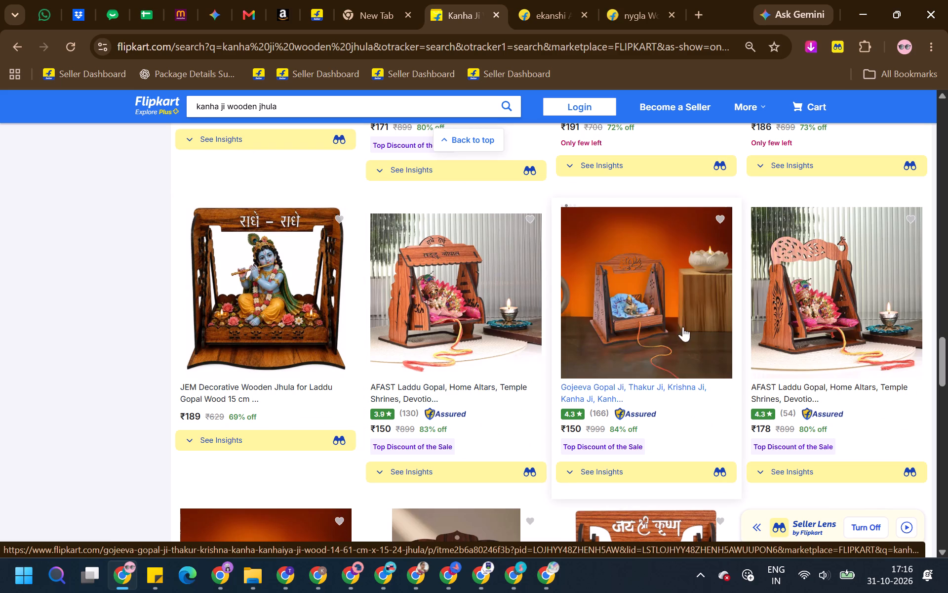
right_click(633, 332)
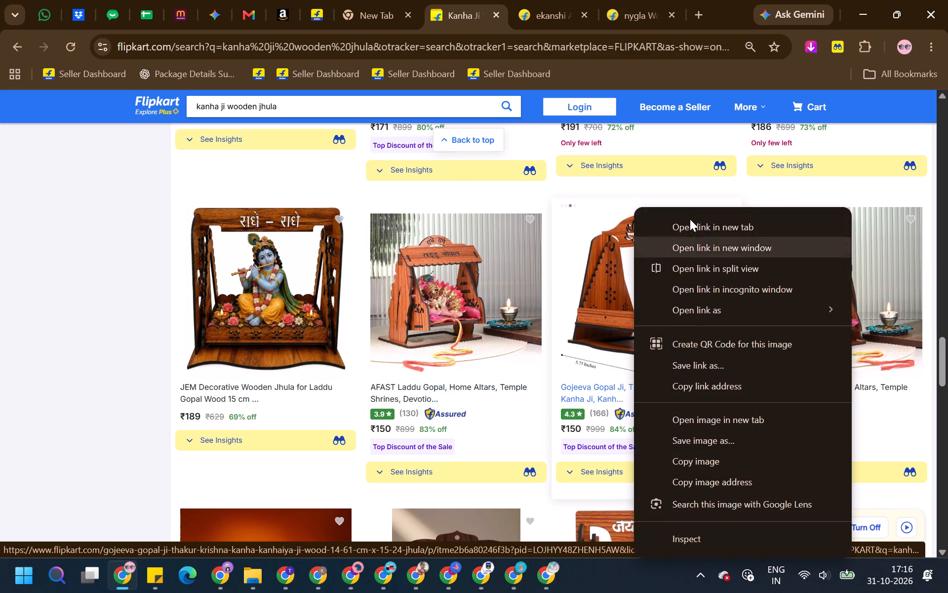
click(699, 227)
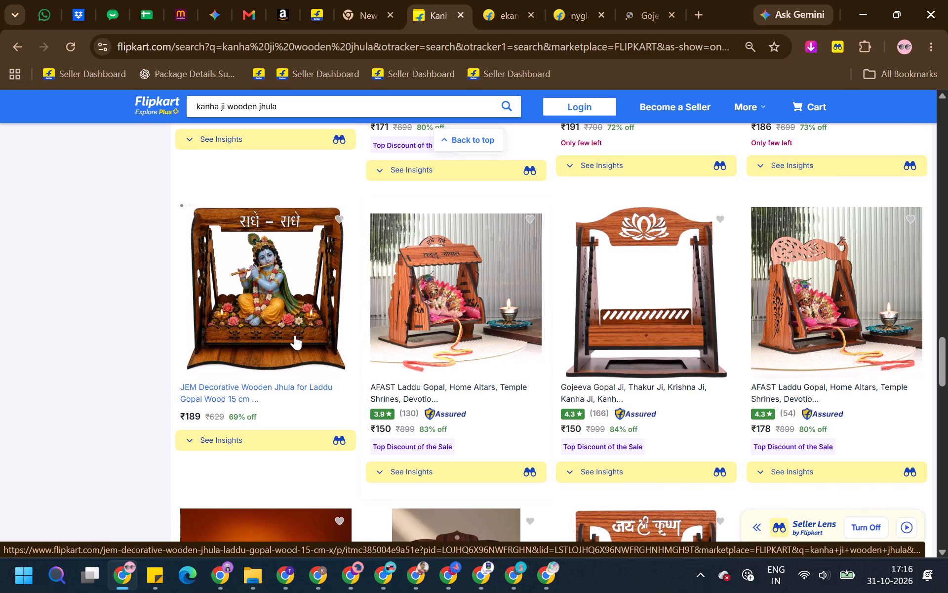
Look through the rest of the first results page and go to the second page.
scroll(294, 335, down, 3)
scroll(716, 356, down, 4)
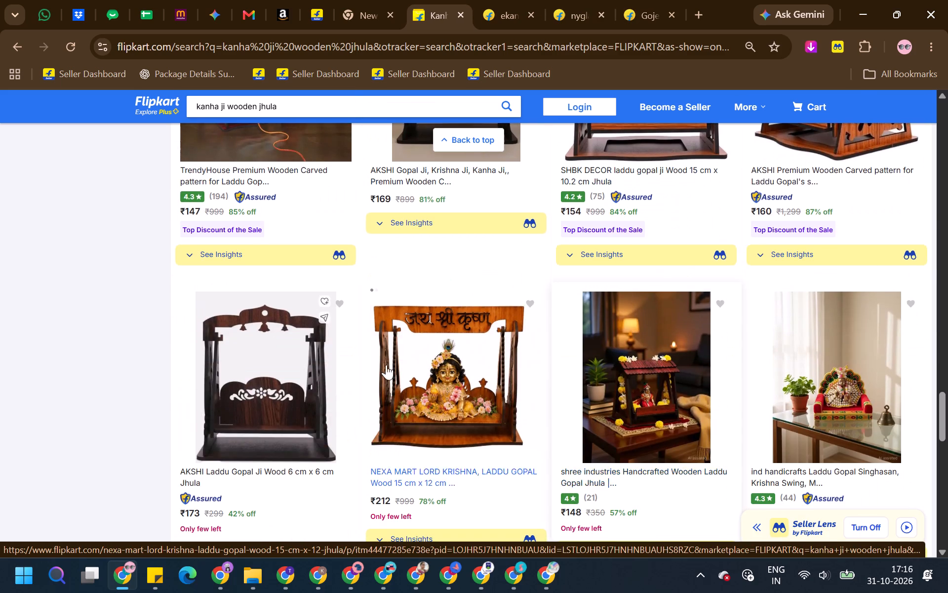
scroll(386, 365, down, 2)
click(485, 452)
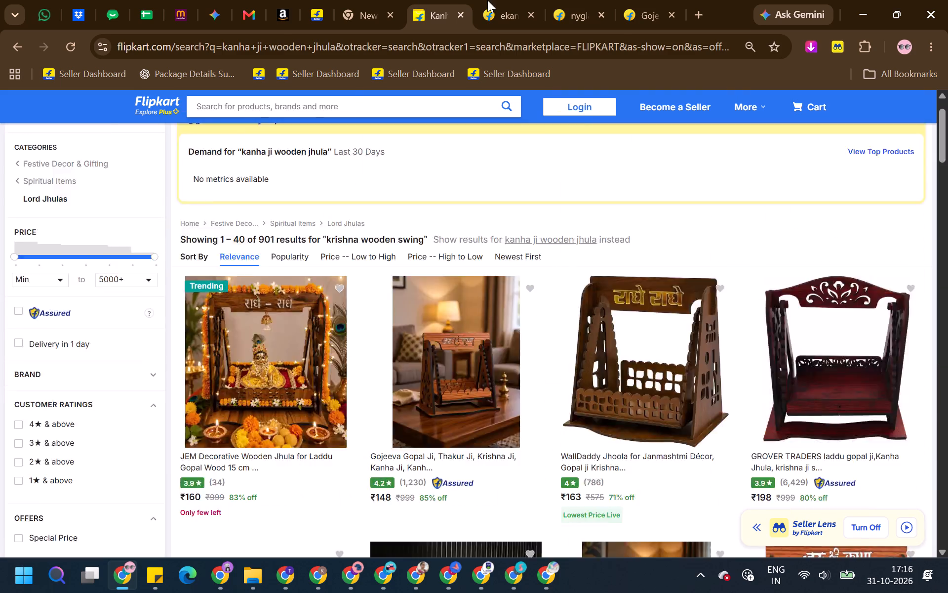
Browse the second results page and open the ₹163 AKSHI Premium Wooden Carved lotus-top jhula listing in a new tab.
scroll(532, 248, down, 2)
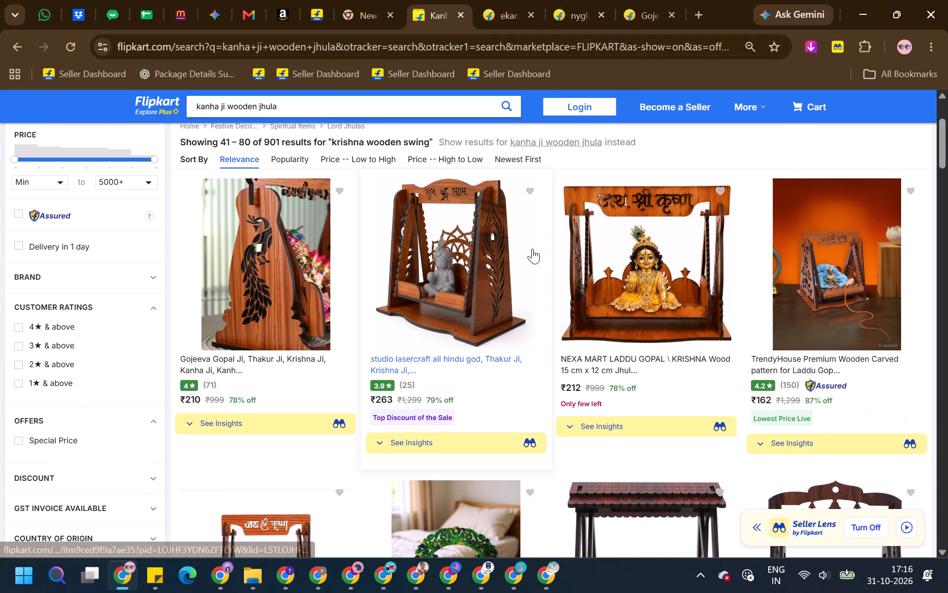
scroll(534, 236, down, 3)
scroll(534, 236, up, 2)
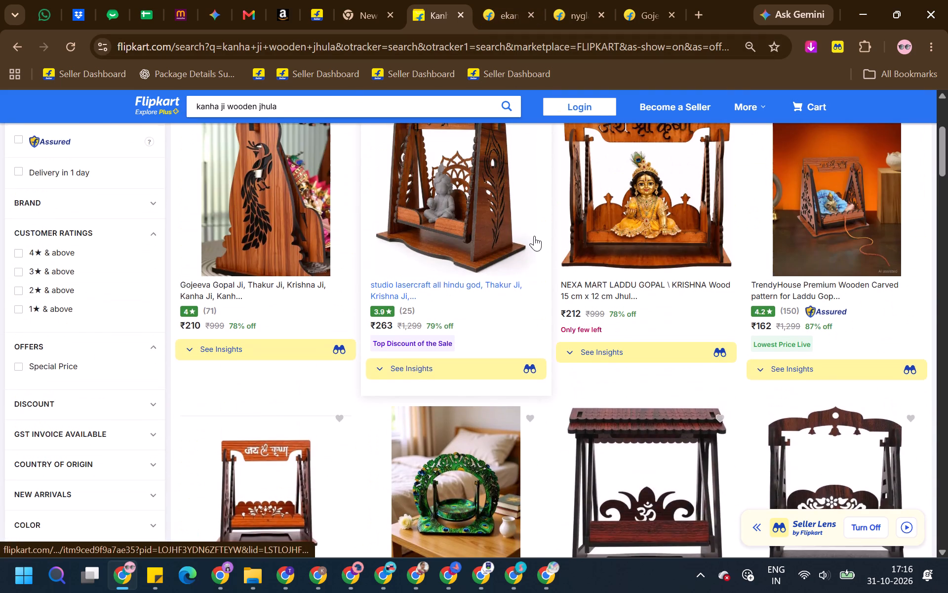
scroll(534, 236, down, 3)
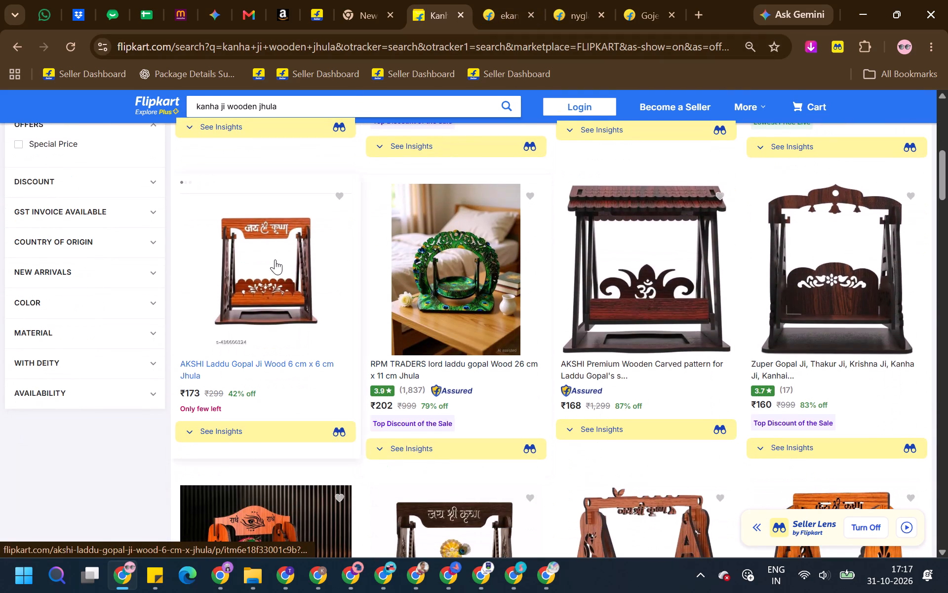
scroll(571, 327, down, 3)
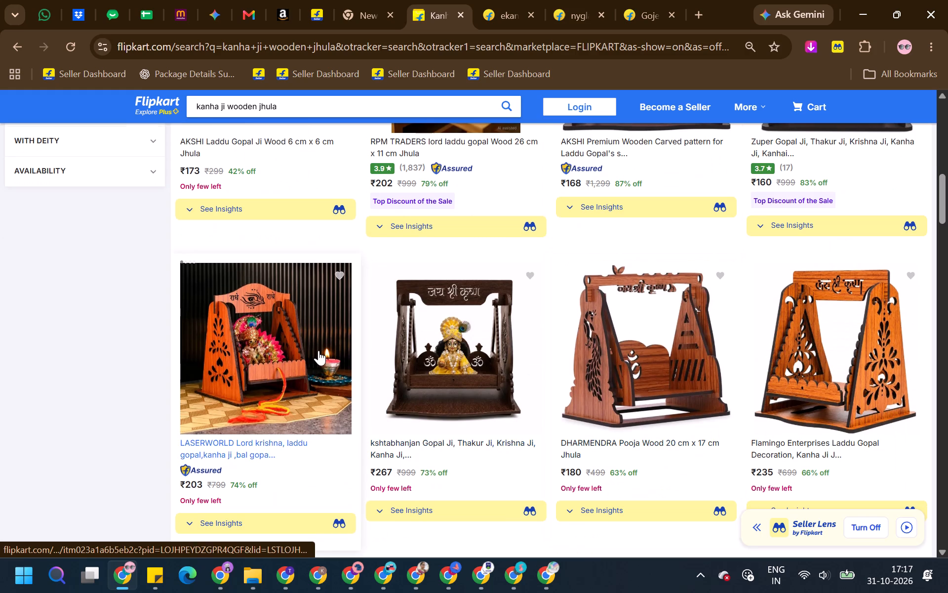
scroll(869, 355, down, 5)
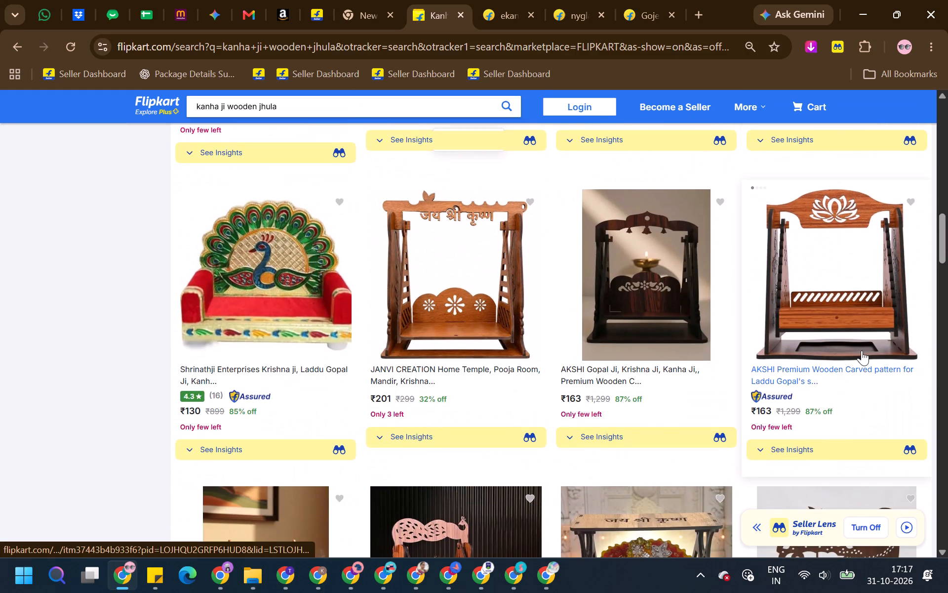
ctrl+click(847, 296)
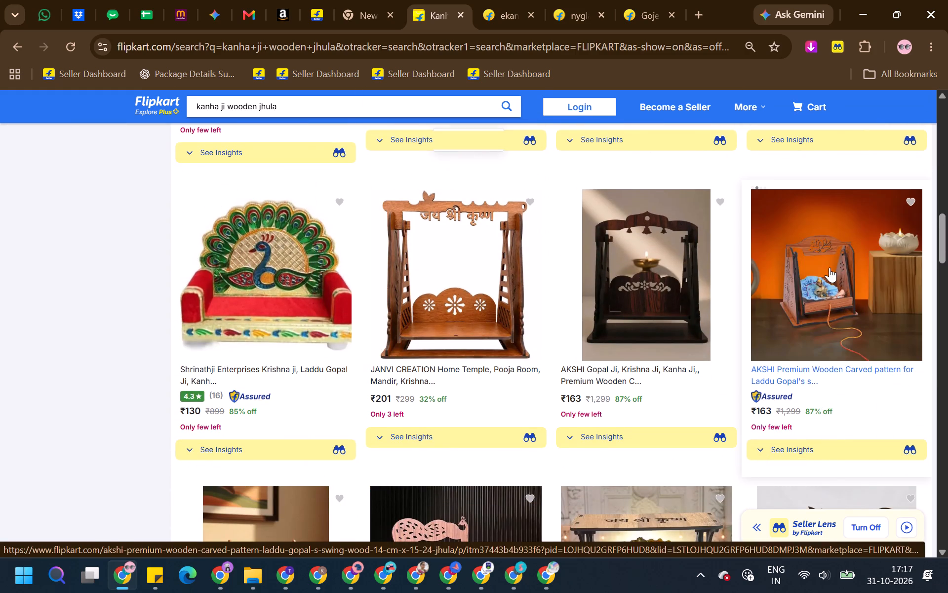
right_click(829, 267)
click(761, 230)
Open the MHTA Home Temple jhula Wood 22 cm x 16 cm listing in its own tab.
scroll(381, 374, down, 2)
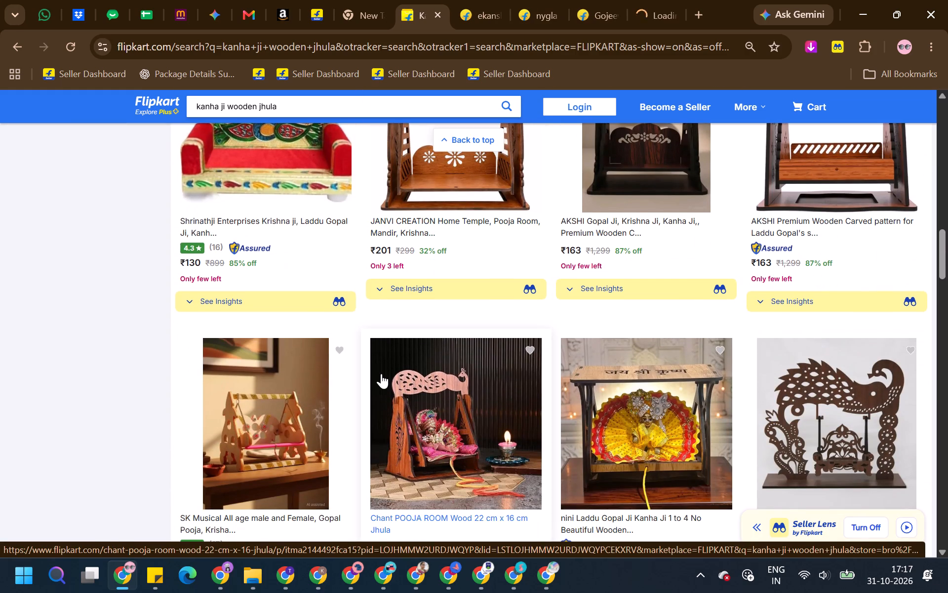
scroll(351, 385, down, 8)
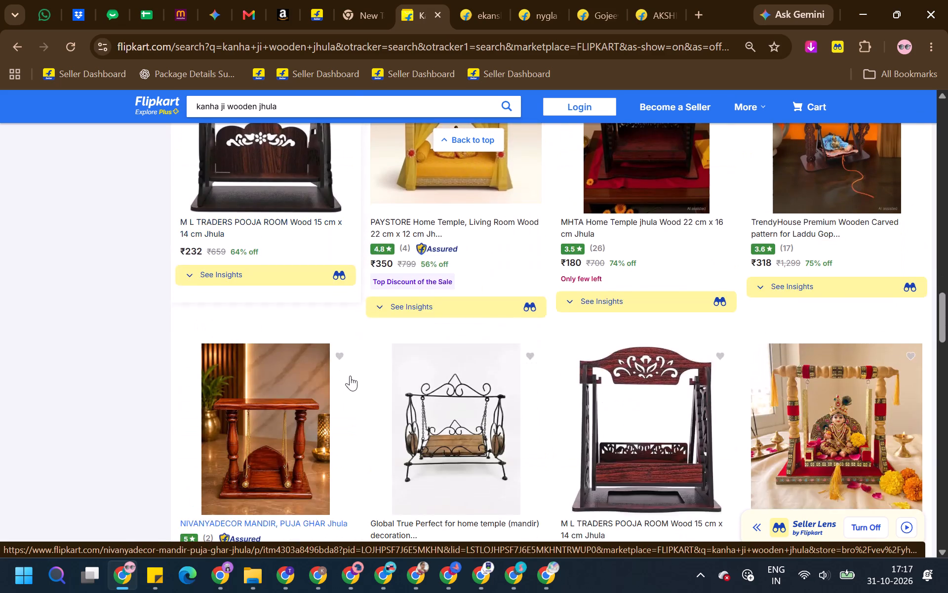
scroll(350, 376, up, 3)
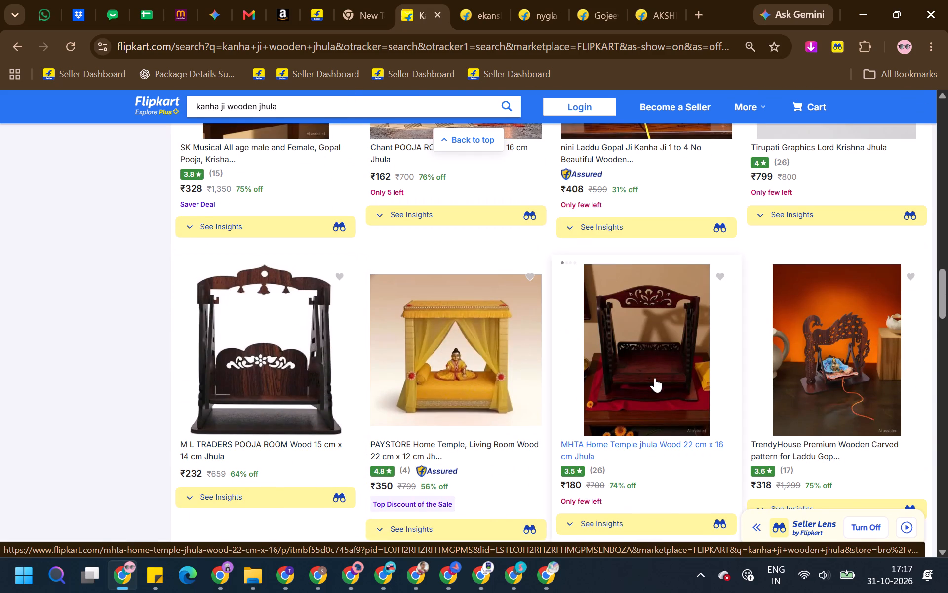
ctrl+click(655, 368)
ctrl+click(655, 338)
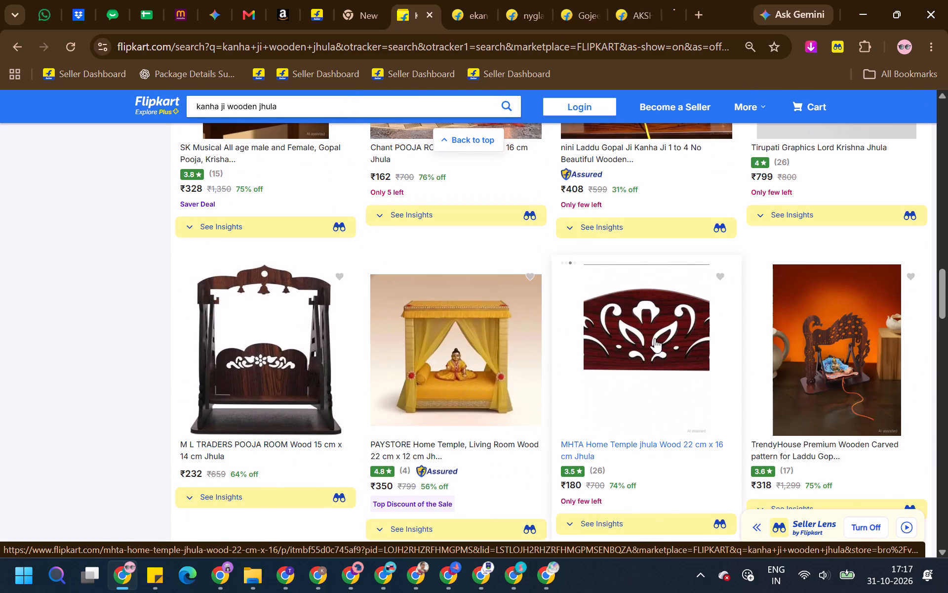
Open the ₹204 M L TRADERS POOJA ROOM Wood 15 cm x 14 cm Jhula listing in a new tab.
scroll(654, 367, down, 3)
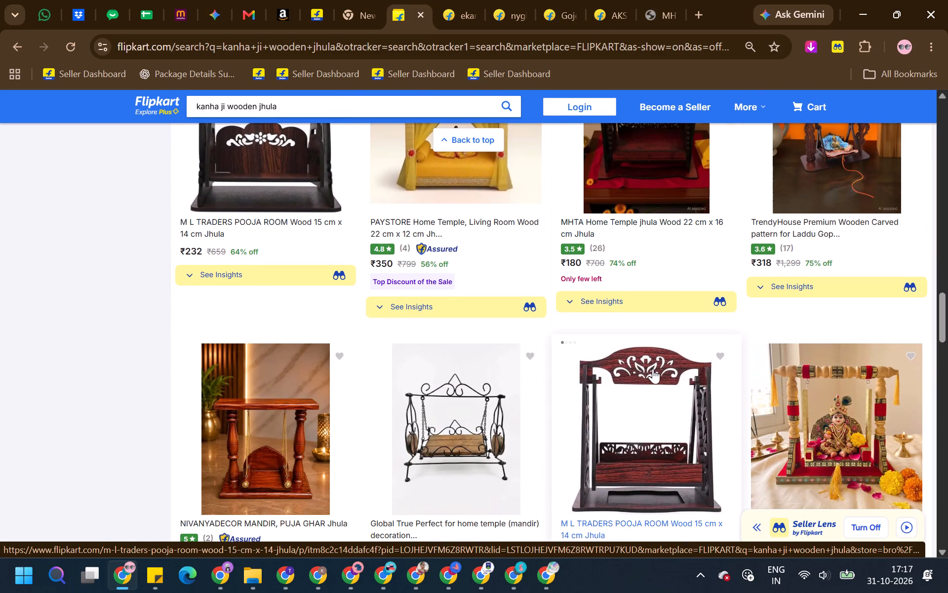
scroll(653, 369, down, 2)
right_click(652, 280)
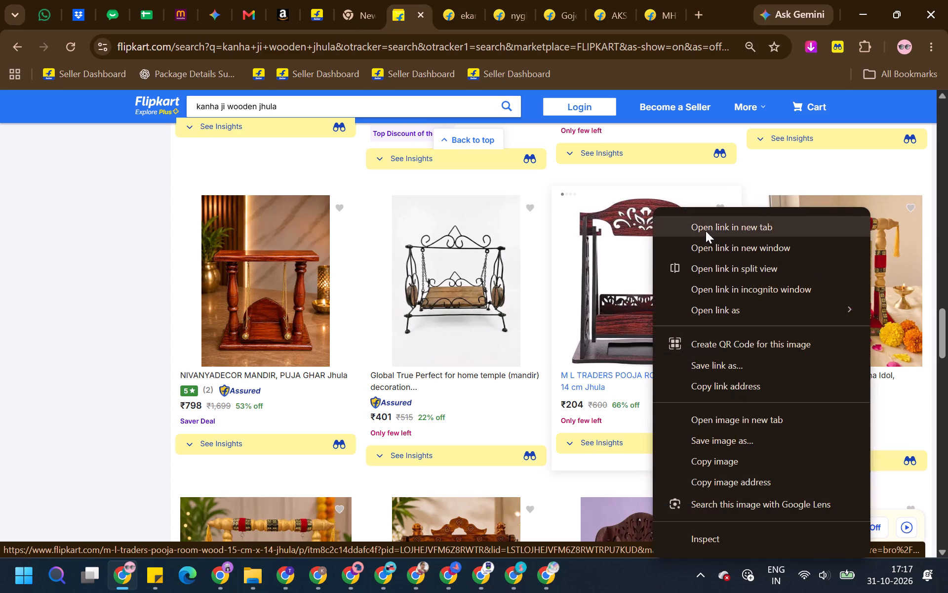
click(709, 226)
Look through the remaining jhula listings on the second results page and go to the third page.
scroll(553, 366, down, 3)
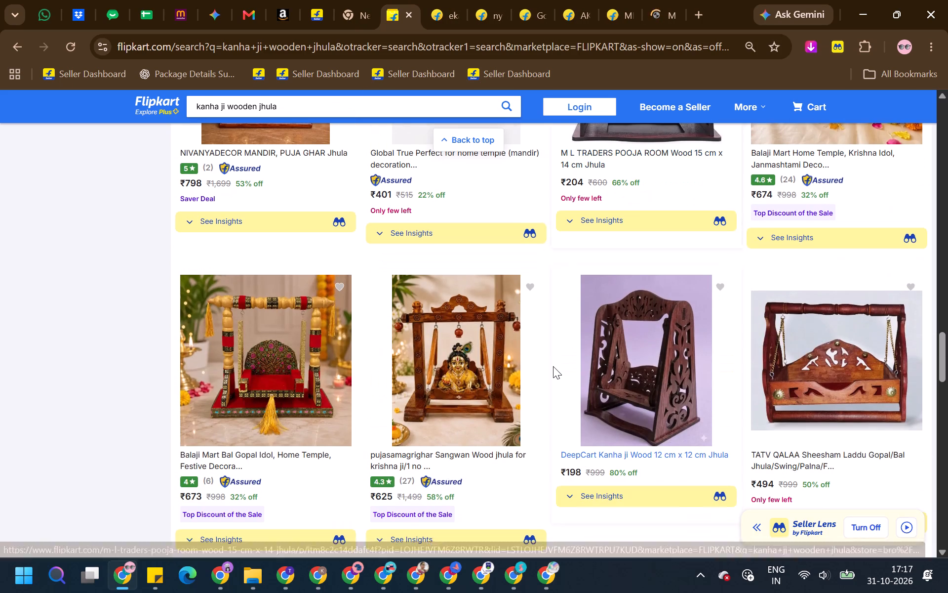
scroll(553, 366, up, 1)
scroll(553, 366, down, 5)
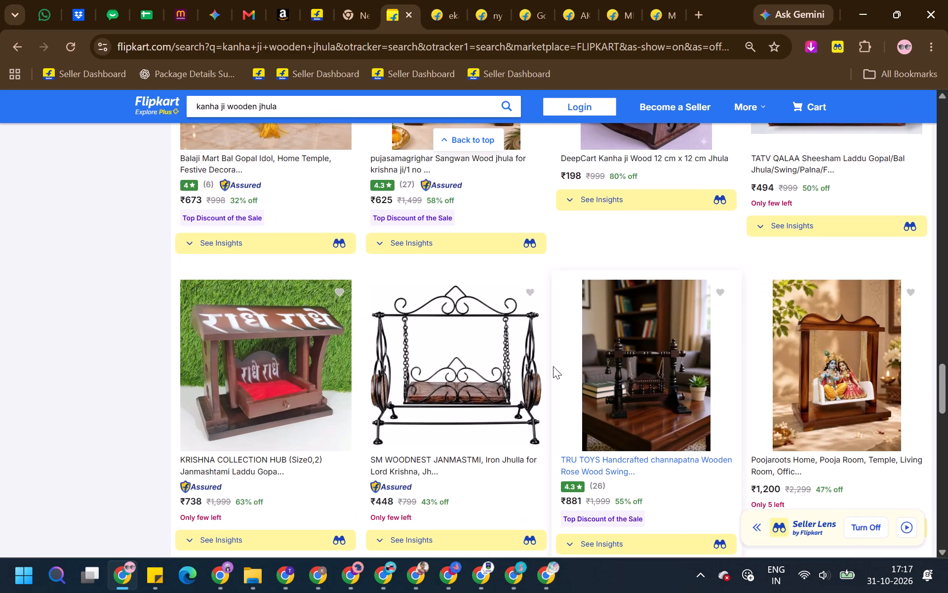
scroll(553, 366, down, 3)
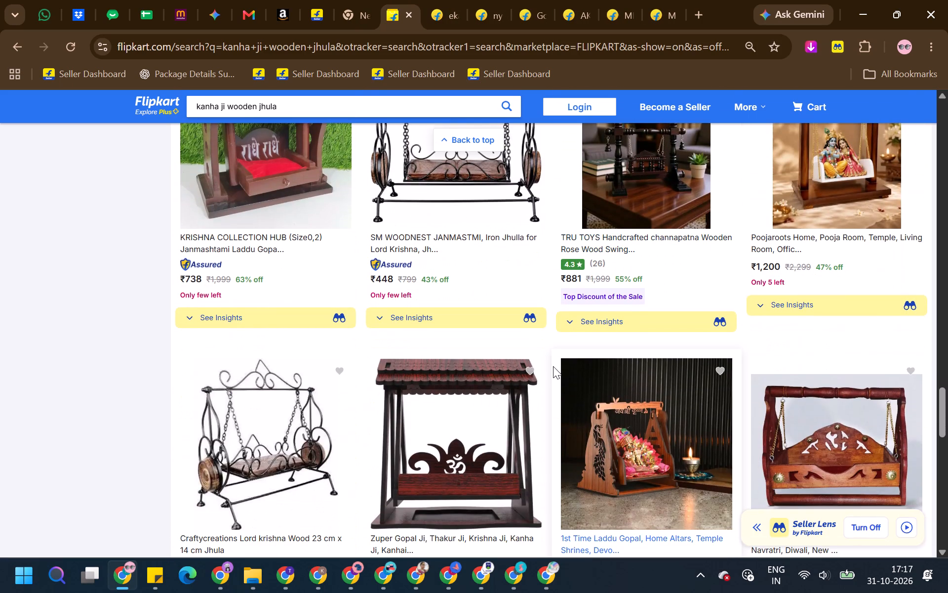
scroll(553, 366, down, 5)
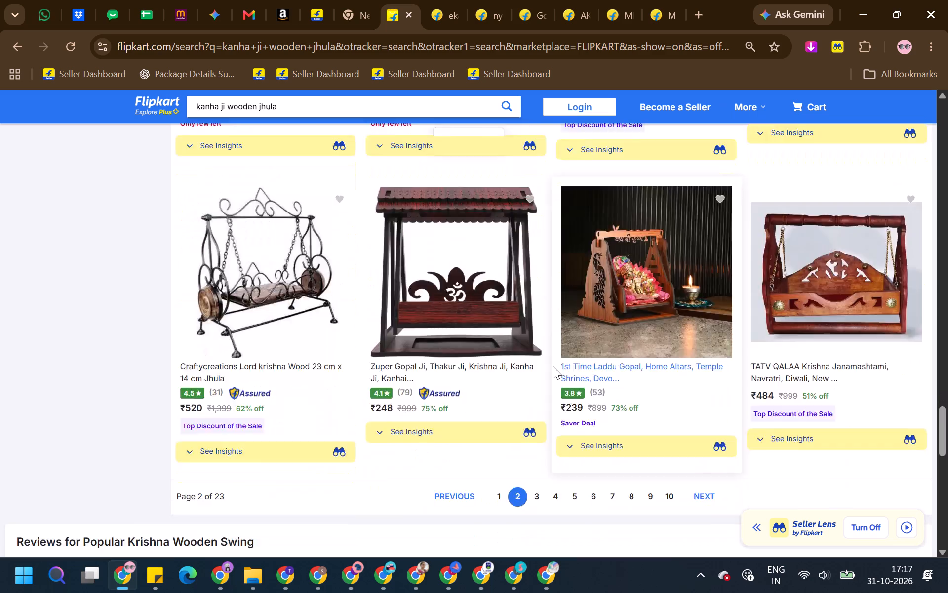
scroll(553, 366, down, 1)
scroll(542, 372, up, 2)
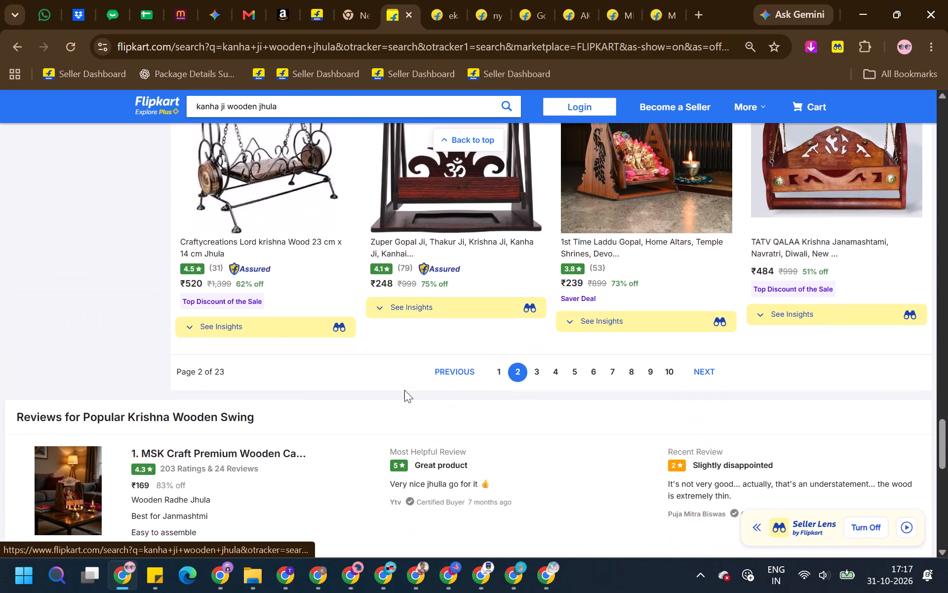
click(538, 372)
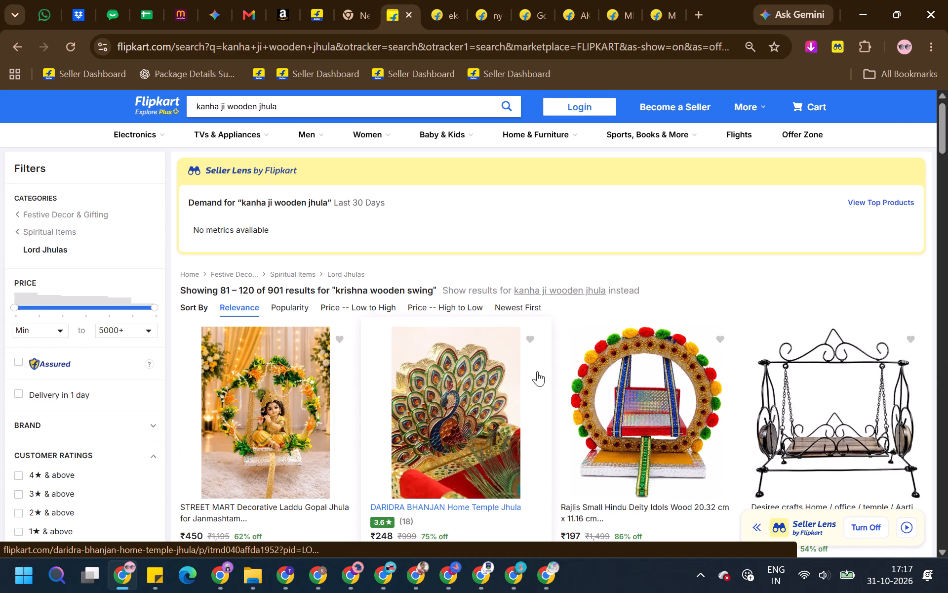
Browse the third results page and open the ₹260 Zuper Gopal Ji lotus-top jhula listing in a new tab.
scroll(539, 354, down, 2)
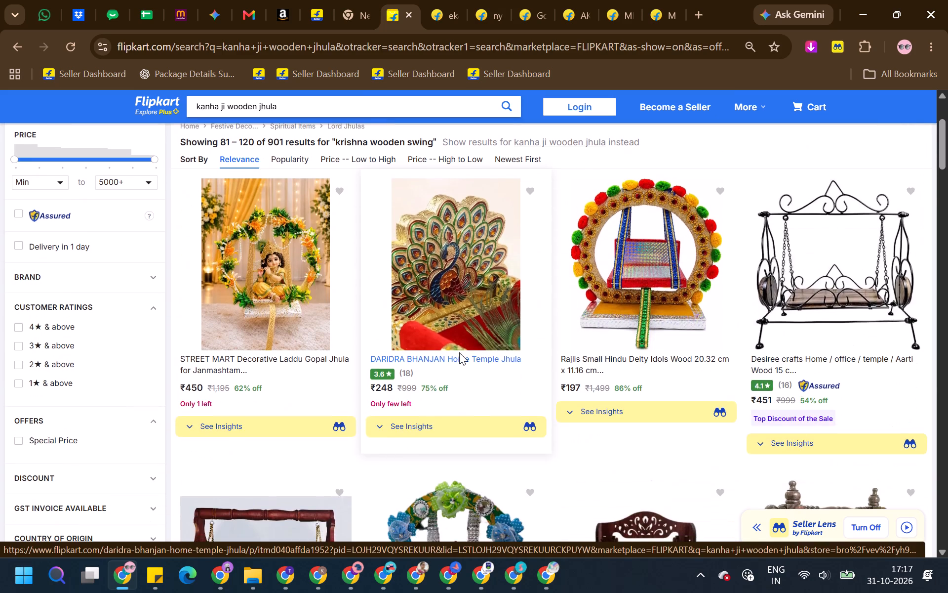
scroll(459, 352, down, 4)
scroll(686, 324, down, 4)
scroll(686, 331, up, 4)
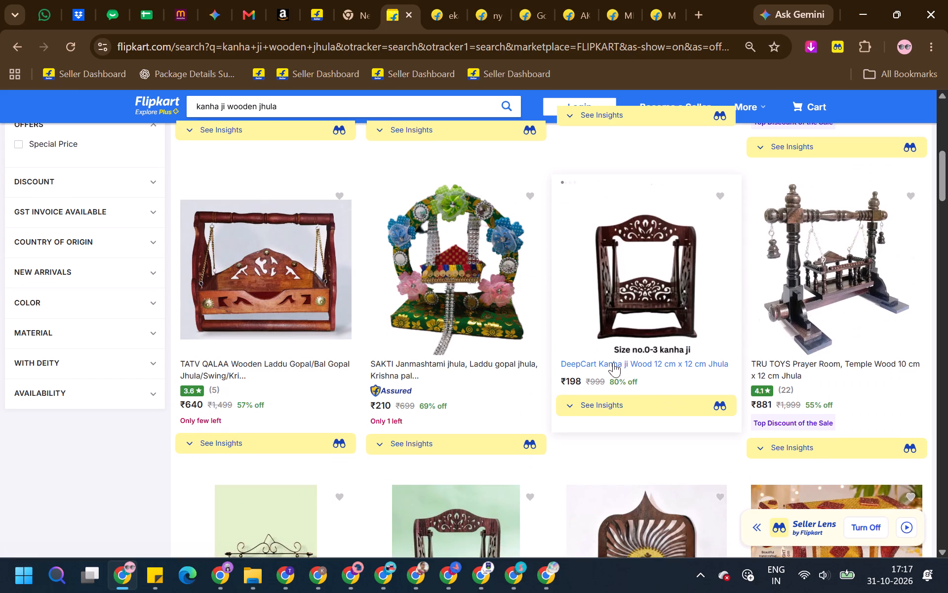
scroll(594, 378, down, 4)
scroll(590, 392, up, 3)
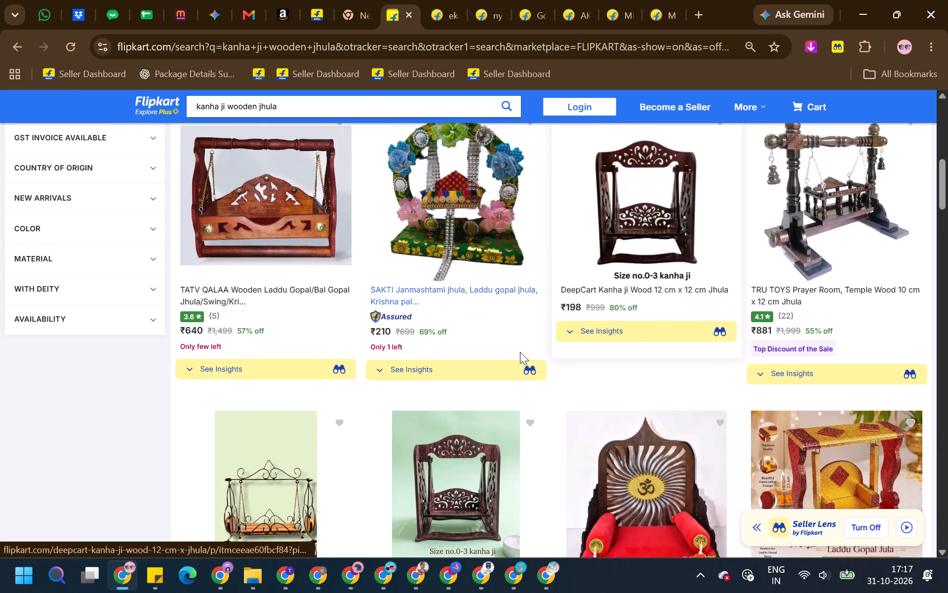
scroll(518, 353, down, 5)
scroll(513, 353, up, 2)
scroll(333, 360, down, 3)
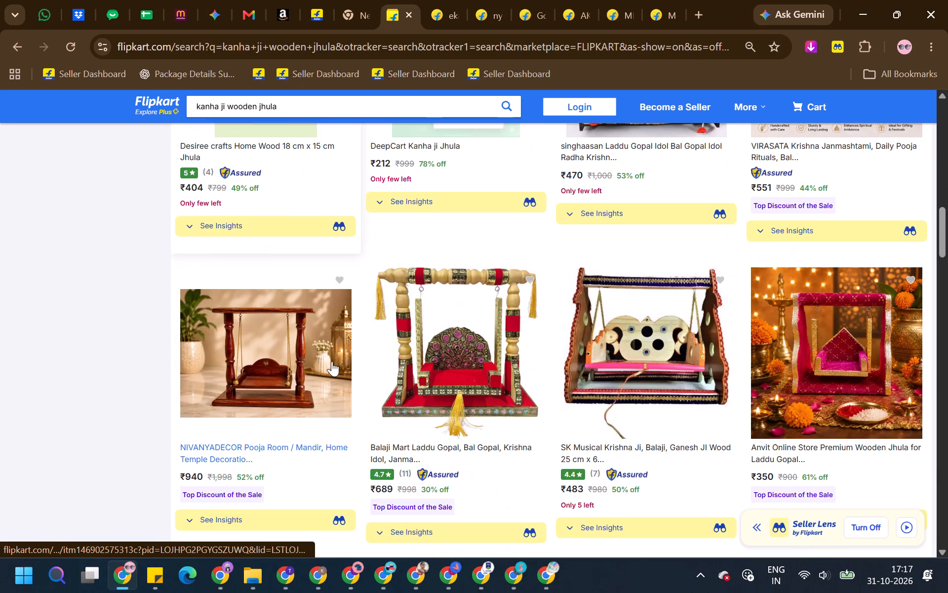
scroll(335, 359, down, 8)
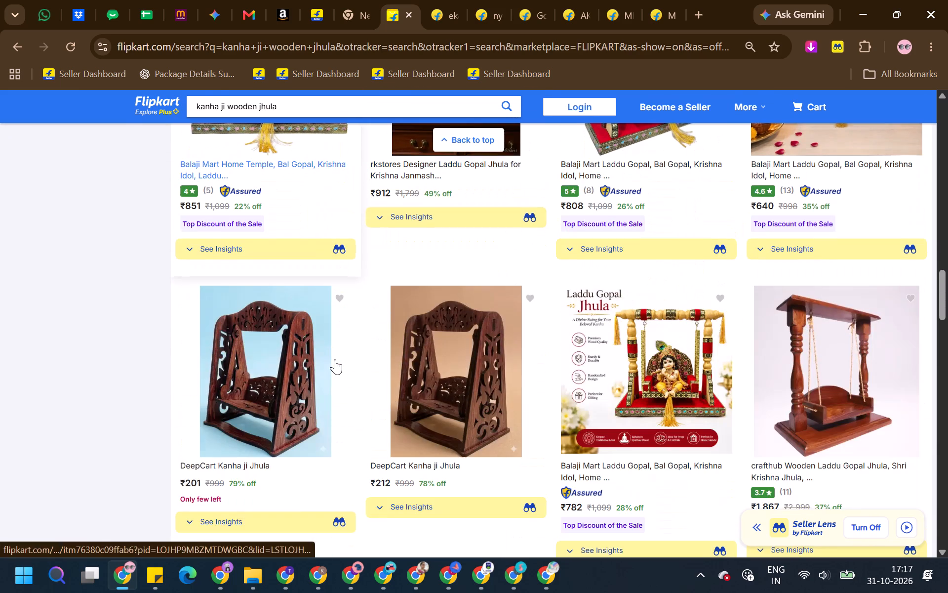
scroll(367, 372, down, 4)
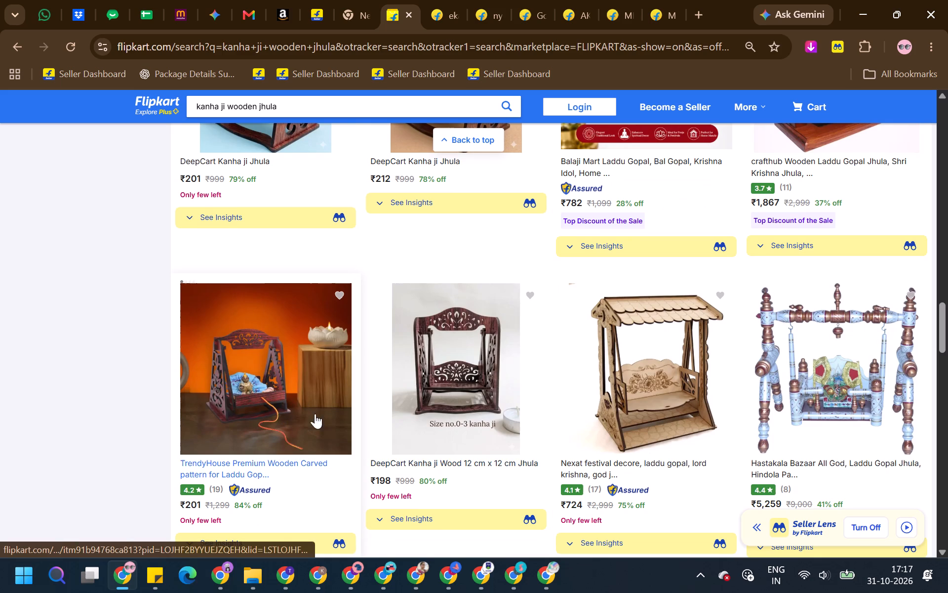
scroll(738, 367, down, 5)
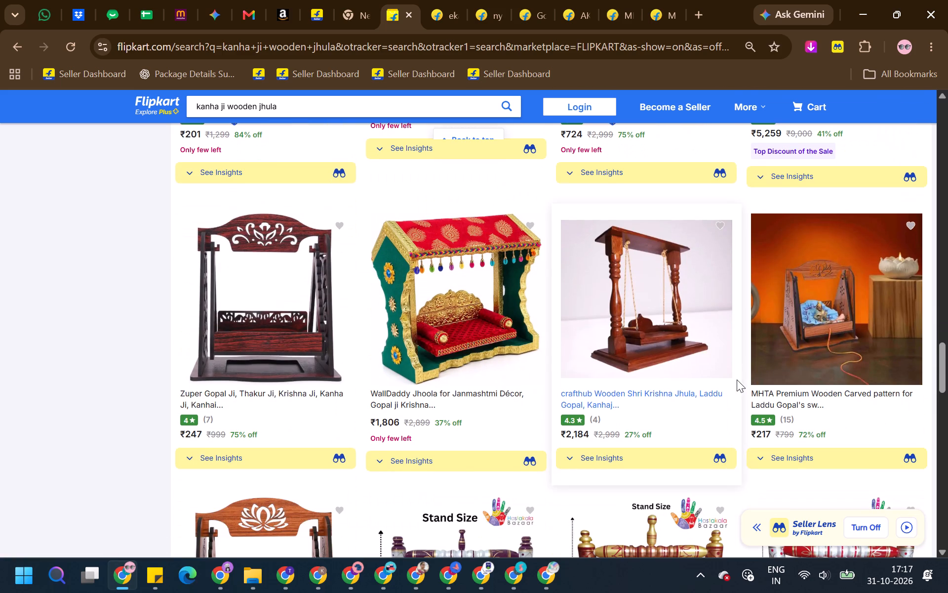
scroll(737, 380, down, 5)
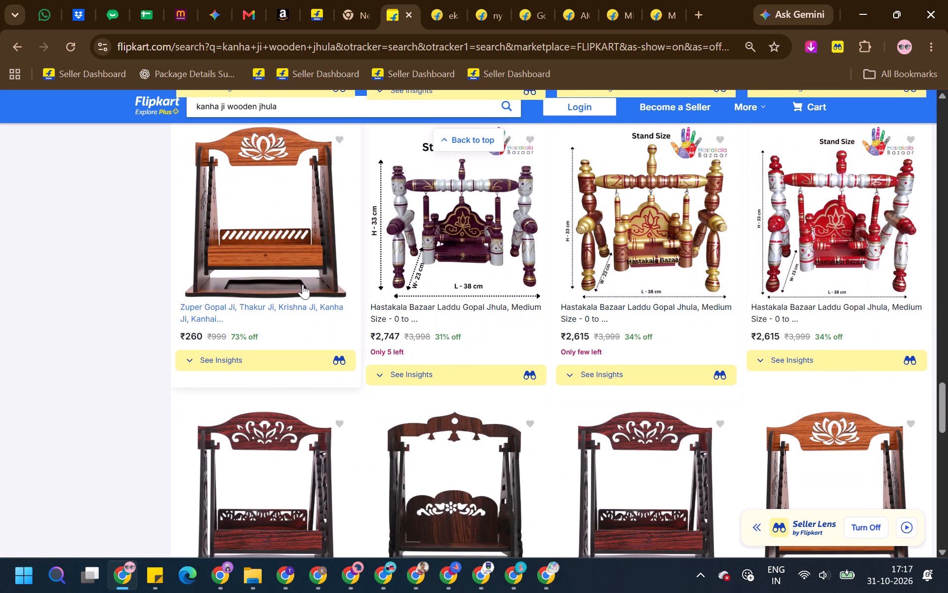
right_click(296, 268)
click(351, 221)
Look over the last listings on the third results page and go to the fourth page.
scroll(549, 280, down, 3)
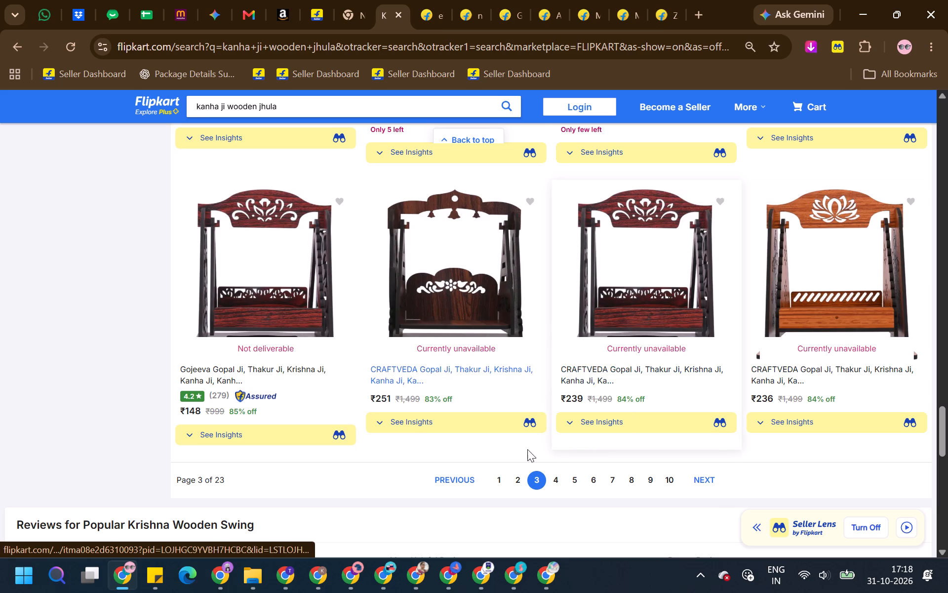
click(560, 477)
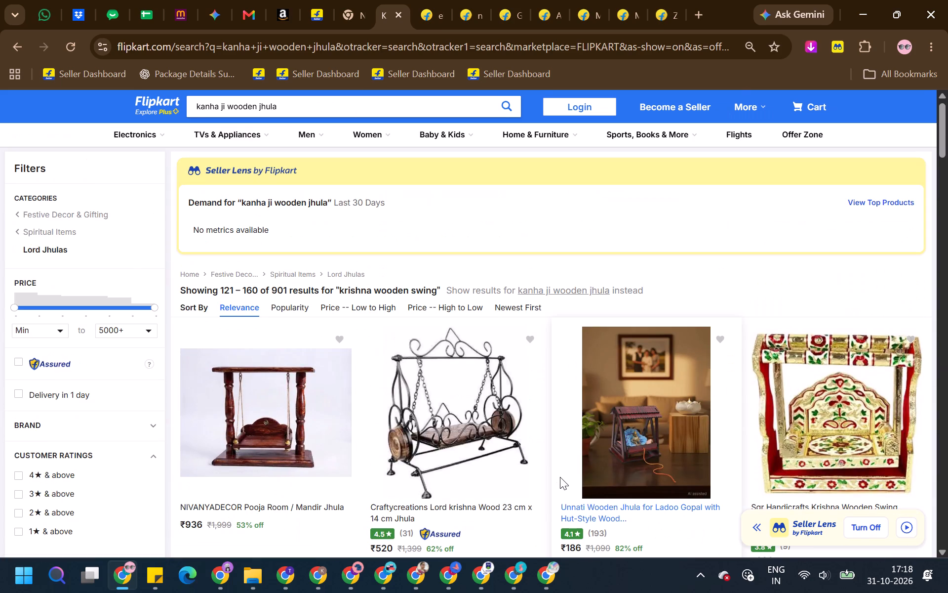
Examine the jhula designs and prices on the fourth results page and go to the fifth page.
scroll(467, 342, down, 6)
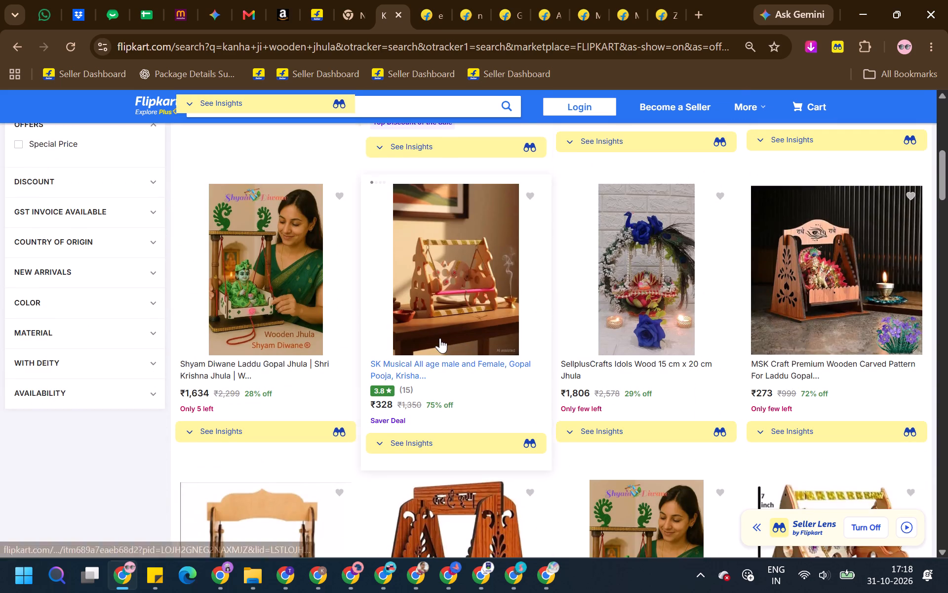
scroll(440, 338, down, 4)
scroll(532, 318, down, 5)
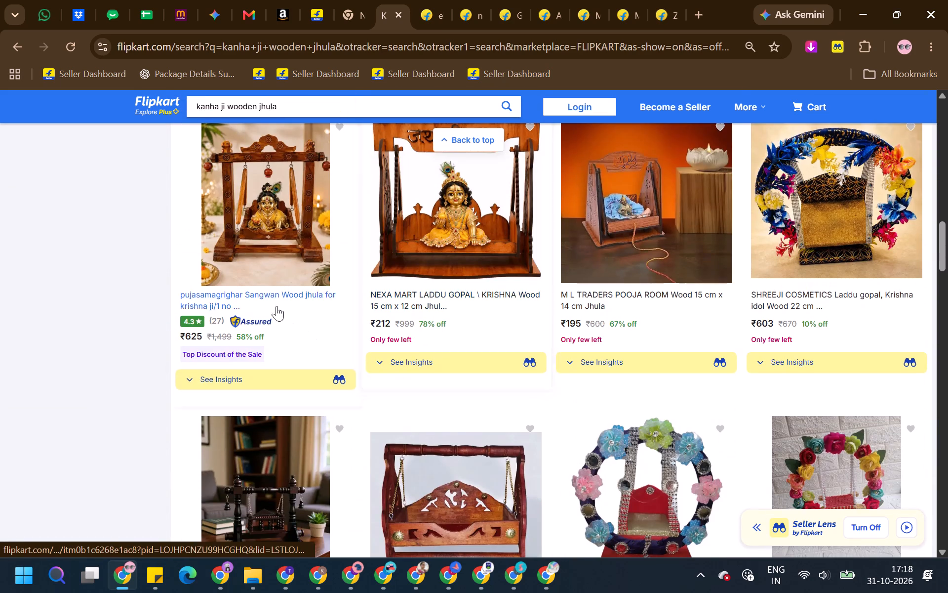
scroll(318, 282, down, 5)
scroll(318, 301, up, 1)
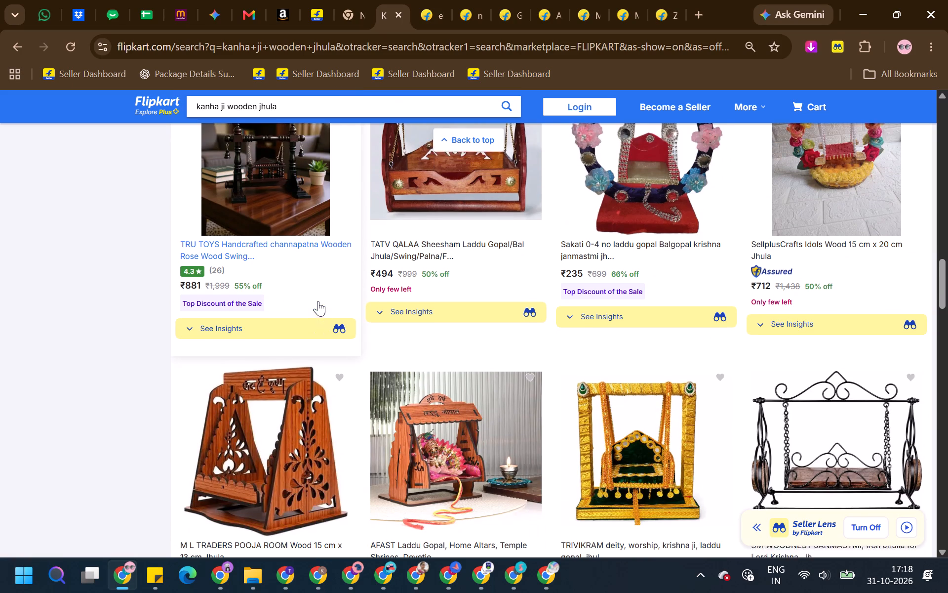
scroll(318, 301, down, 8)
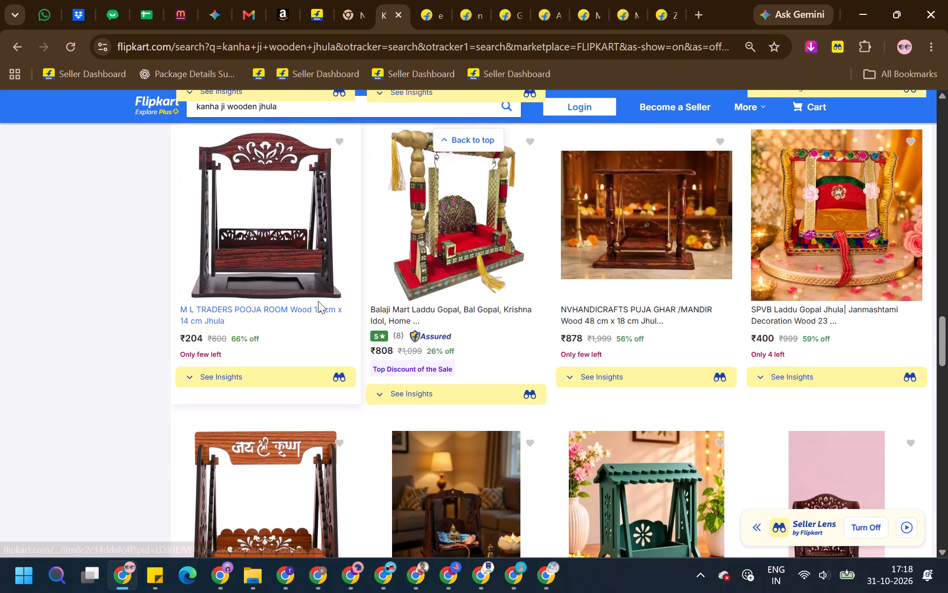
scroll(318, 301, down, 2)
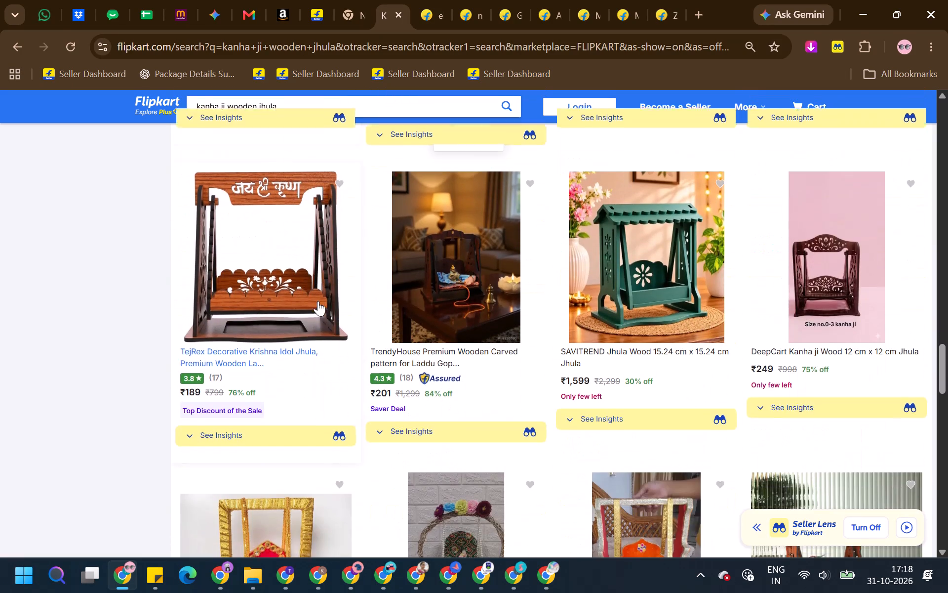
scroll(318, 301, down, 5)
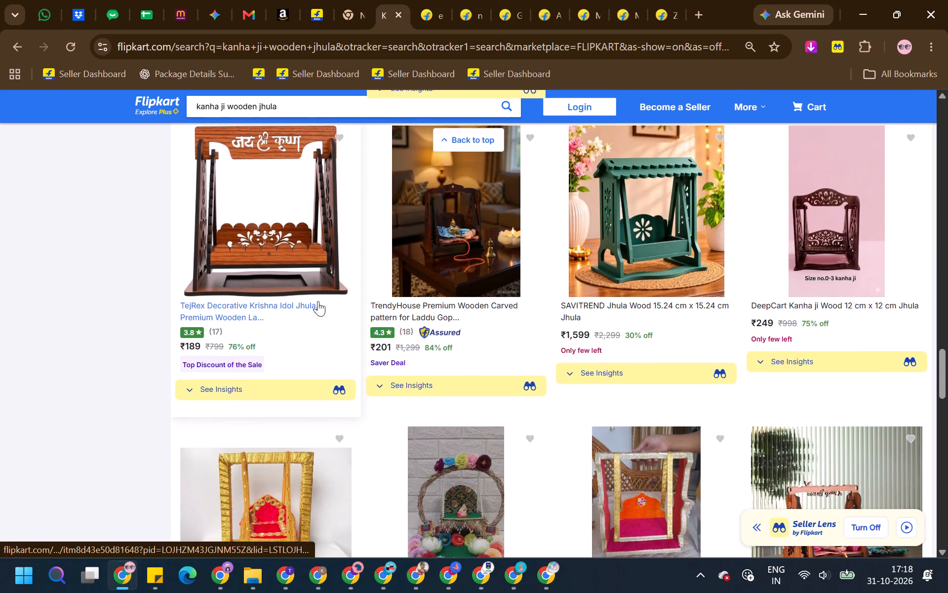
scroll(318, 301, down, 6)
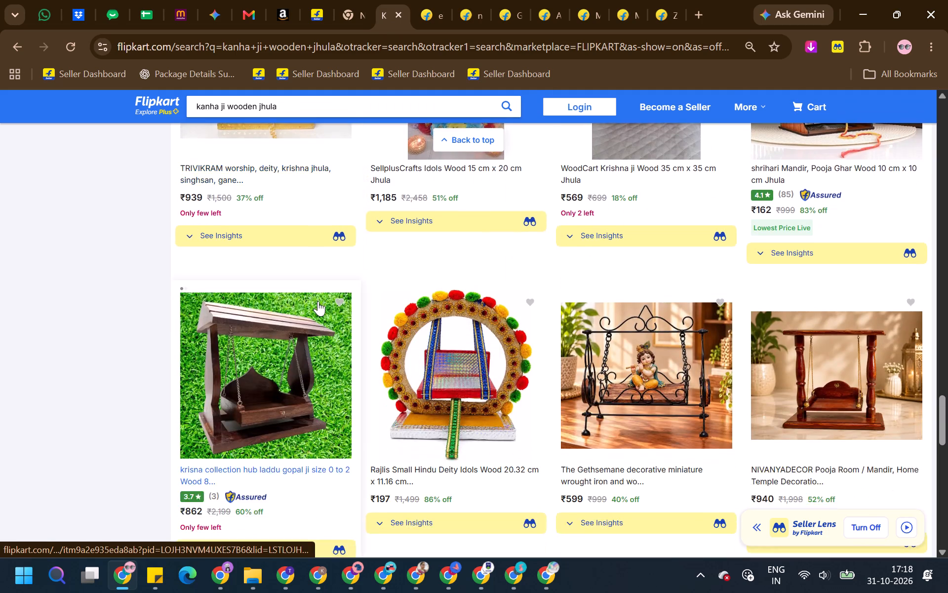
scroll(318, 301, down, 2)
click(557, 360)
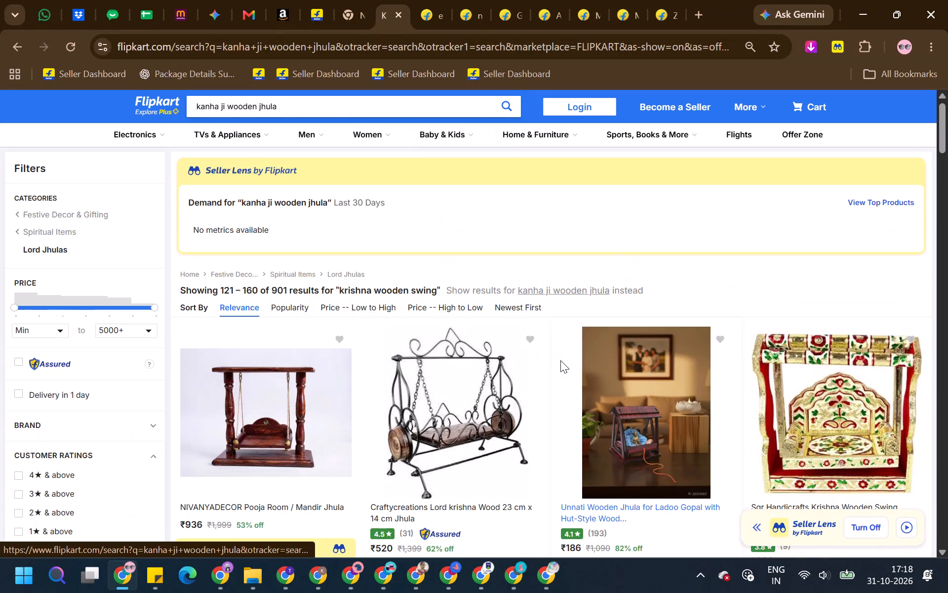
scroll(570, 386, down, 17)
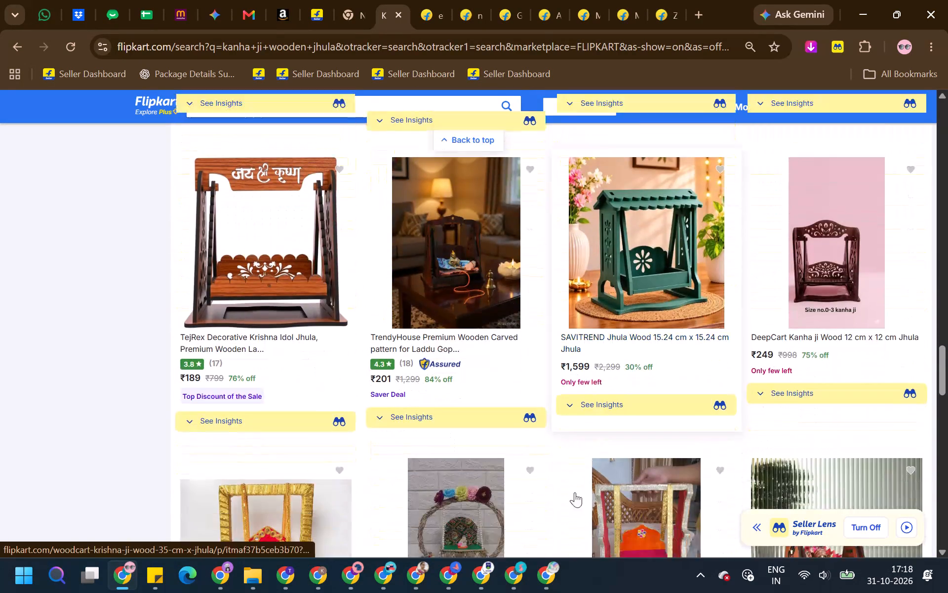
scroll(593, 482, down, 11)
click(574, 378)
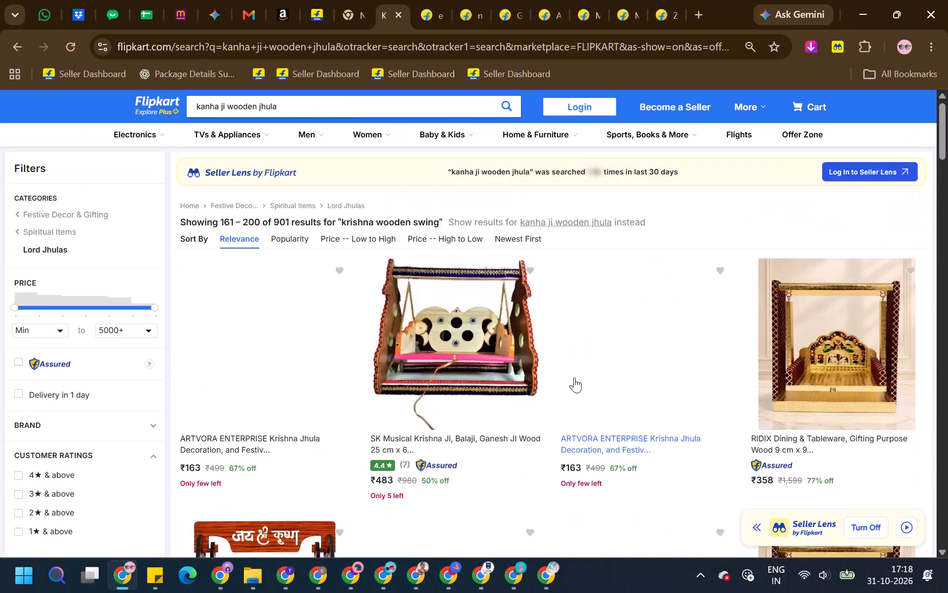
Browse the fifth results page and open the ₹180 AKSHI Laddu Gopal Ji Wood 6 cm x 6 cm Jhula listing in its own tab.
scroll(592, 223, down, 4)
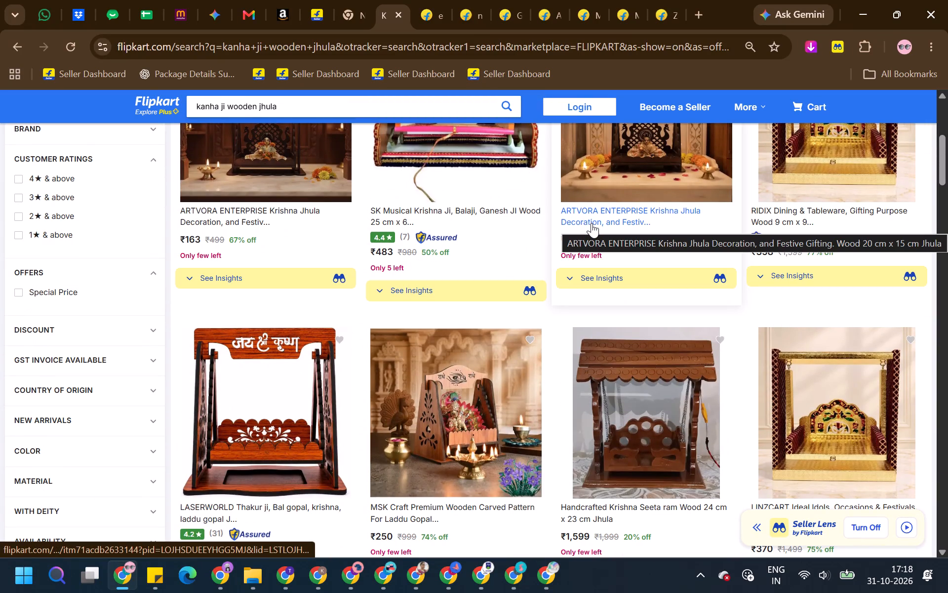
scroll(592, 223, down, 5)
scroll(636, 288, down, 7)
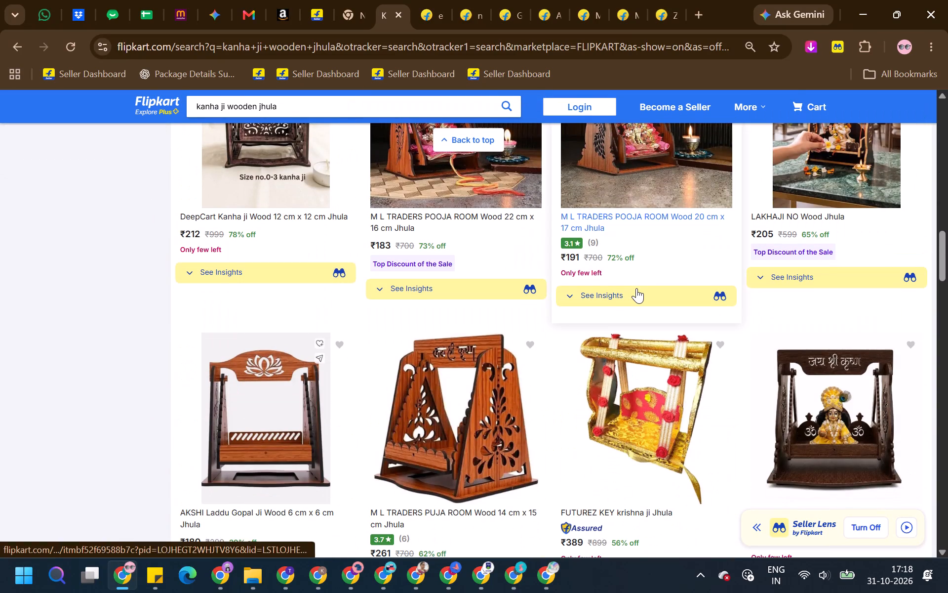
scroll(266, 500, down, 2)
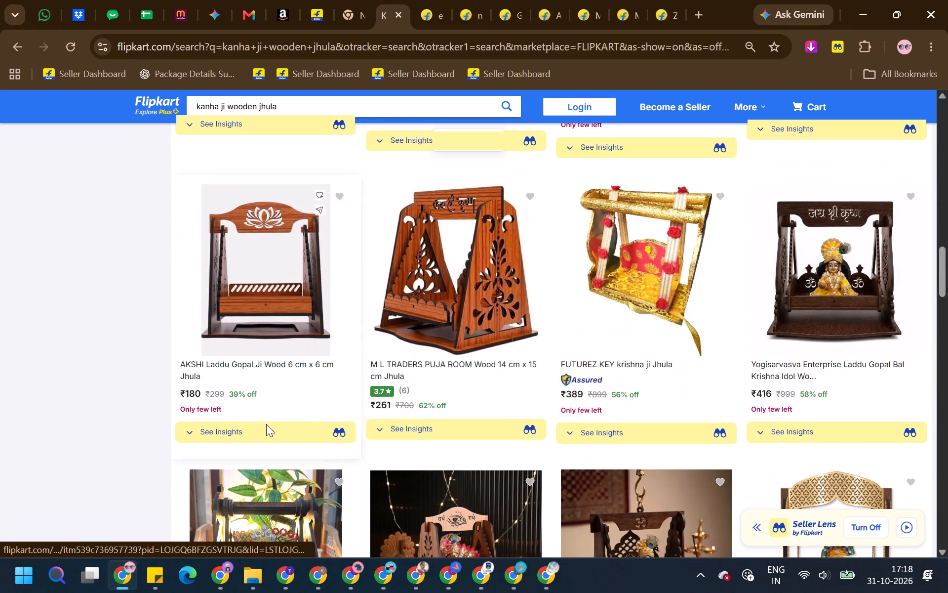
ctrl+click(273, 365)
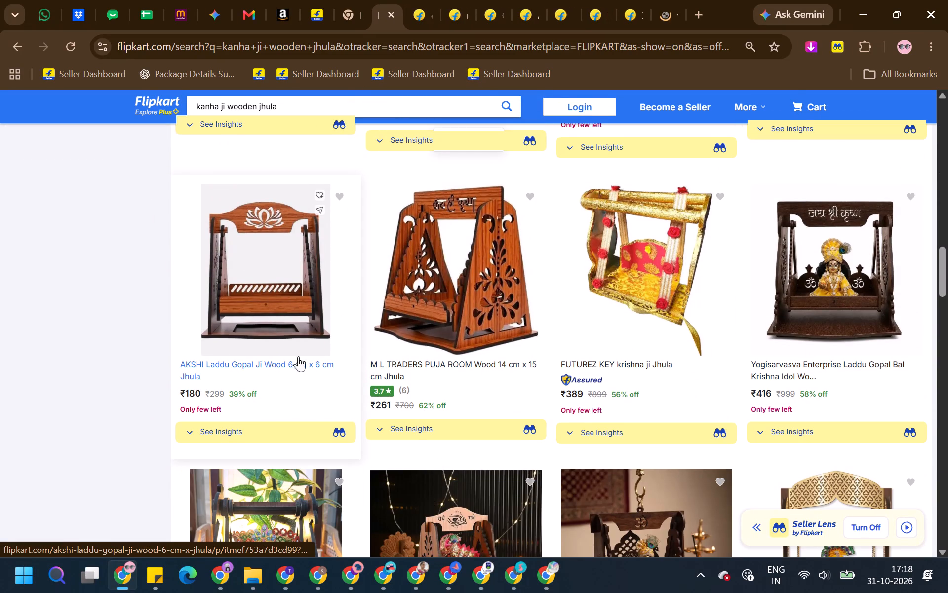
Look through the rest of the fifth results page and go to the sixth page.
scroll(454, 351, down, 4)
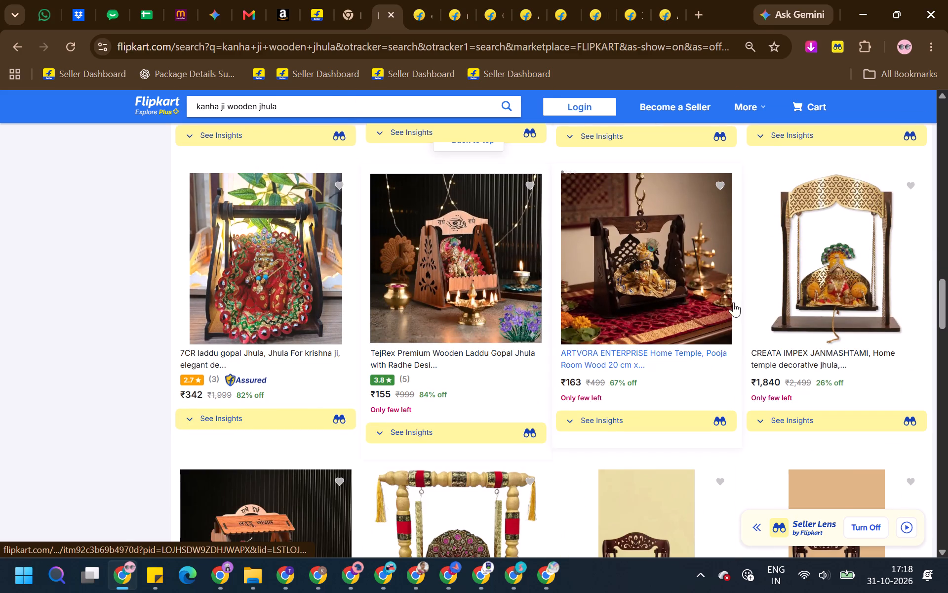
scroll(736, 300, down, 9)
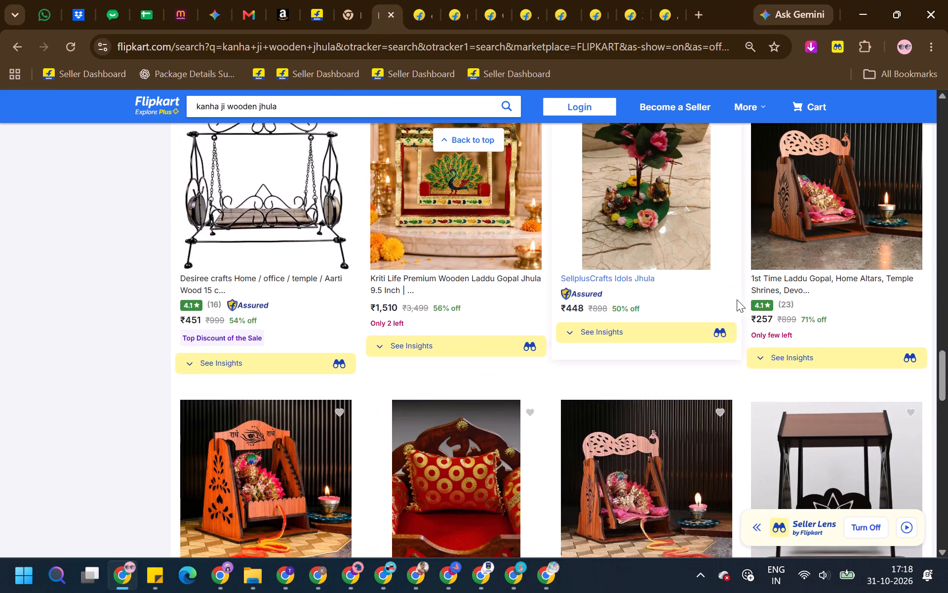
scroll(737, 299, down, 9)
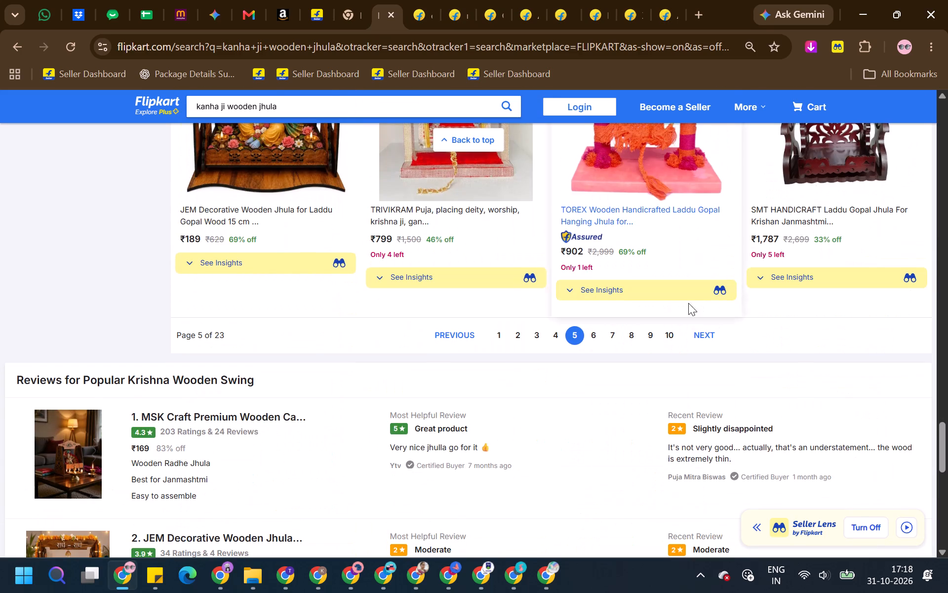
click(590, 337)
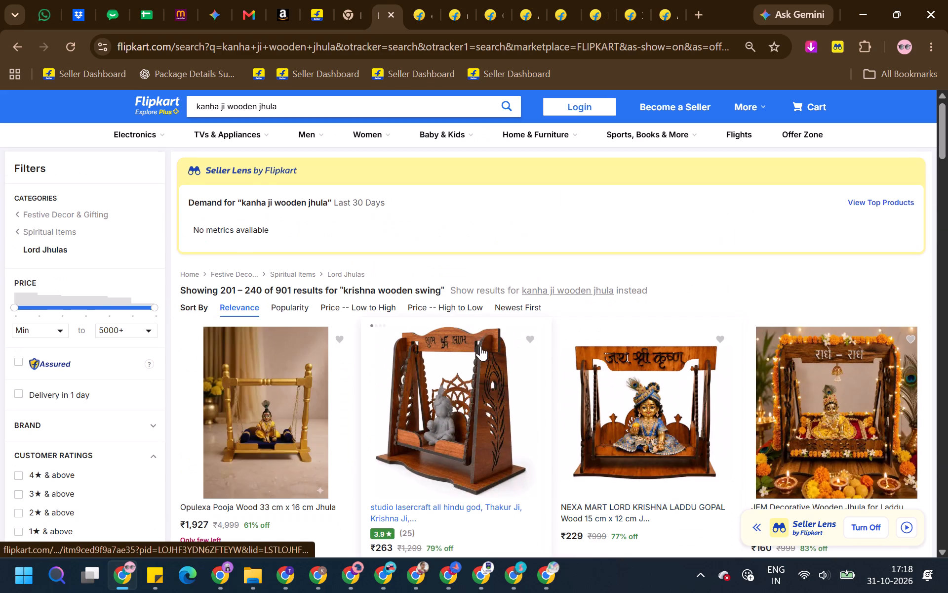
Examine the jhula designs, prices and reviews on the sixth results page.
scroll(480, 346, down, 6)
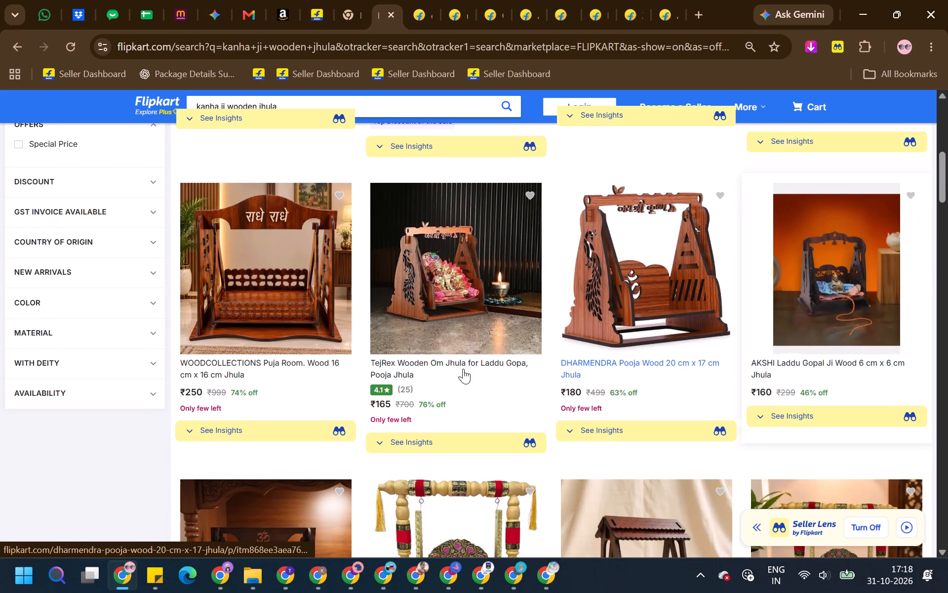
scroll(442, 371, down, 4)
scroll(398, 379, down, 4)
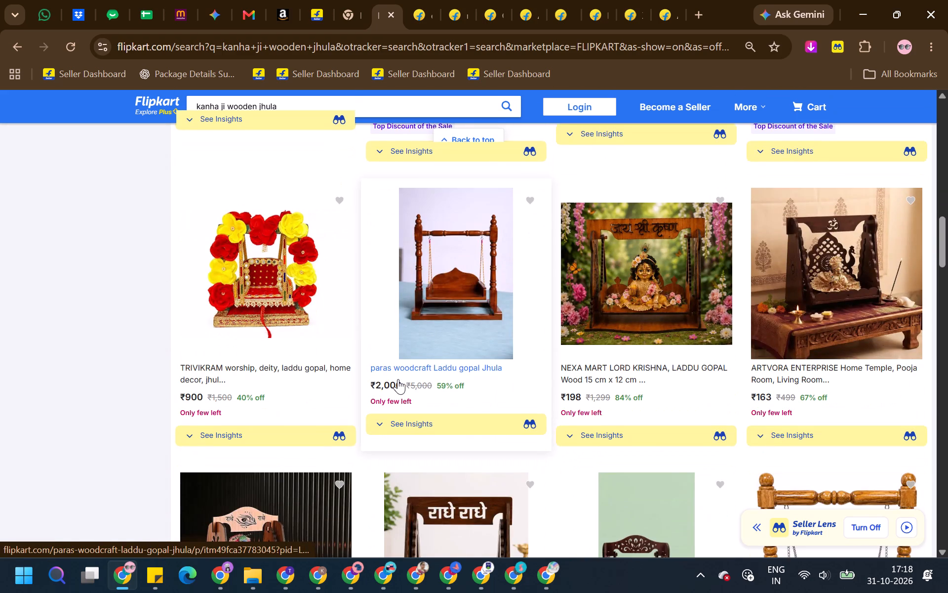
scroll(398, 379, down, 5)
scroll(398, 379, up, 1)
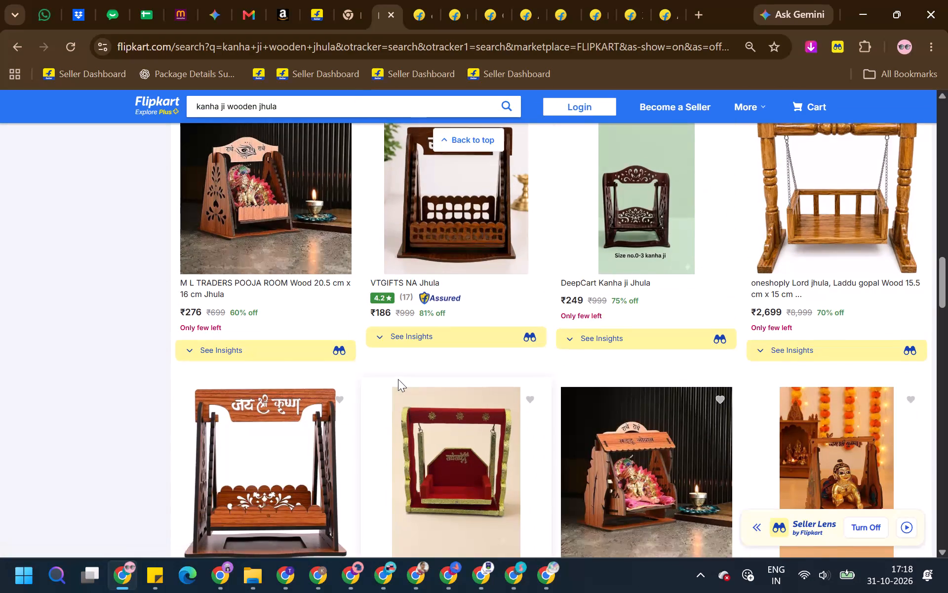
scroll(398, 379, up, 1)
scroll(398, 379, down, 9)
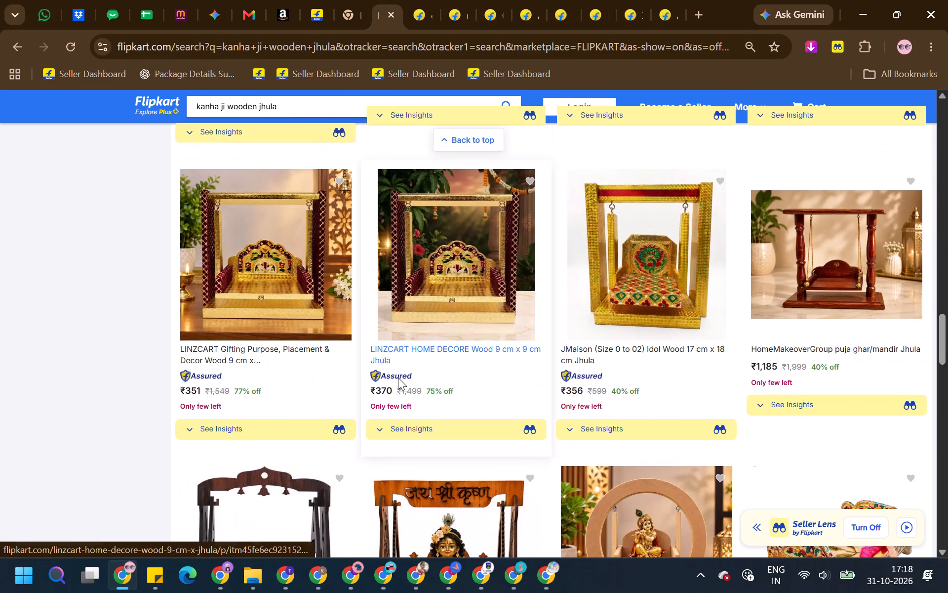
scroll(398, 378, down, 10)
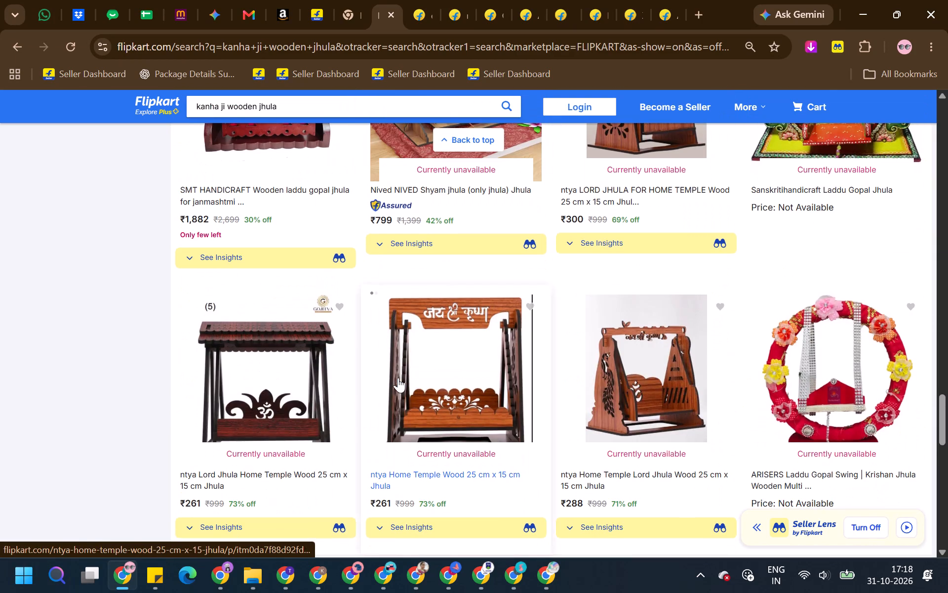
scroll(402, 369, down, 12)
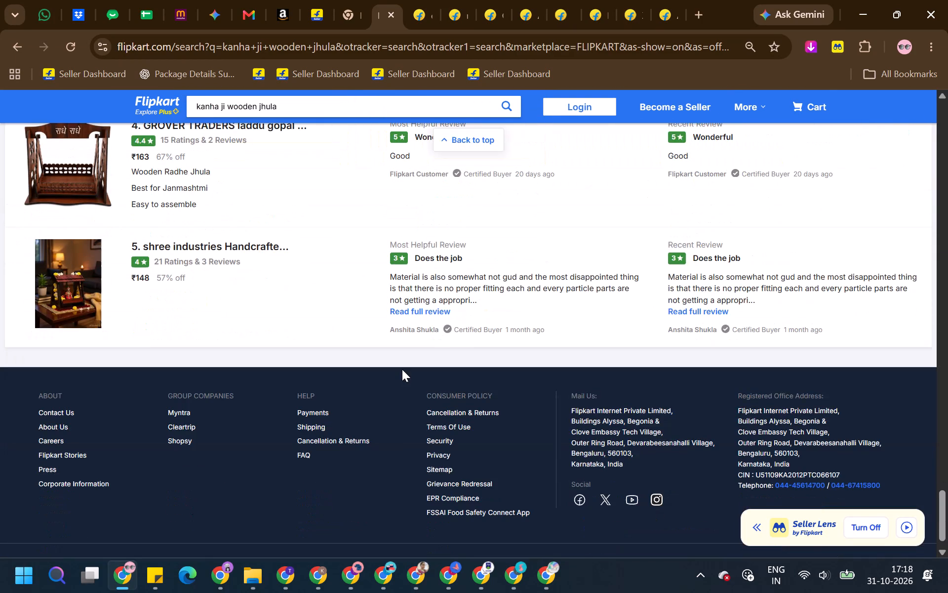
Close the jhula search results tab and the unneeded tab beside it, keeping the collected product tabs.
click(391, 12)
double_click(360, 13)
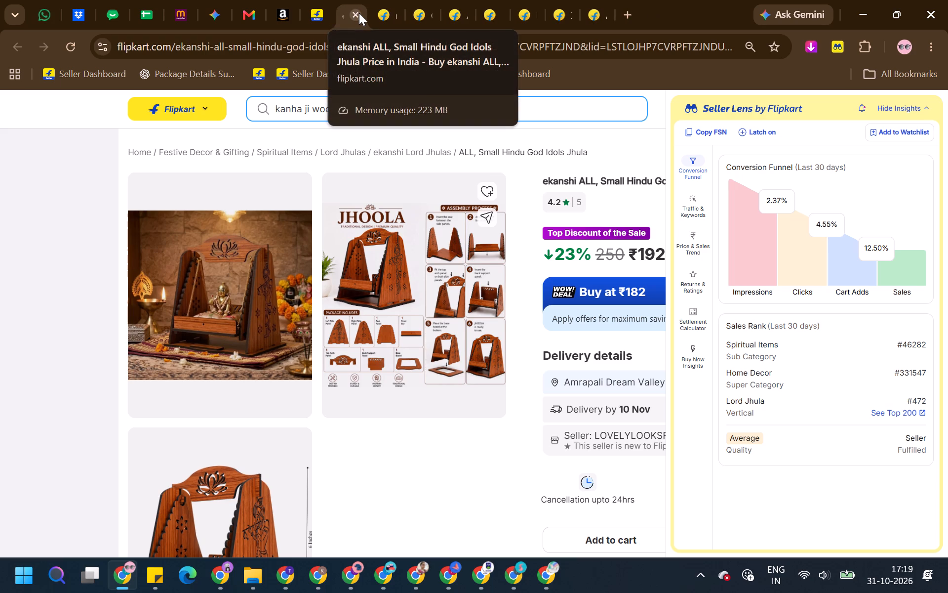
Duplicate the Seller Hub Listing Creation page into its own maximized window, keeping the original tab pinned, and return to the product tabs.
click(326, 11)
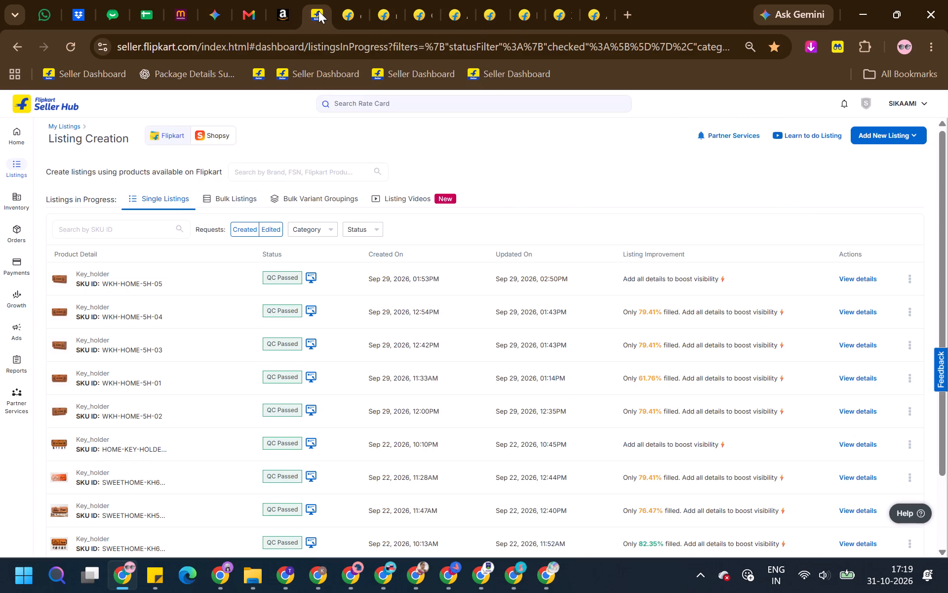
right_click(318, 11)
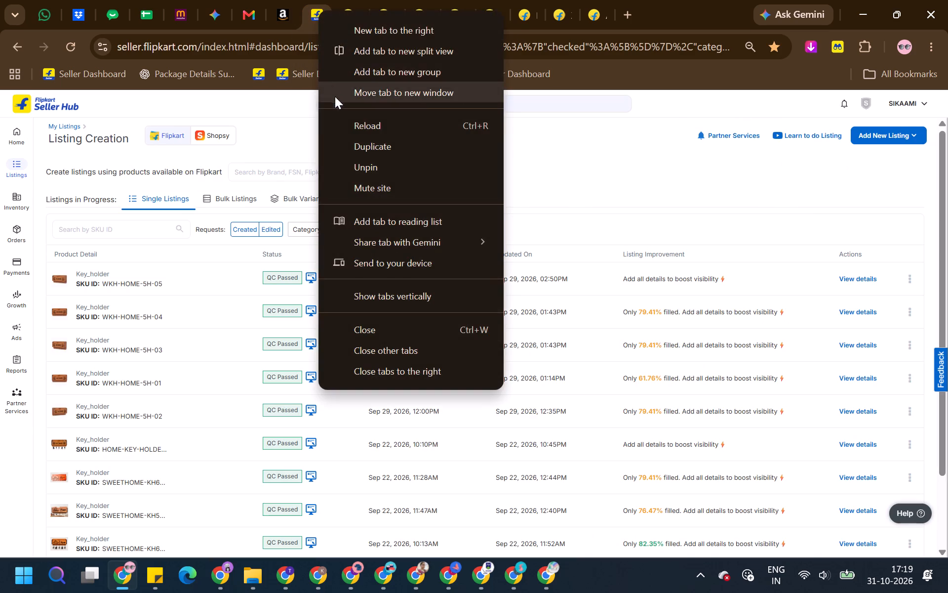
click(375, 166)
right_click(316, 7)
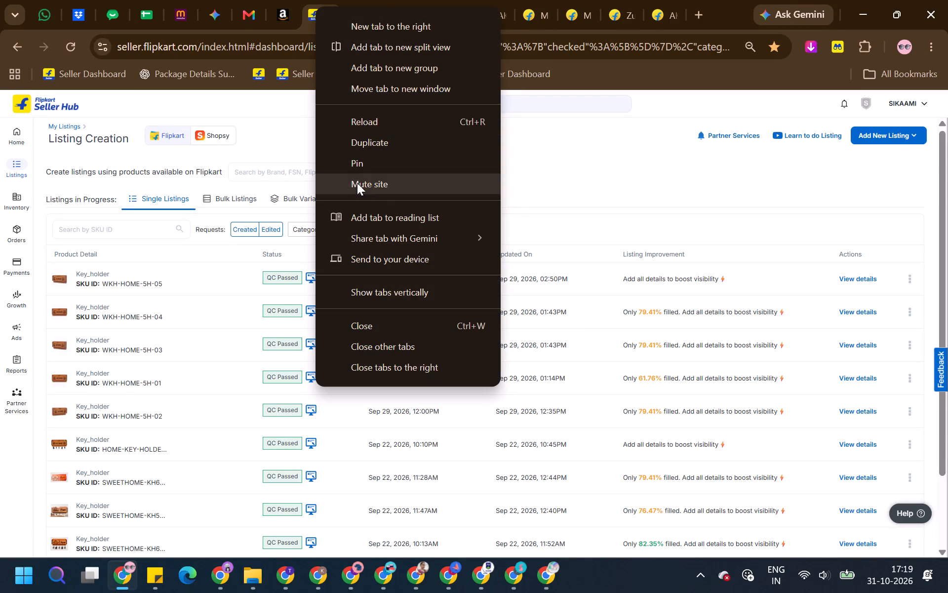
click(376, 146)
click(315, 18)
right_click(315, 18)
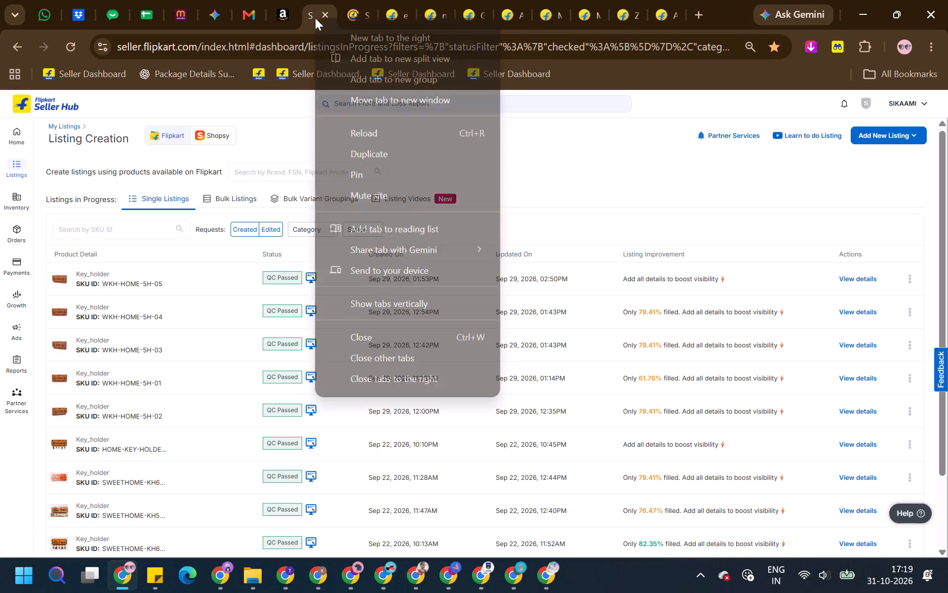
click(358, 173)
click(361, 7)
drag(355, 7, 369, 100)
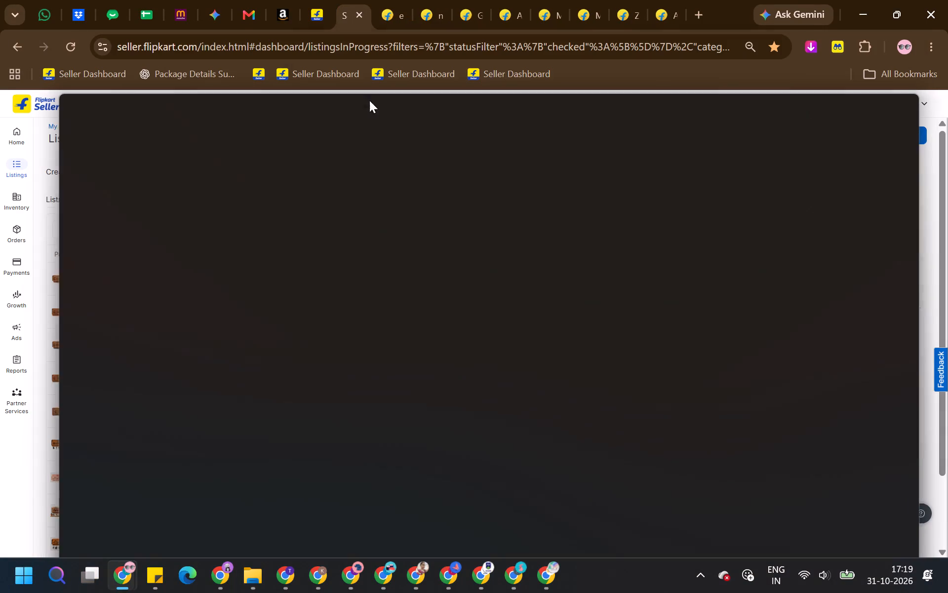
click(872, 101)
key(alt+Tab)
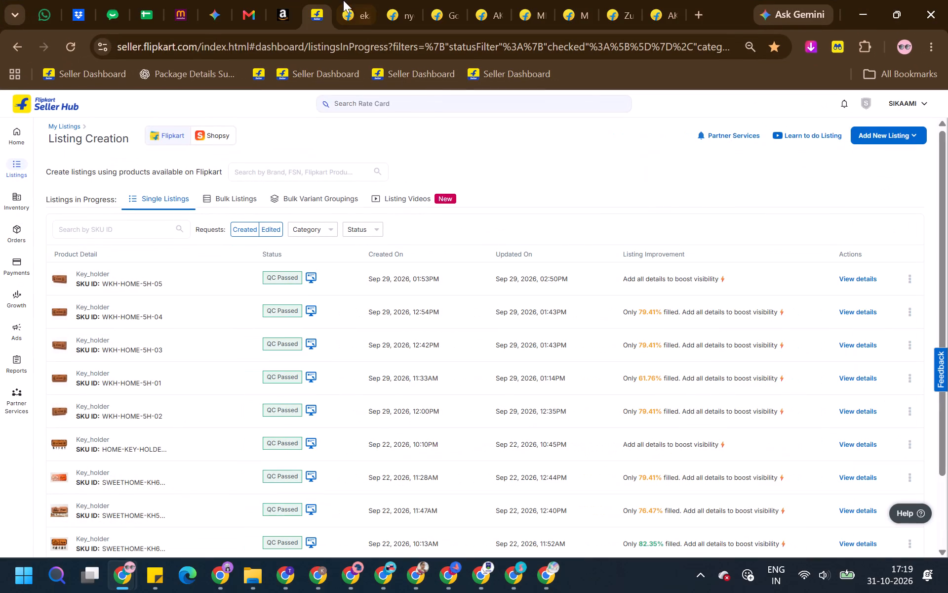
Copy the FSN of the ekanshi ALL, Small Hindu God Idols Jhula and search for it in Listing Creation.
click(347, 0)
click(712, 132)
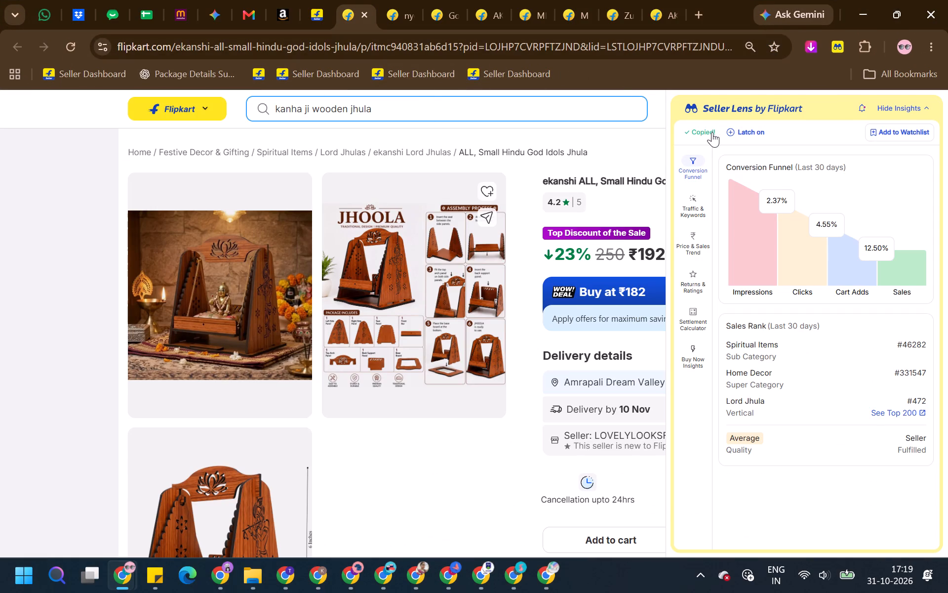
key(alt+Tab)
click(345, 166)
key(ctrl+v)
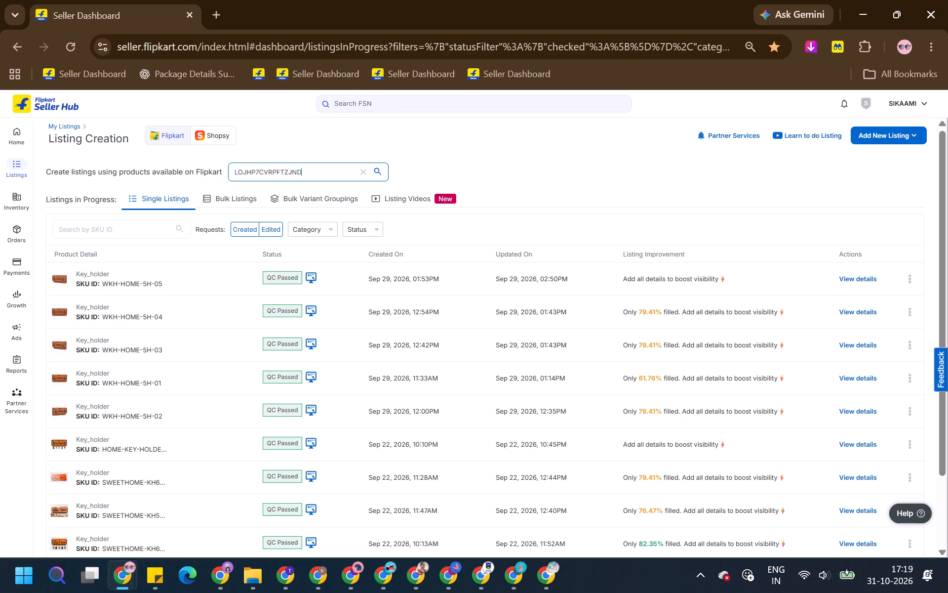
key(Return)
key(alt+Tab)
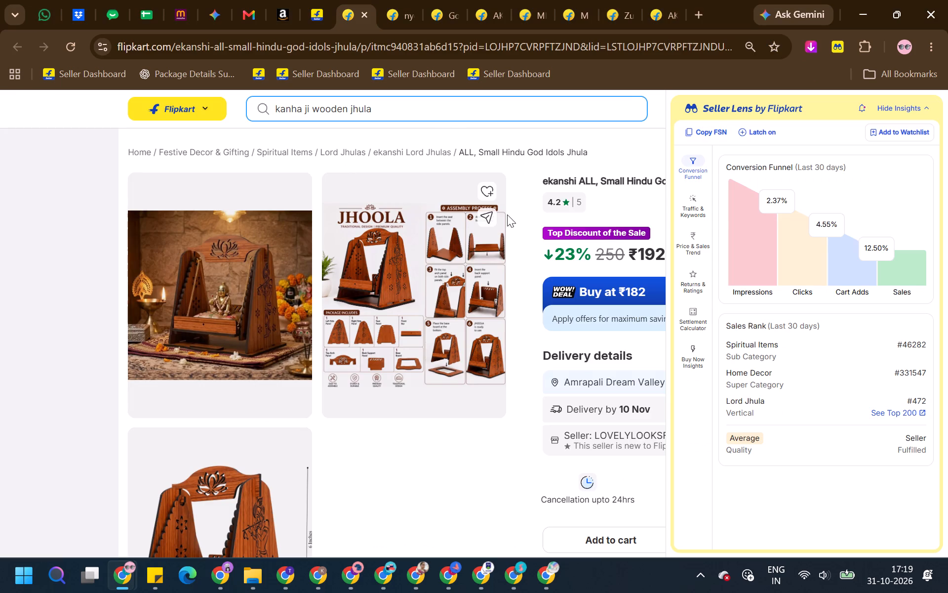
key(alt+Tab)
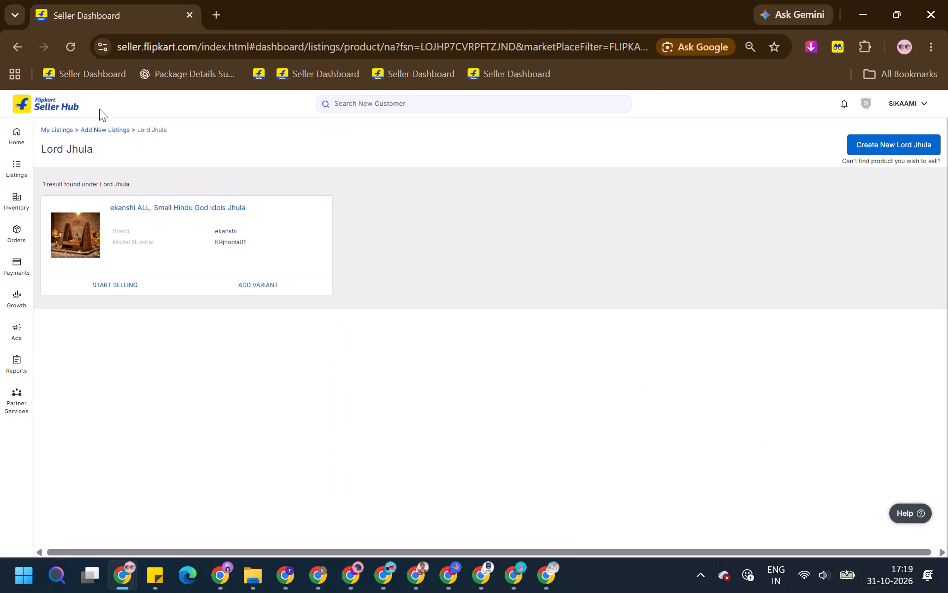
Check the pricing of the last Jhula row on the Inventory sheet of the E-Commerce Expenses spreadsheet.
key(alt+Tab)
click(151, 9)
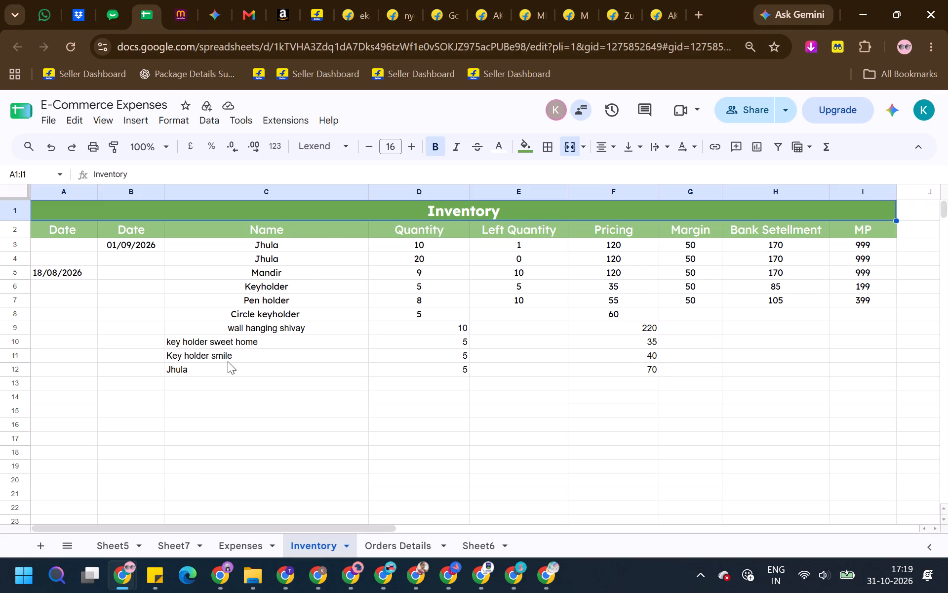
click(224, 359)
click(250, 381)
click(666, 371)
click(657, 371)
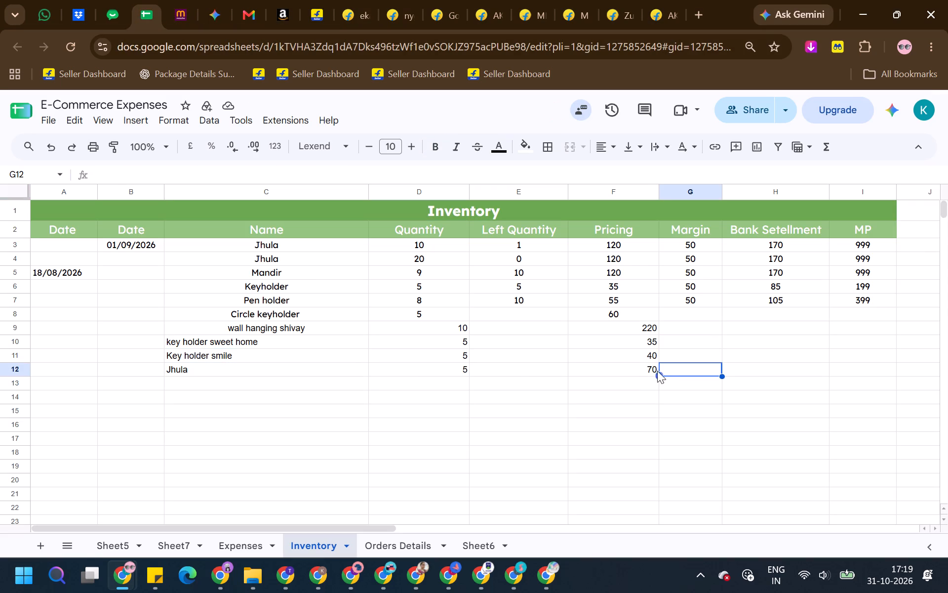
click(645, 368)
key(ctrl+z)
click(608, 401)
click(612, 375)
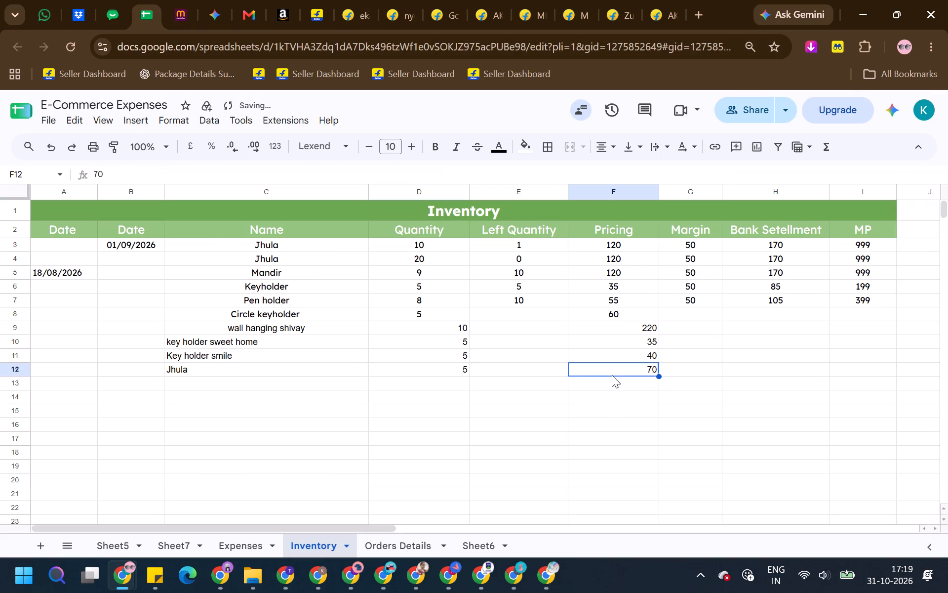
Start selling the ekanshi jhula in the Seller Hub window and open its selling information at the Seller SKU ID entry.
key(alt+Tab)
click(125, 285)
click(526, 209)
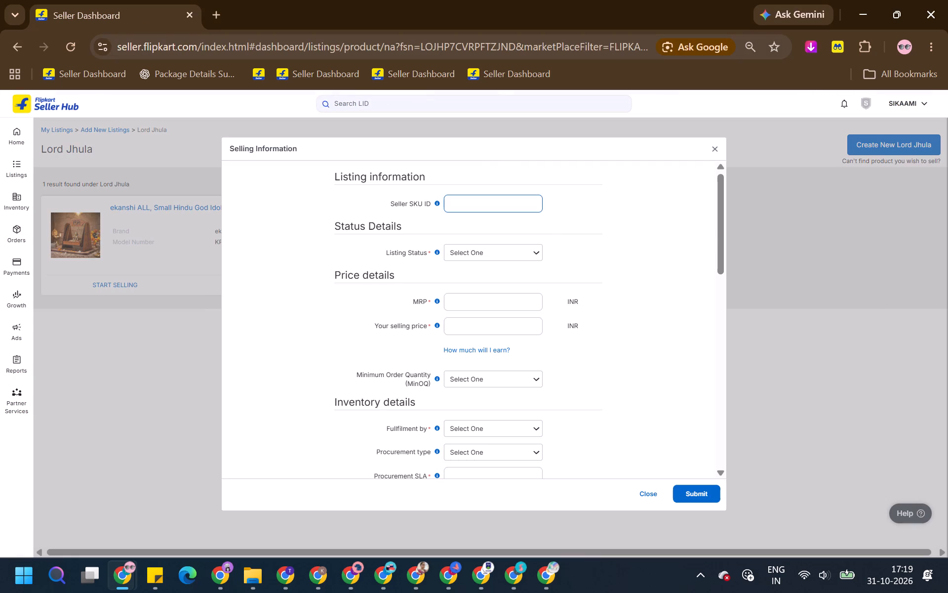
Find the JHULA02 Lord Jhula among the active listings in the main window and open its price details.
key(alt+Tab)
click(320, 6)
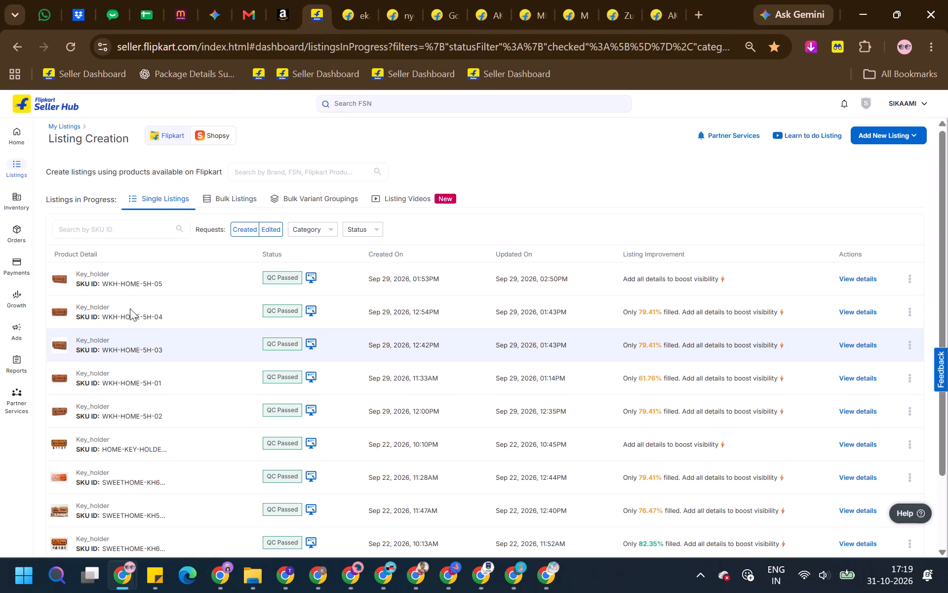
click(13, 173)
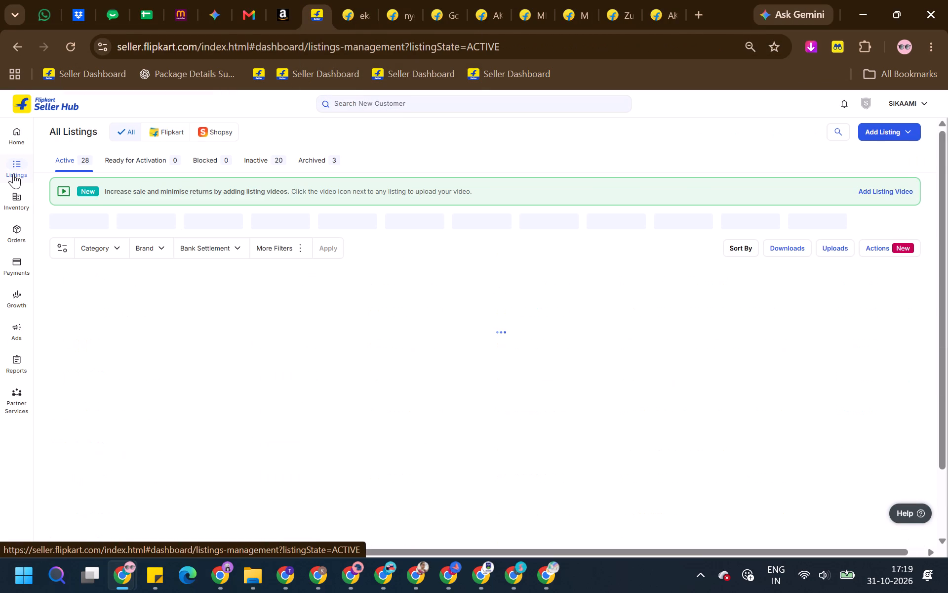
scroll(217, 255, down, 4)
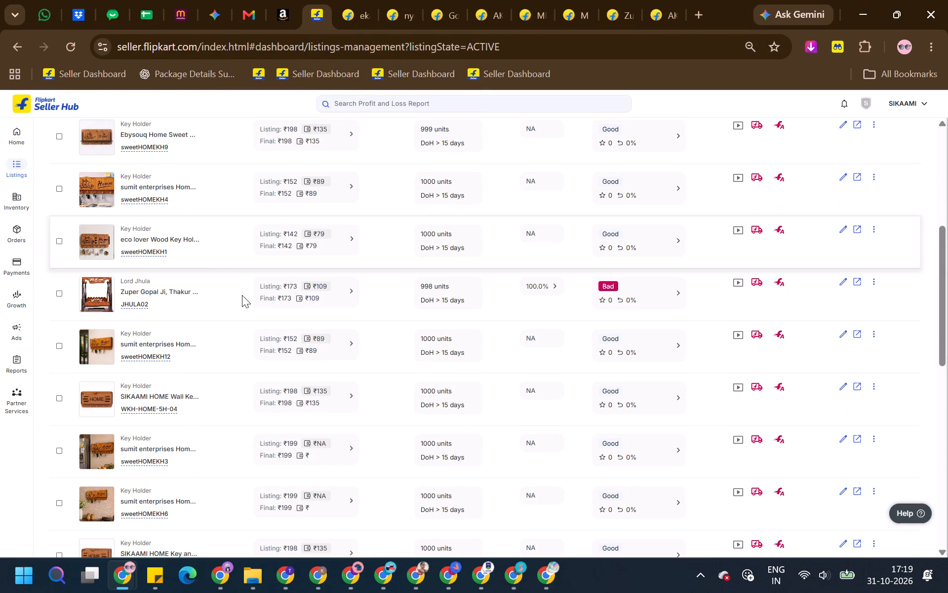
click(339, 287)
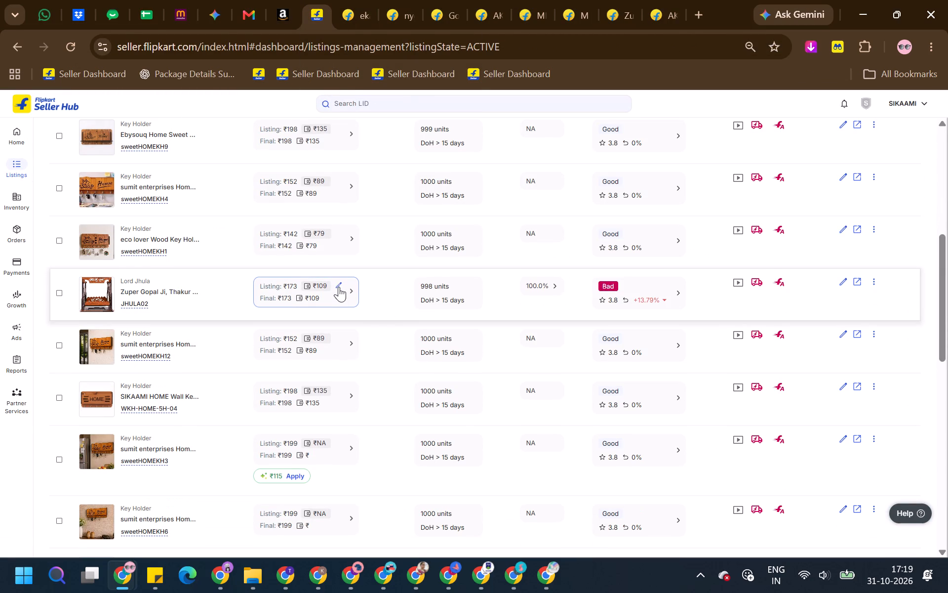
Enter 169 as the new bank settlement for the JHULA02 Lord Jhula listing.
click(338, 286)
double_click(474, 239)
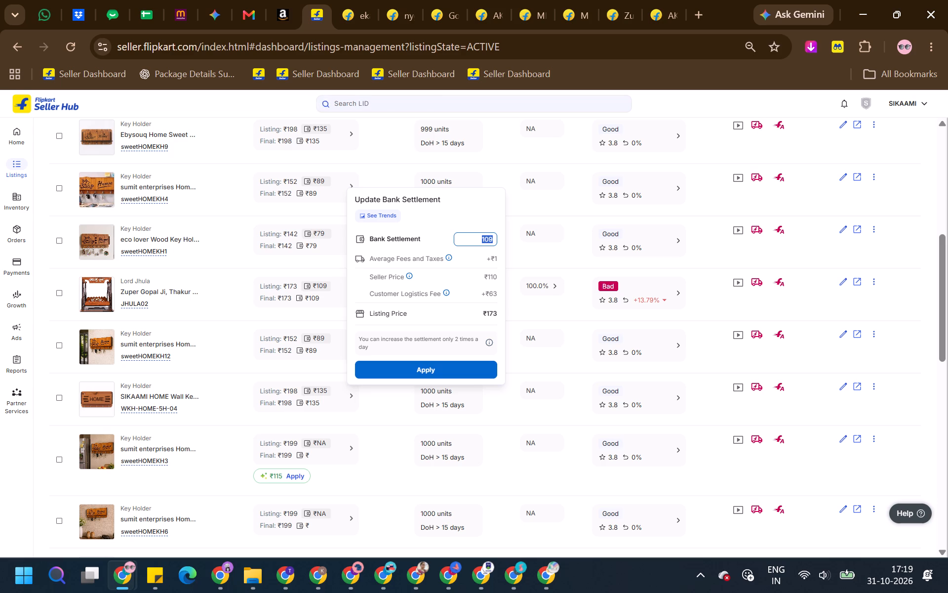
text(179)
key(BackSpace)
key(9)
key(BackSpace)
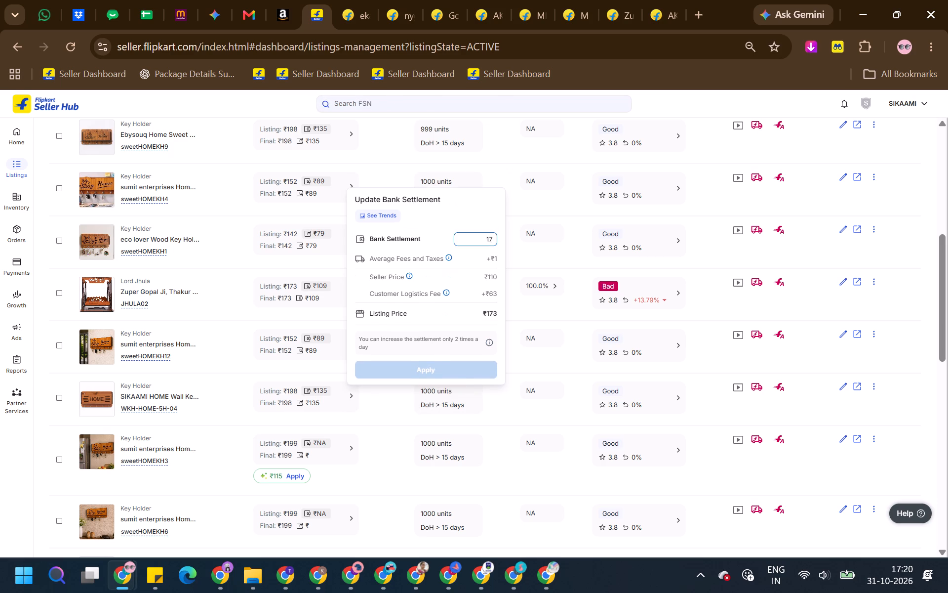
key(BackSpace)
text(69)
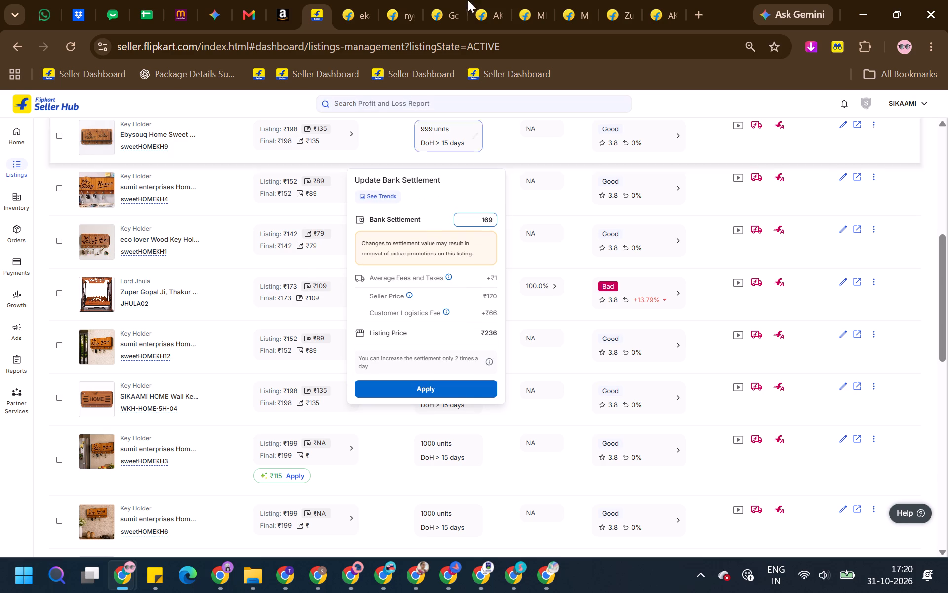
Compare the selling prices on the open competitor jhula product pages, including the Gojeeva, MHTA, M L TRADERS and Zuper ones.
click(354, 0)
click(395, 0)
click(434, 0)
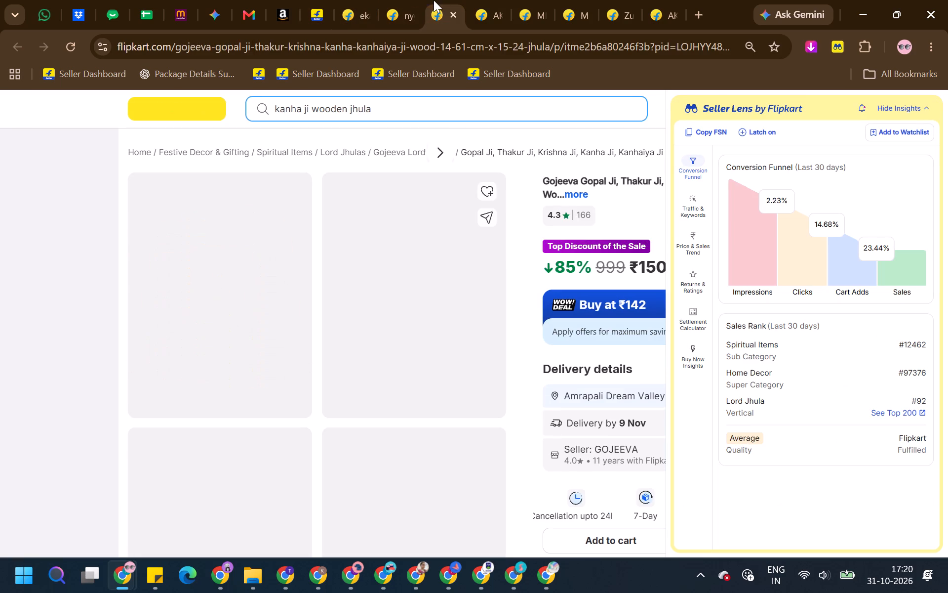
click(489, 0)
click(521, 0)
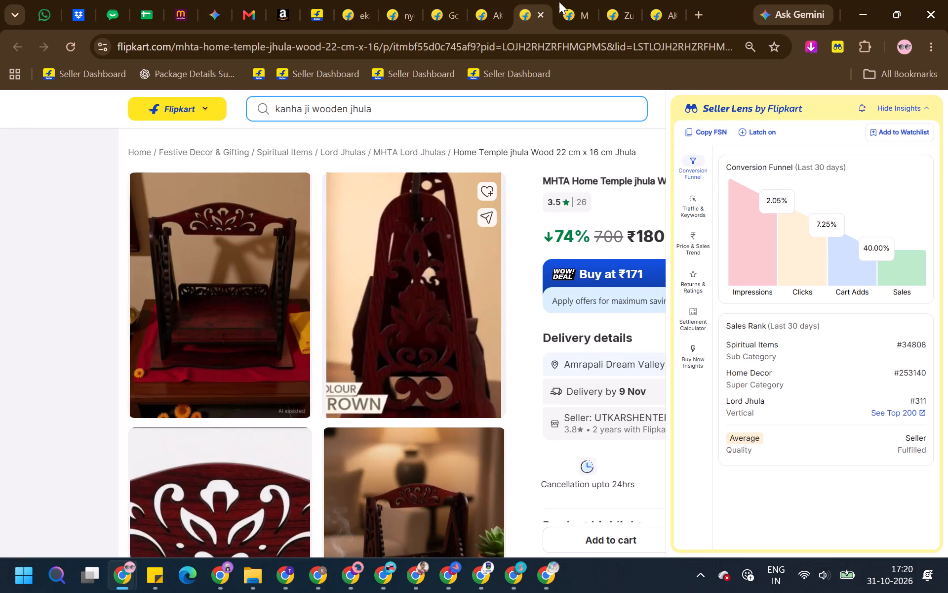
click(559, 1)
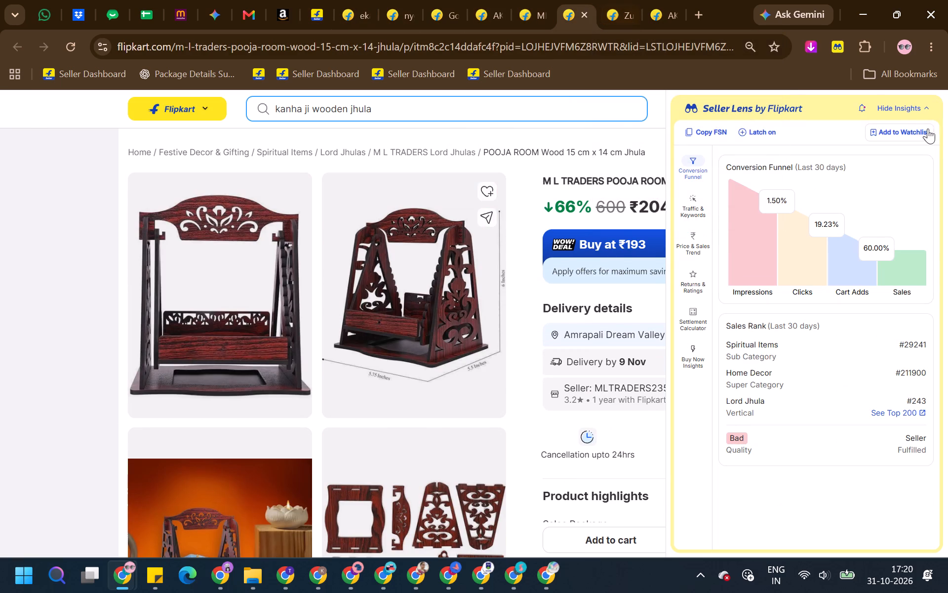
click(918, 111)
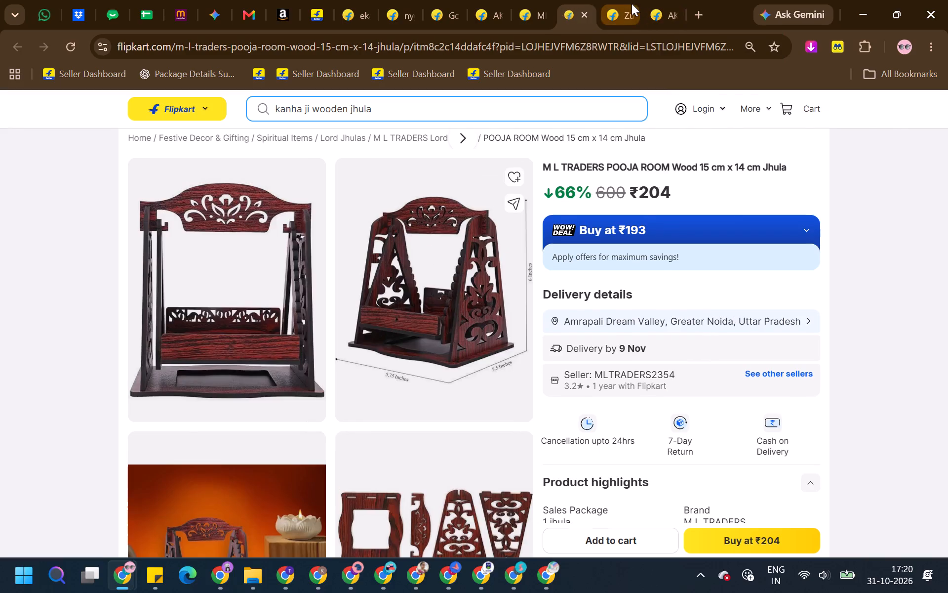
click(632, 3)
click(665, 3)
click(610, 15)
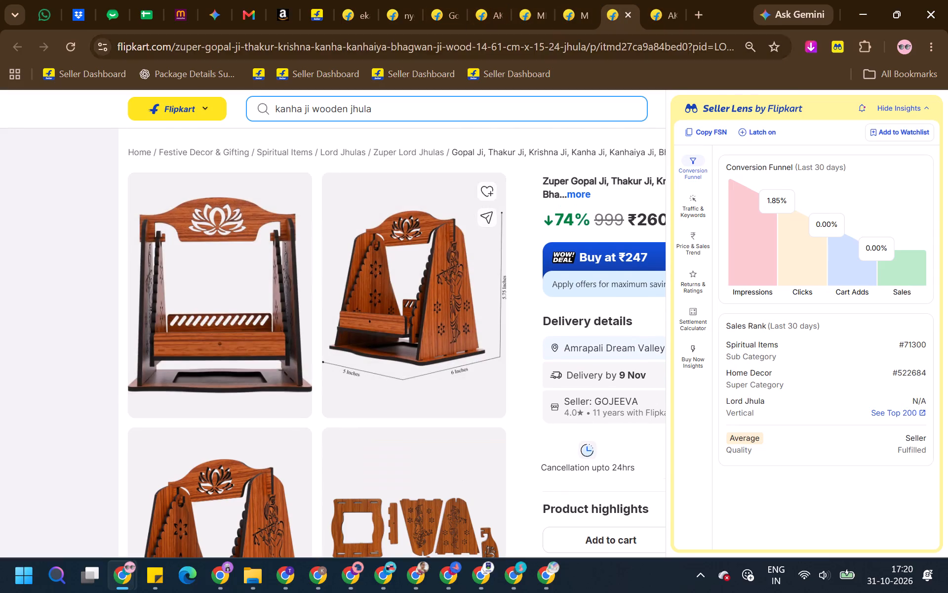
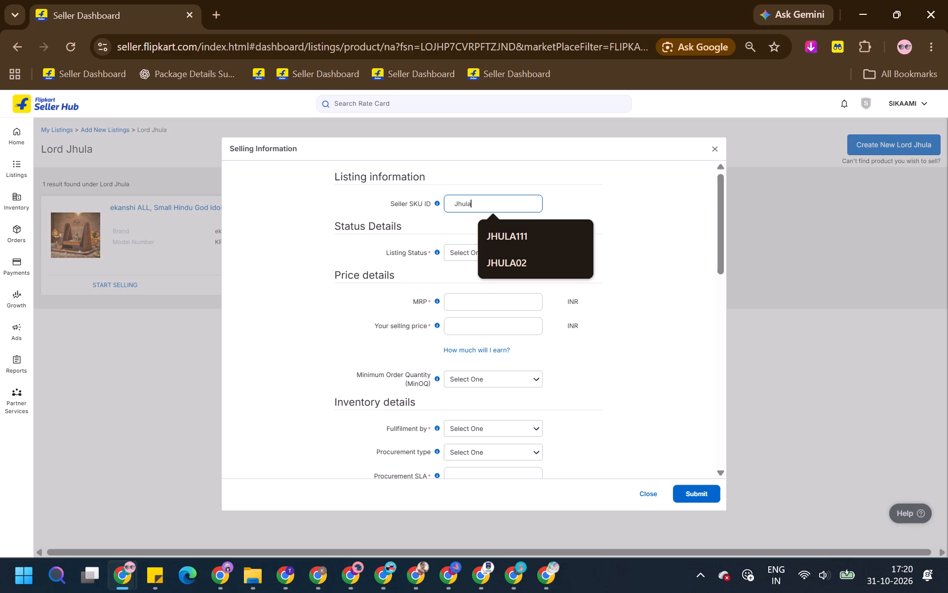
Complete the Seller SKU ID as Jhula1 and choose the first available listing status for the ekanshi jhula.
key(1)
key(Tab)
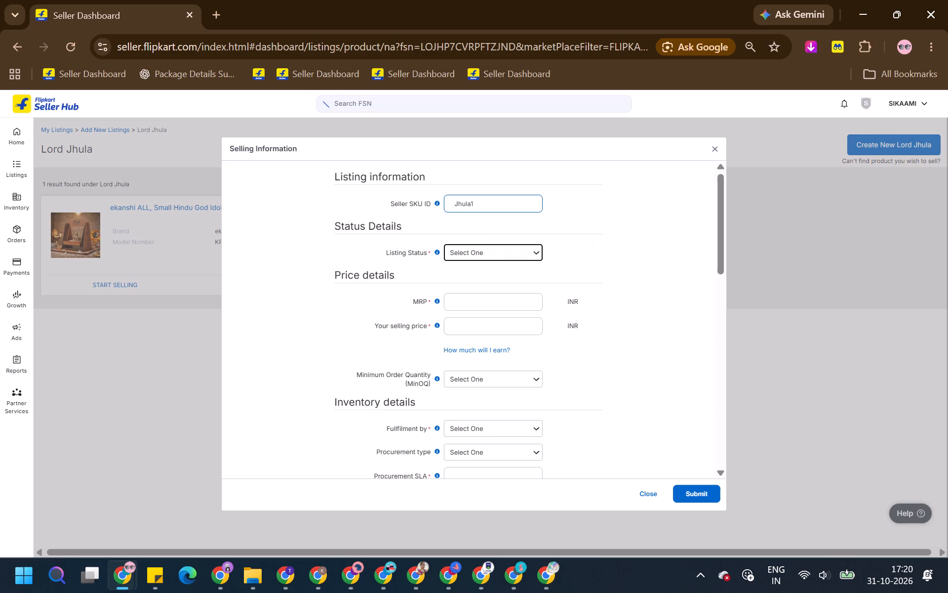
key(Down)
key(Tab)
Switch back to the active listings window to check the bank settlement details of the JHULA02 Lord Jhula.
key(alt+Tab)
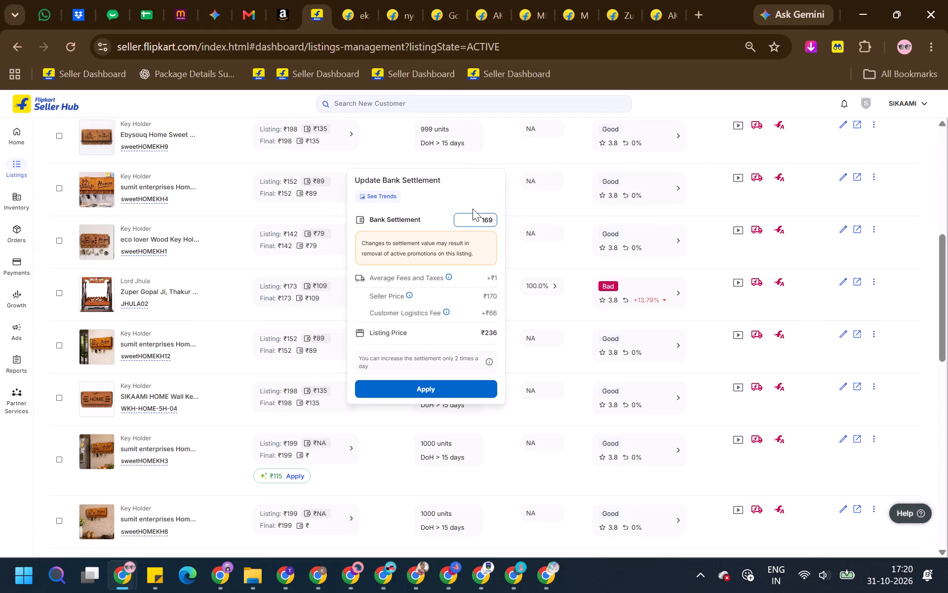
Set the ekanshi jhula's MRP to 599 and selling price to 239 INR, using the JHULA02 price details for reference.
click(341, 0)
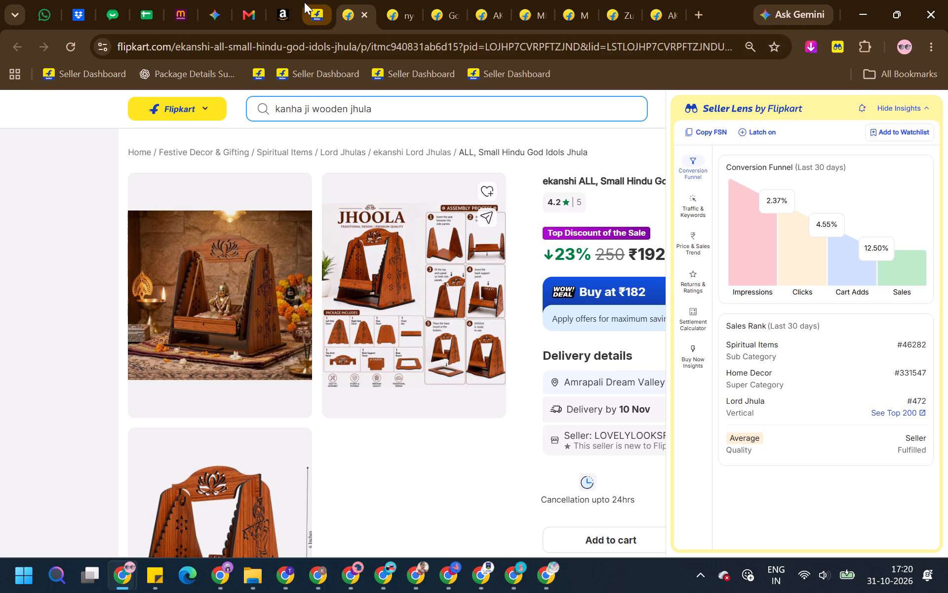
click(304, 2)
key(alt+Tab)
text(599)
key(Tab)
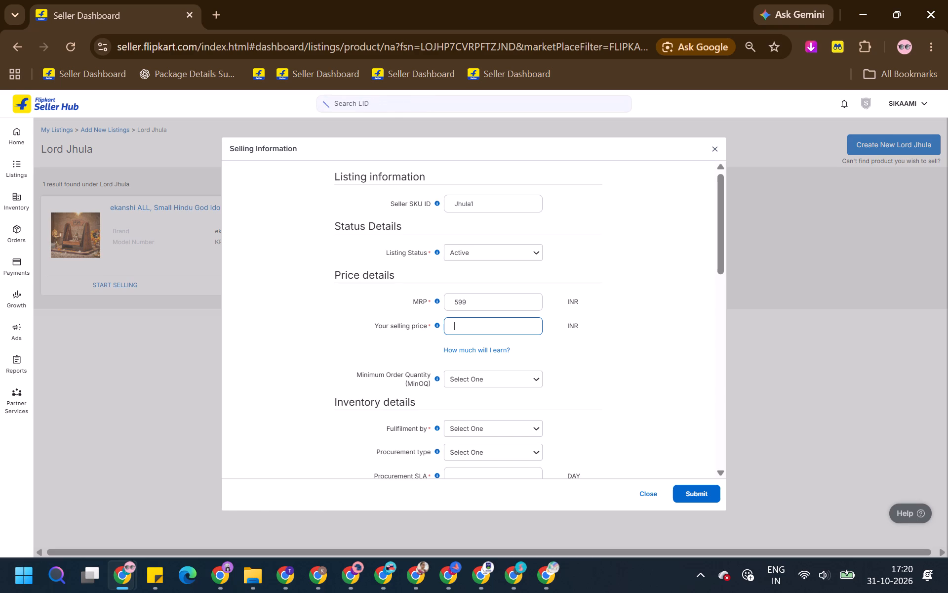
key(alt+Tab)
key(alt+Tab)
key(alt+Tab)
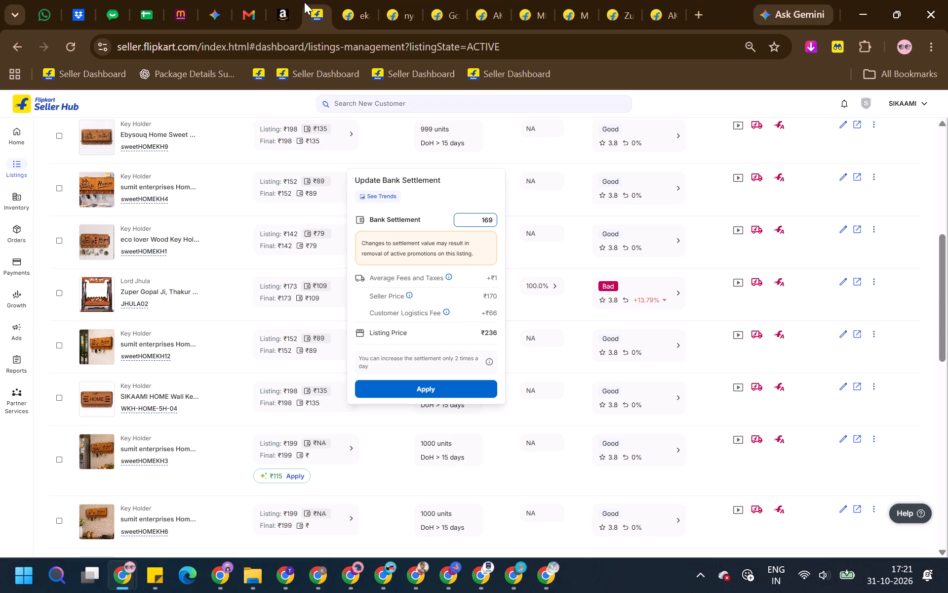
key(alt+Tab)
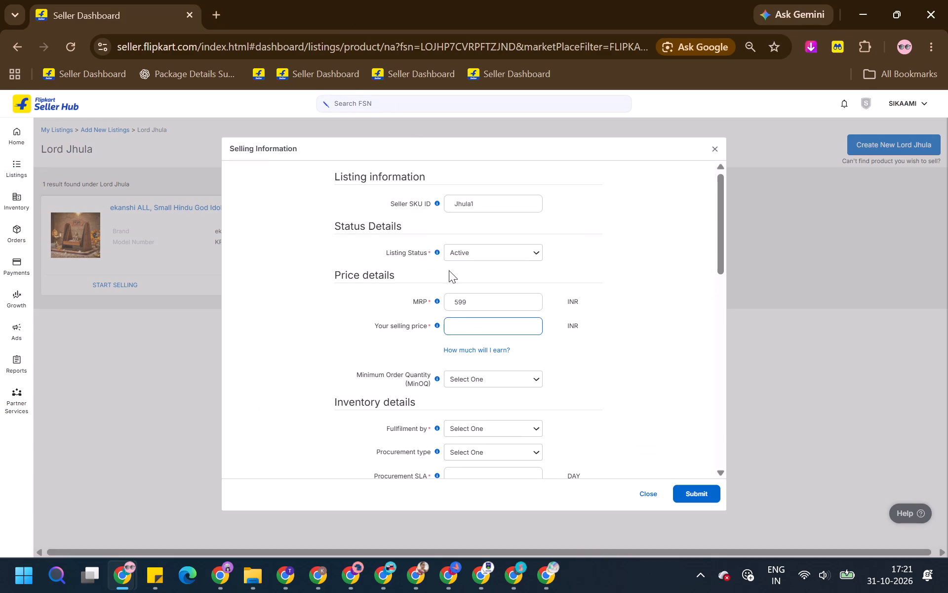
text(249)
key(BackSpace)
key(BackSpace)
text(39)
Set the inventory details to fulfilment by Seller, procurement type Instock, procurement SLA 1 day and stock 1.
key(Tab)
key(Tab)
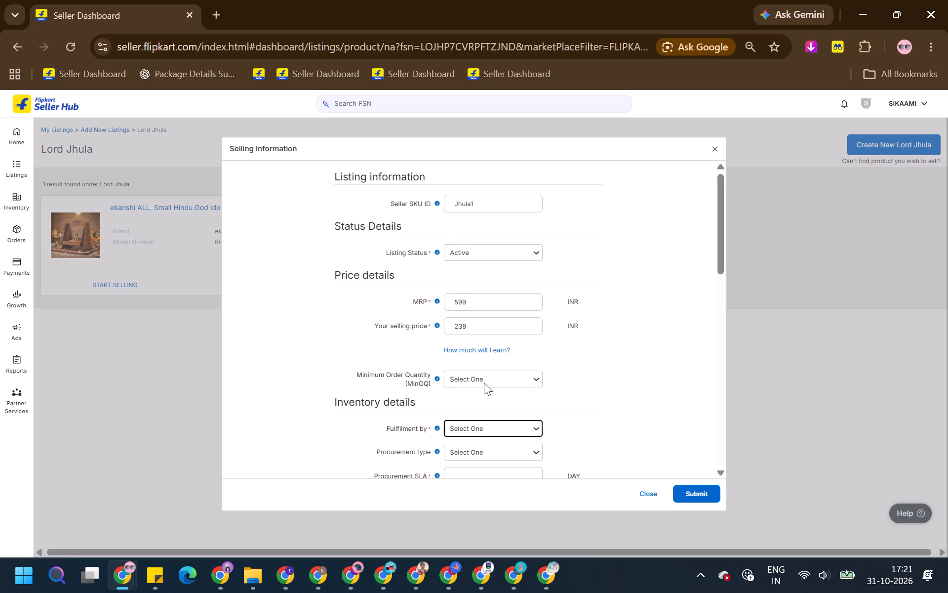
key(Down)
key(Tab)
key(Down)
key(Tab)
key(Down)
key(Up)
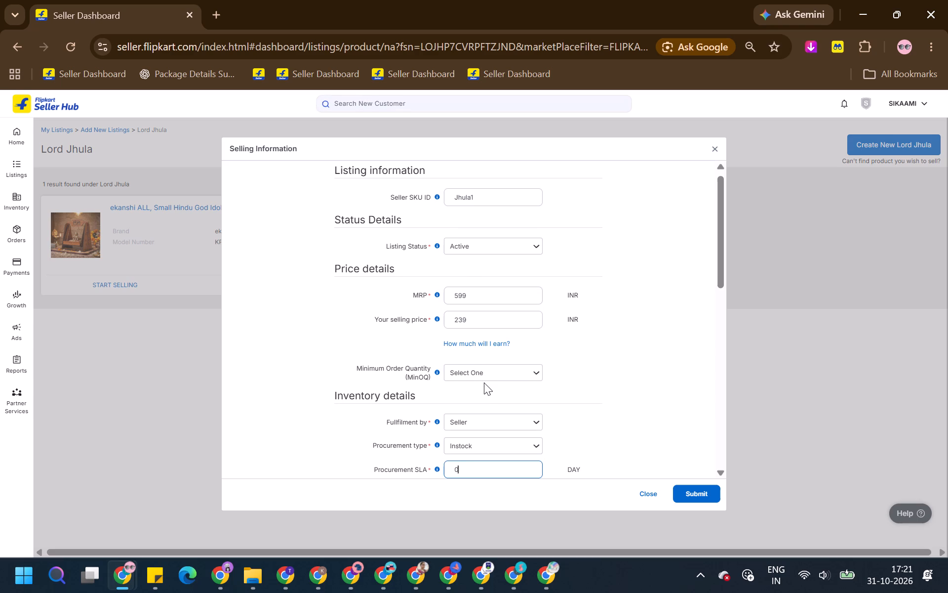
key(BackSpace)
key(1)
key(Tab)
text(`1)
key(Tab)
Set the shipping provider to Flipkart.
key(1)
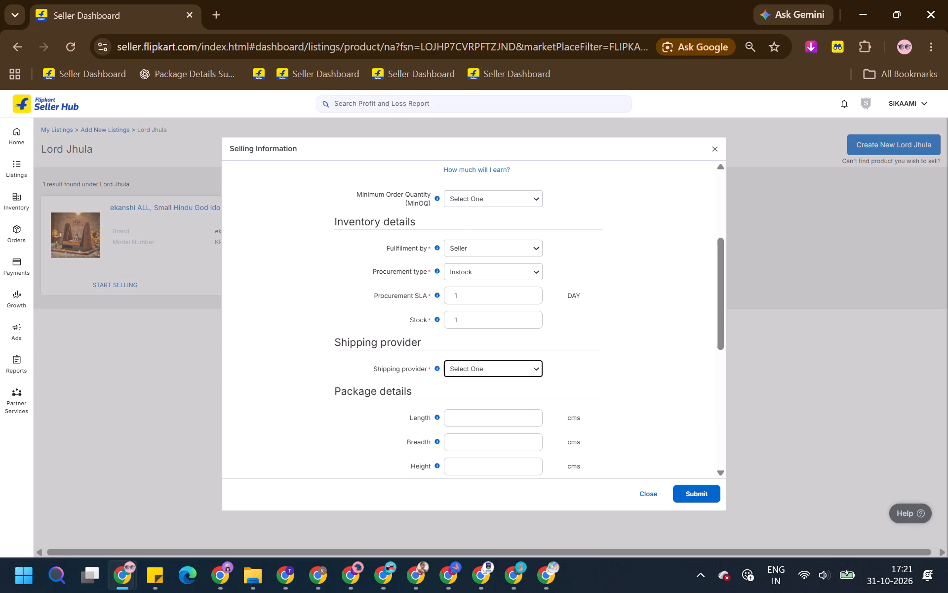
key(Tab)
key(Down)
click(517, 376)
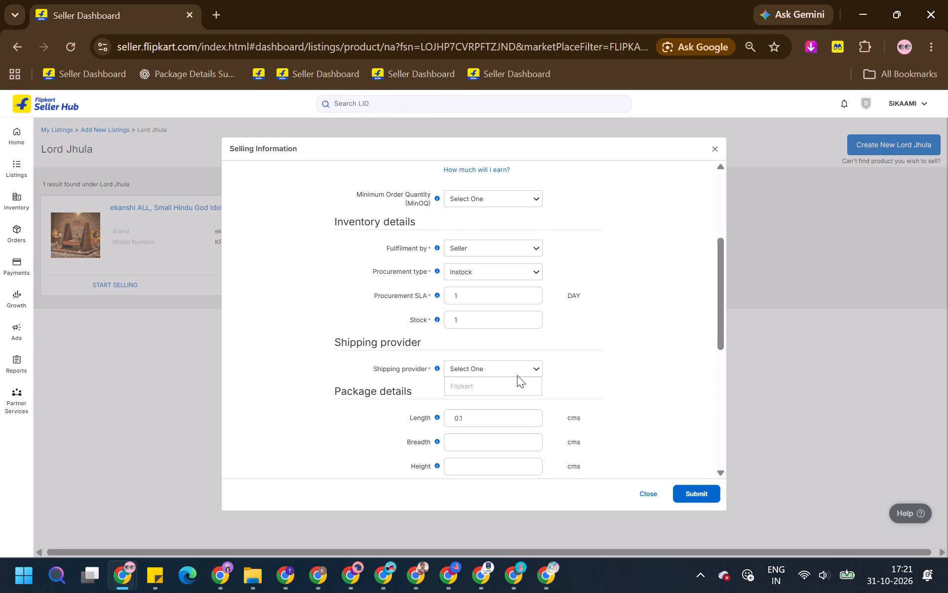
key(Down)
key(Return)
Clear the Length value in the package details.
key(Tab)
key(alt+Tab)
key(alt+Tab)
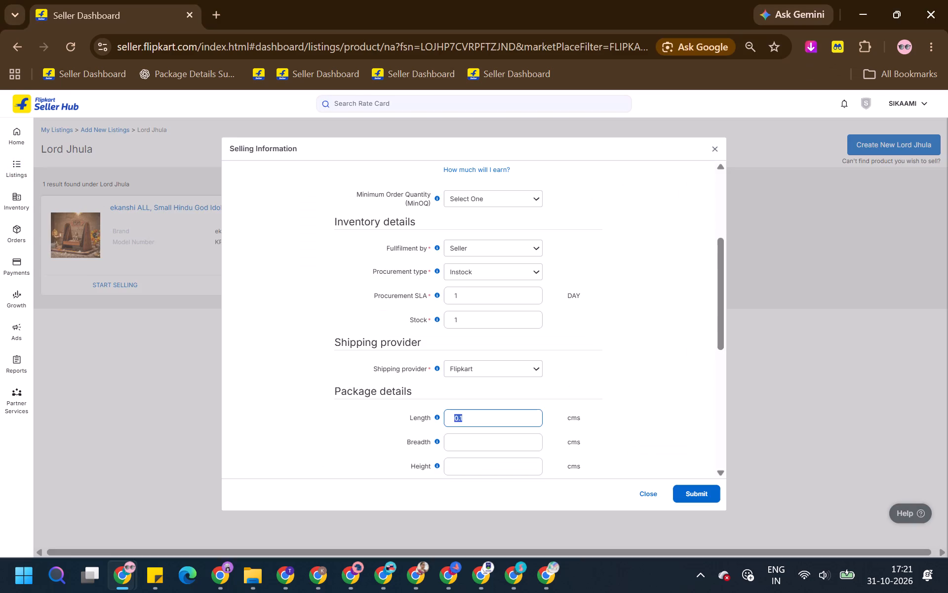
key(BackSpace)
key(alt+Tab)
key(alt+Tab)
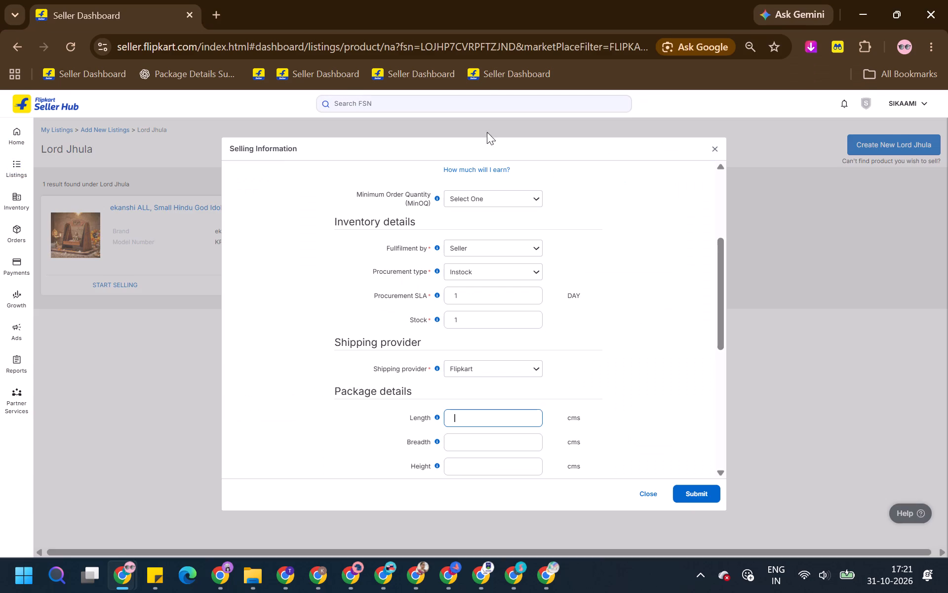
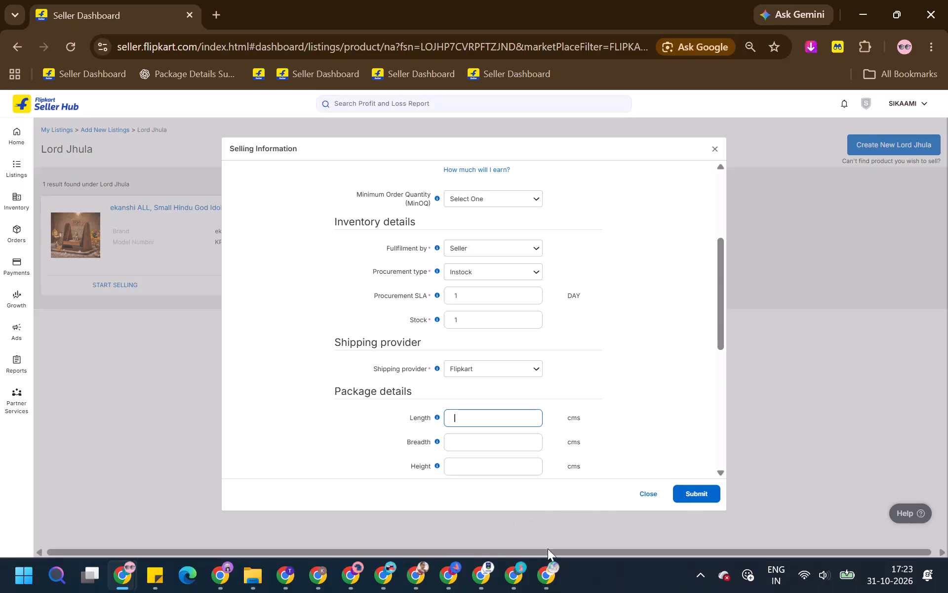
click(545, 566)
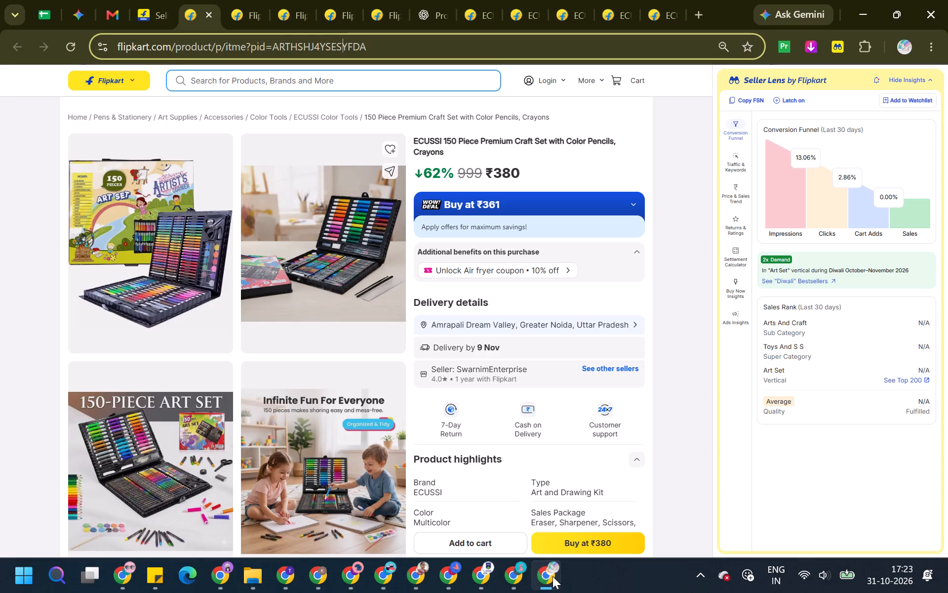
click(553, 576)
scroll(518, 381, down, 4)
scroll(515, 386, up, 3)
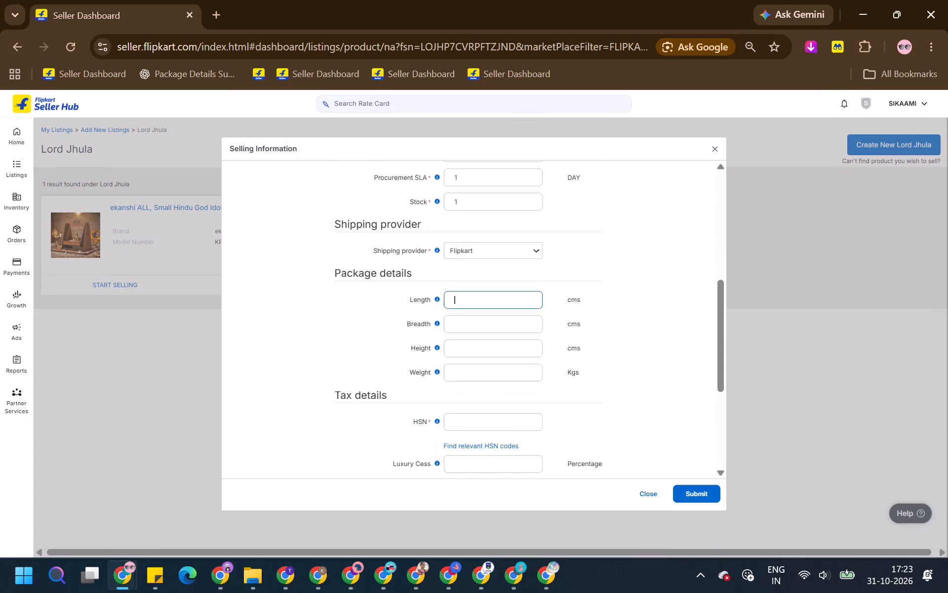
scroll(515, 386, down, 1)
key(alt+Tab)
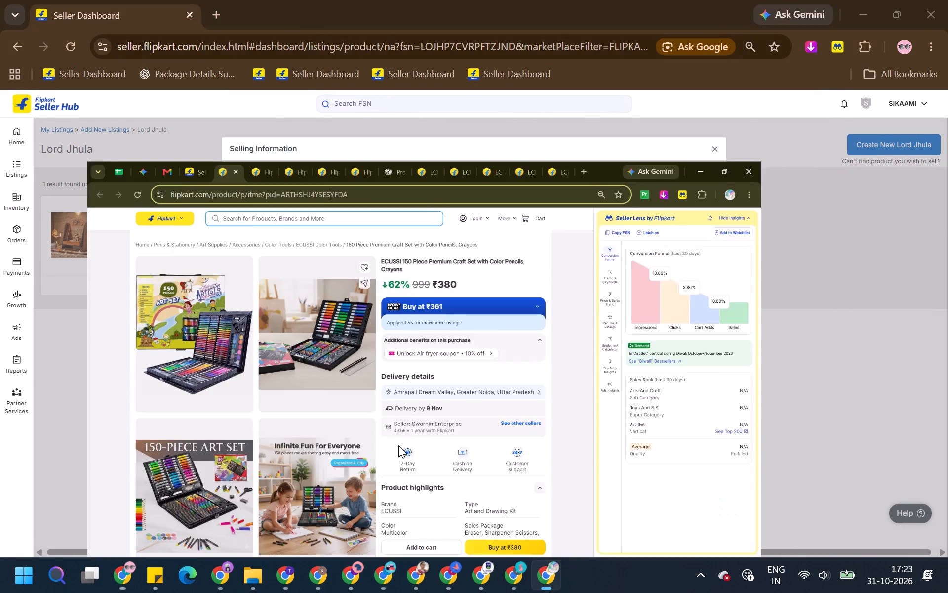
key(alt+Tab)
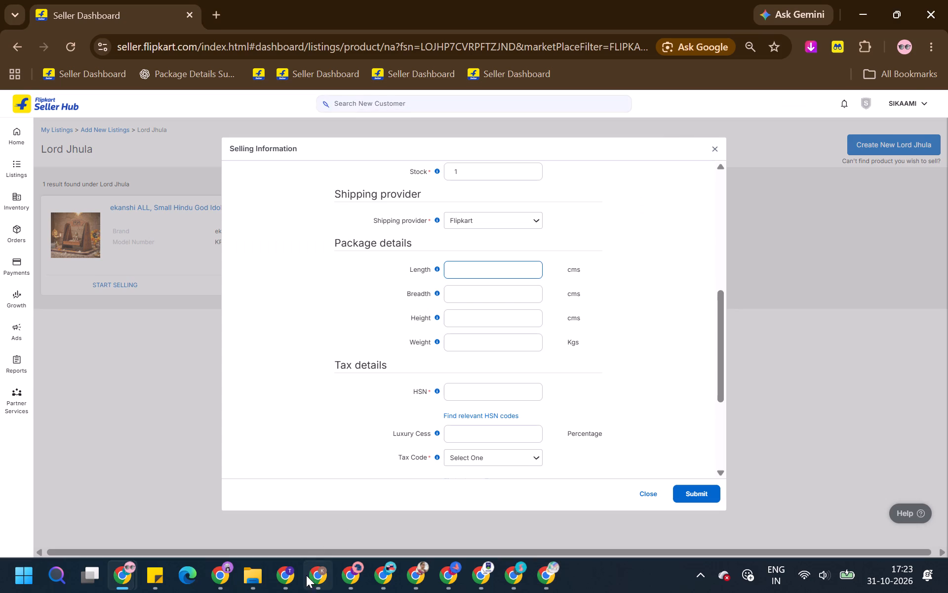
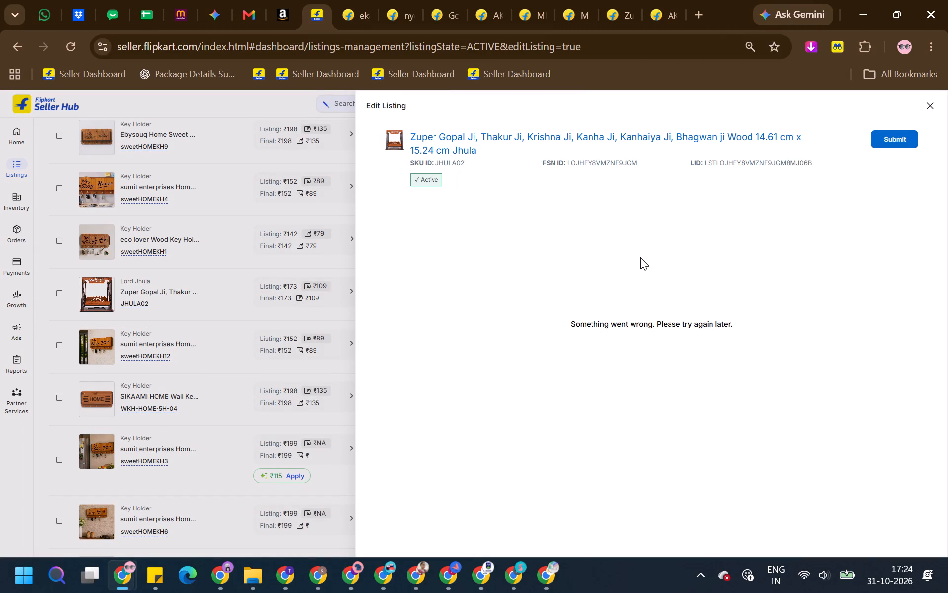
Reopen the active JHULA02 listing for editing and look up its package and tax details as a reference.
scroll(640, 257, down, 3)
click(929, 101)
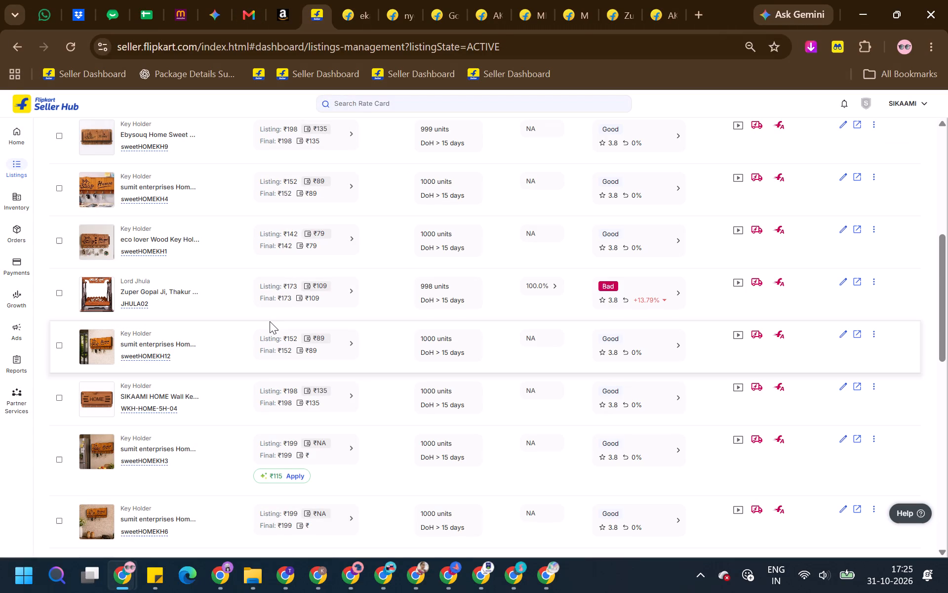
click(840, 279)
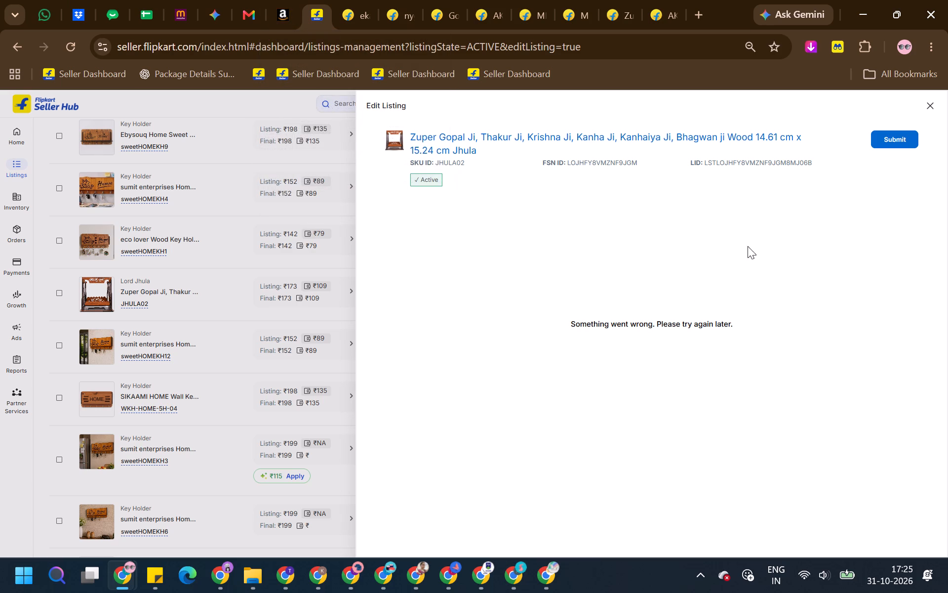
click(931, 108)
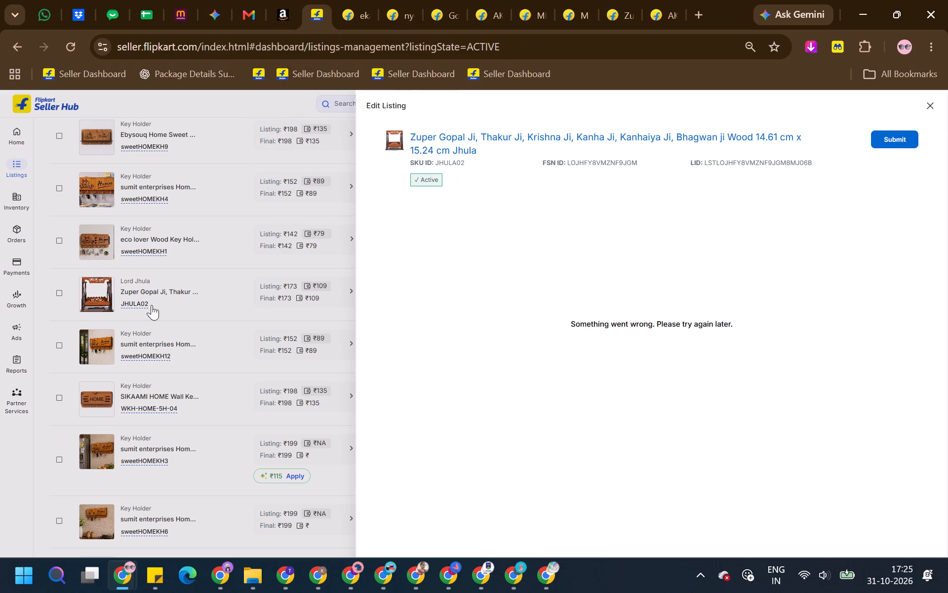
click(847, 282)
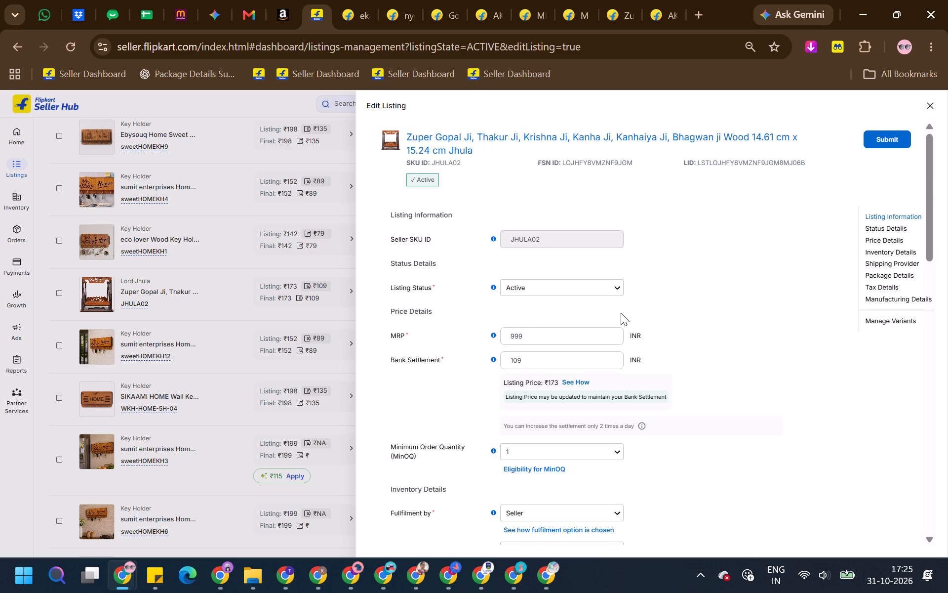
scroll(621, 313, down, 1)
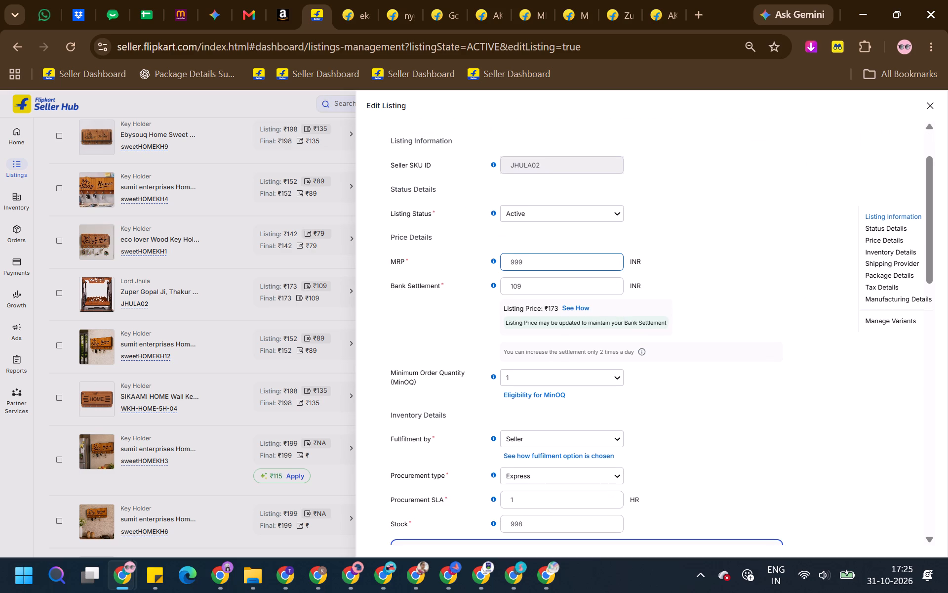
click(575, 266)
click(738, 298)
scroll(738, 298, down, 4)
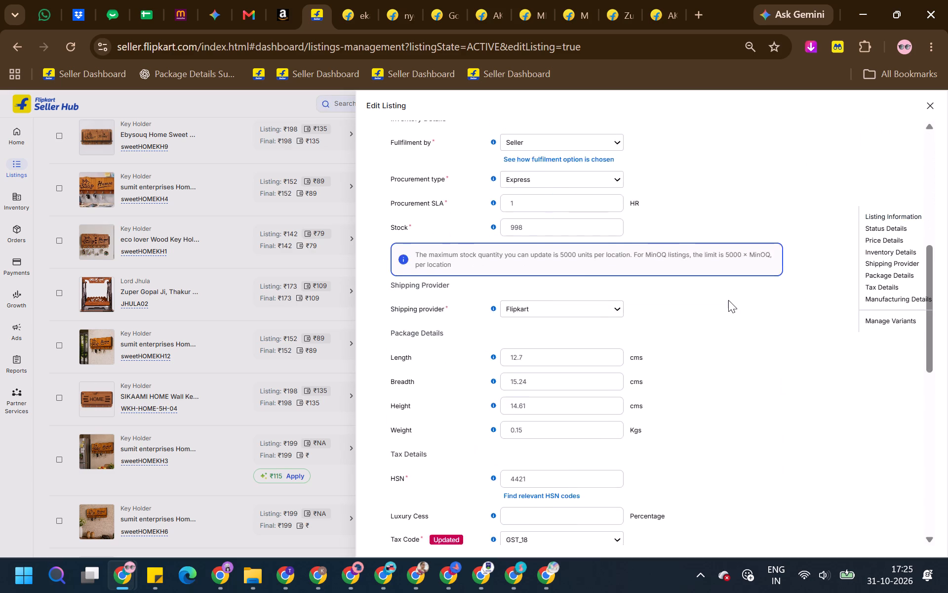
scroll(708, 305, down, 3)
scroll(554, 128, up, 1)
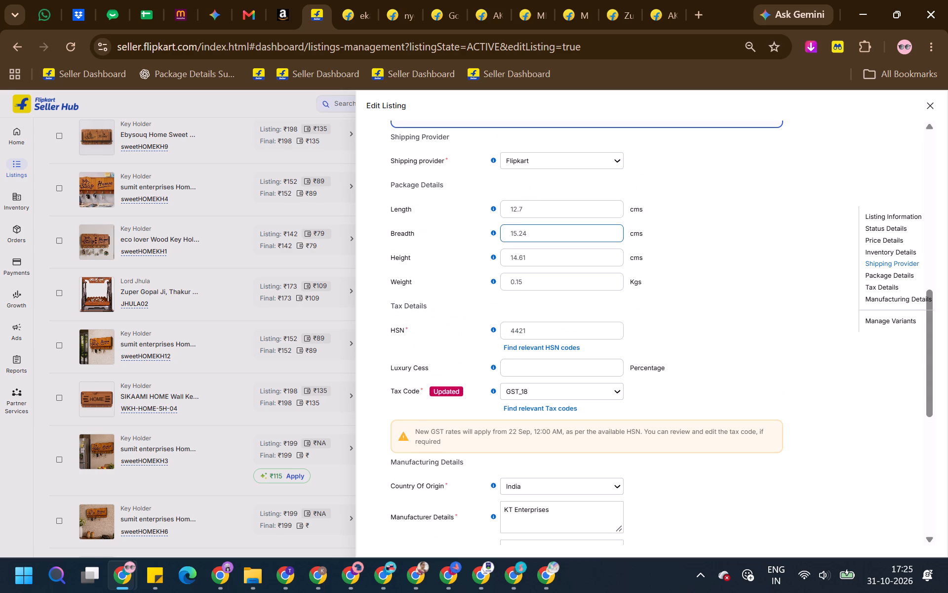
Copy the package length 12.7 cm and breadth 15.24 cm from JHULA02 into the ekanshi jhula's selling information.
triple_click(523, 213)
key(ctrl+c)
key(alt+Tab)
key(ctrl+v)
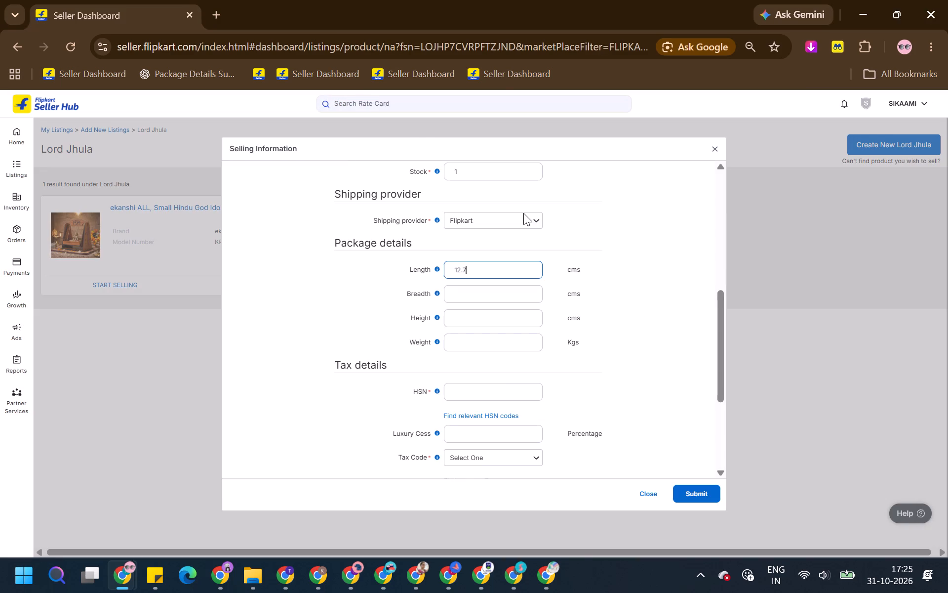
key(Tab)
key(alt+Tab)
click(533, 243)
triple_click(532, 233)
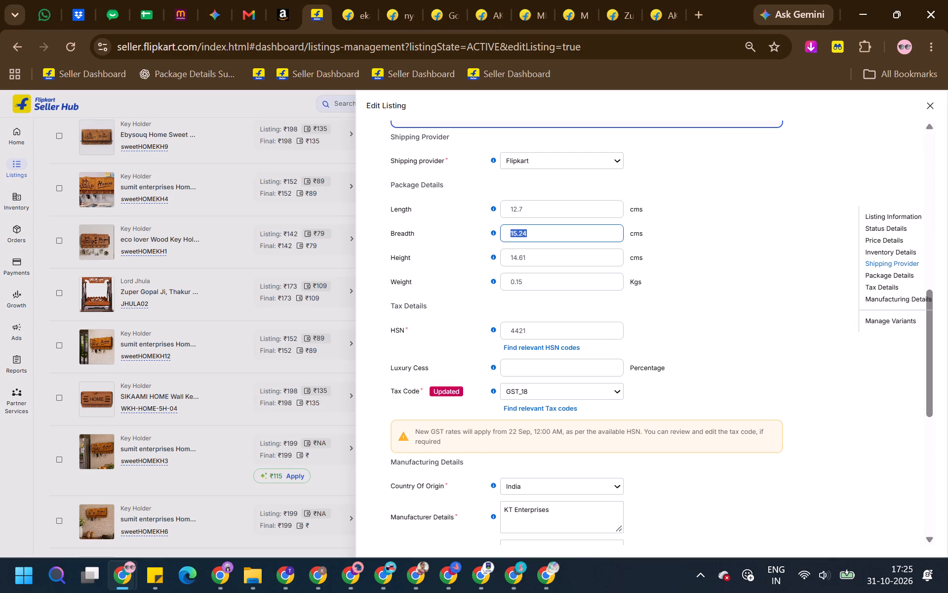
key(ctrl+c)
key(alt+Tab)
key(ctrl+v)
key(Tab)
Copy the package height 14.61 cm and weight 0.15 kg from JHULA02 into the ekanshi jhula's selling information.
key(alt+Tab)
triple_click(533, 250)
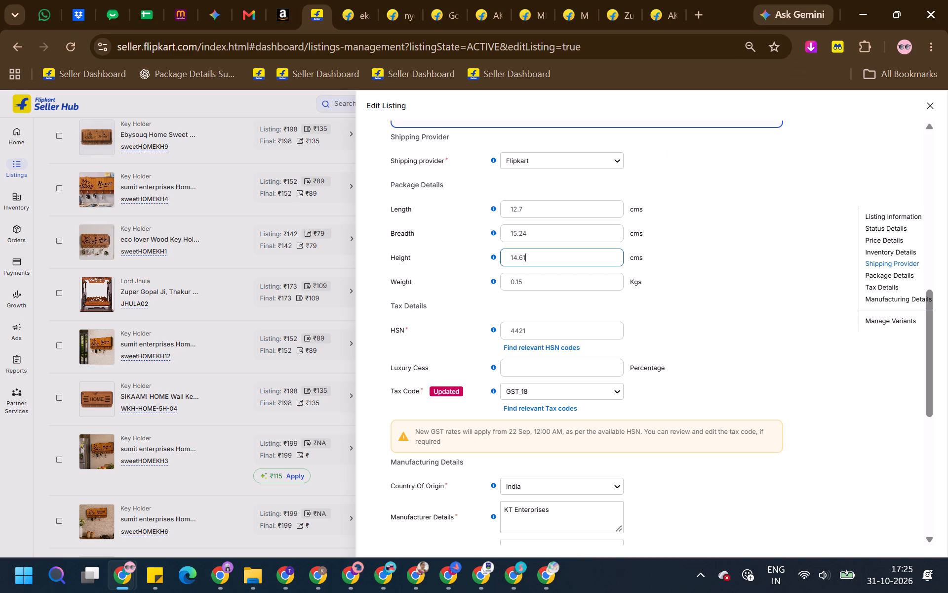
key(ctrl+c)
key(alt+Tab)
key(ctrl+v)
key(Tab)
key(alt+Tab)
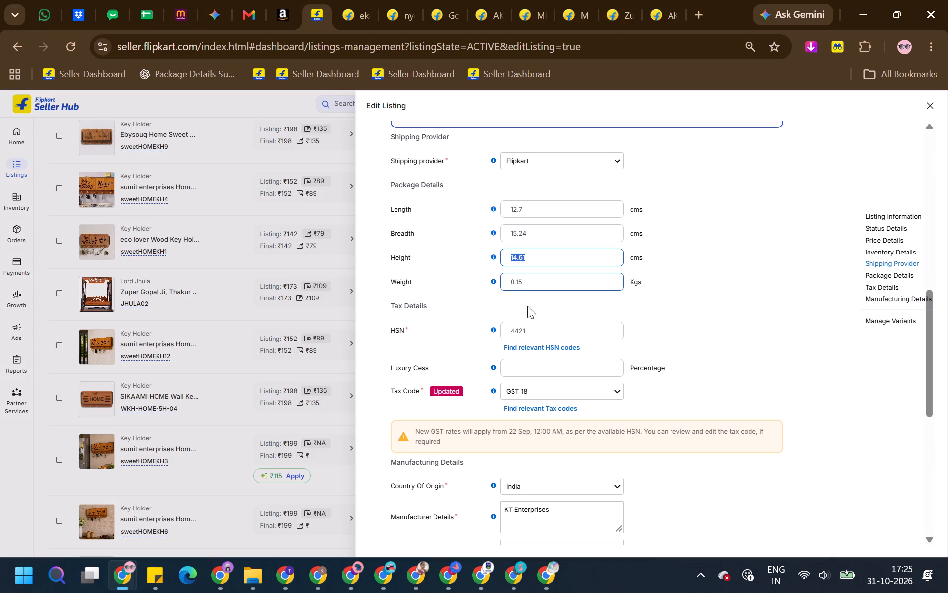
triple_click(530, 281)
key(ctrl+c)
key(alt+Tab)
key(ctrl+v)
key(Tab)
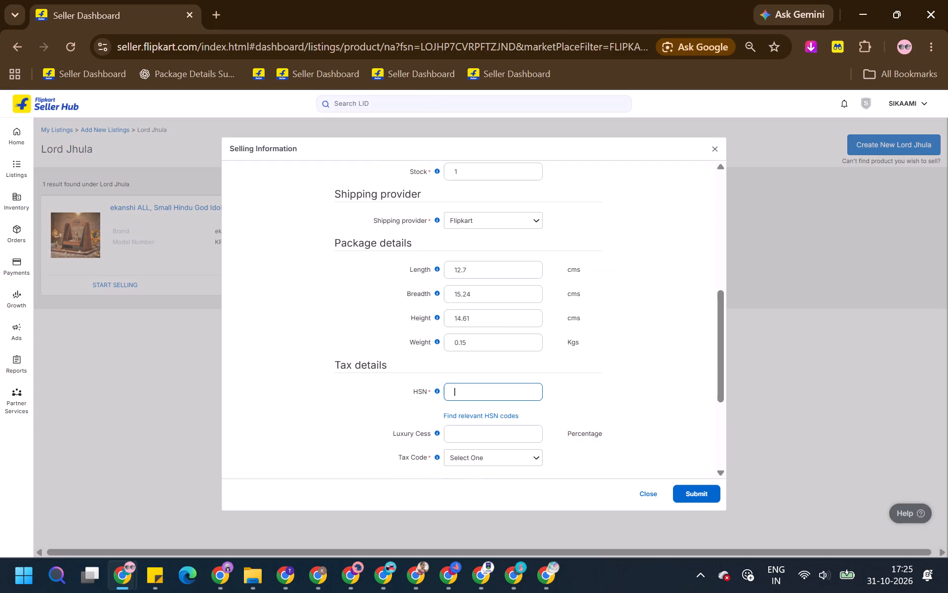
Copy HSN 4421 from JHULA02 into the ekanshi jhula's tax details and set the tax code to GST_18.
key(alt+Tab)
key(Tab)
key(ctrl+c)
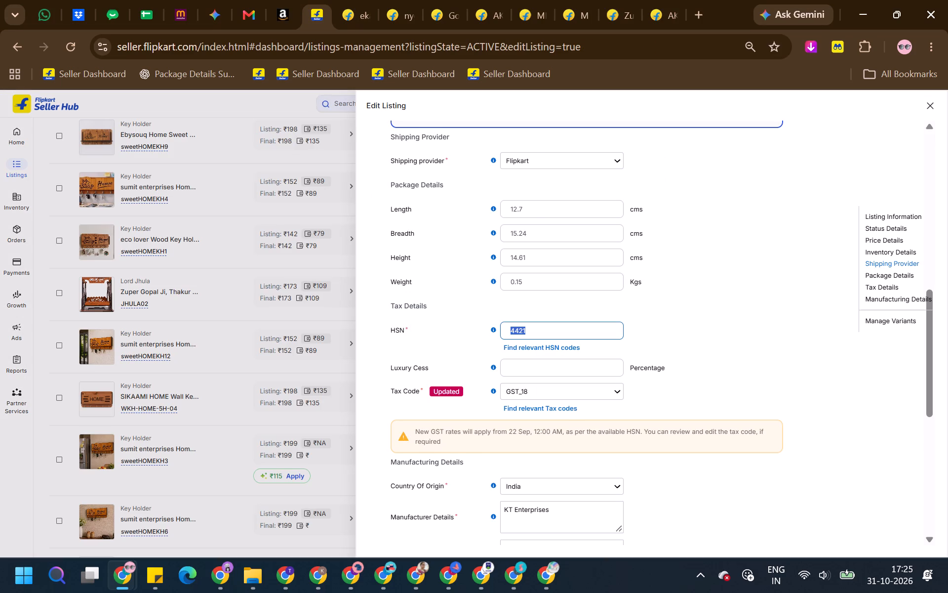
key(alt+Tab)
key(ctrl+v)
key(Tab)
key(Tab)
key(Down)
key(Down)
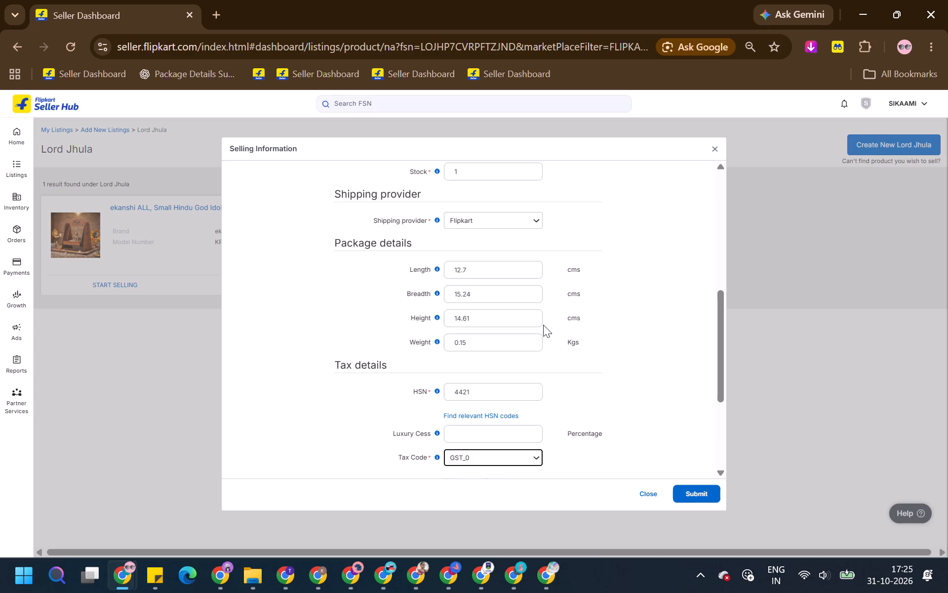
key(Down)
key(Tab)
Set the country of origin to India and enter KT ENTERPRISES as both manufacturer and packer details.
text(in)
key(Tab)
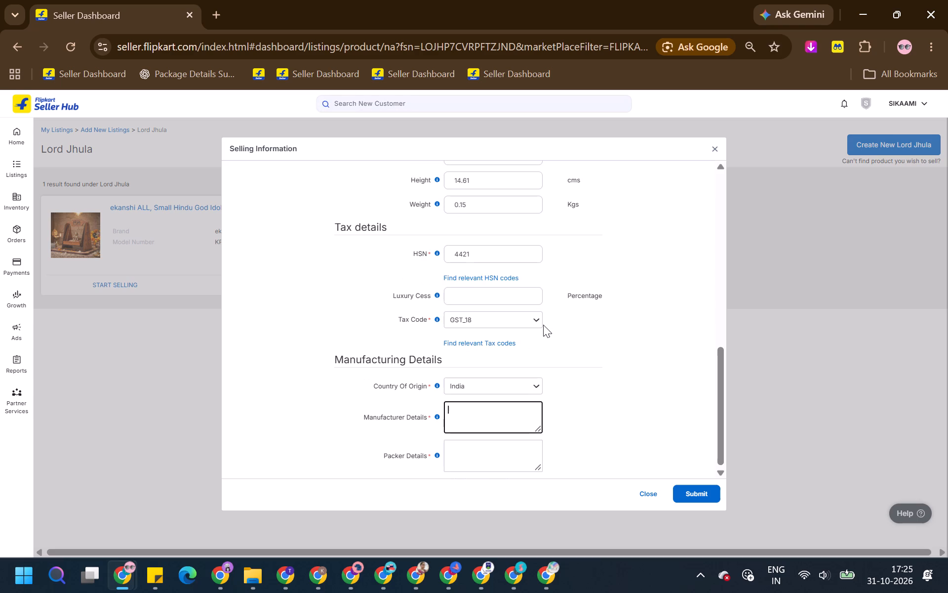
text(KT ENTERPRISES)
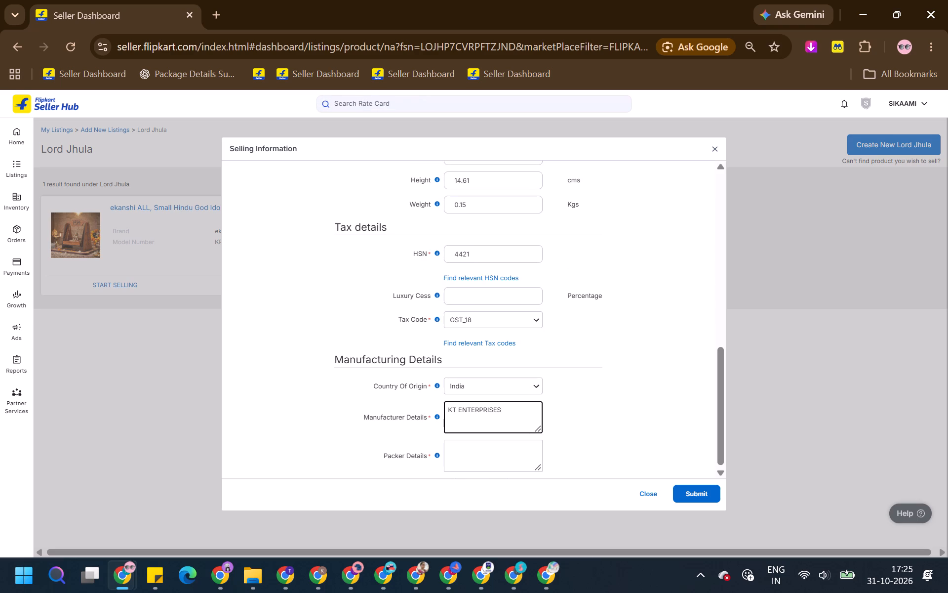
key(ctrl+a)
key(ctrl+c)
key(Tab)
key(ctrl+v)
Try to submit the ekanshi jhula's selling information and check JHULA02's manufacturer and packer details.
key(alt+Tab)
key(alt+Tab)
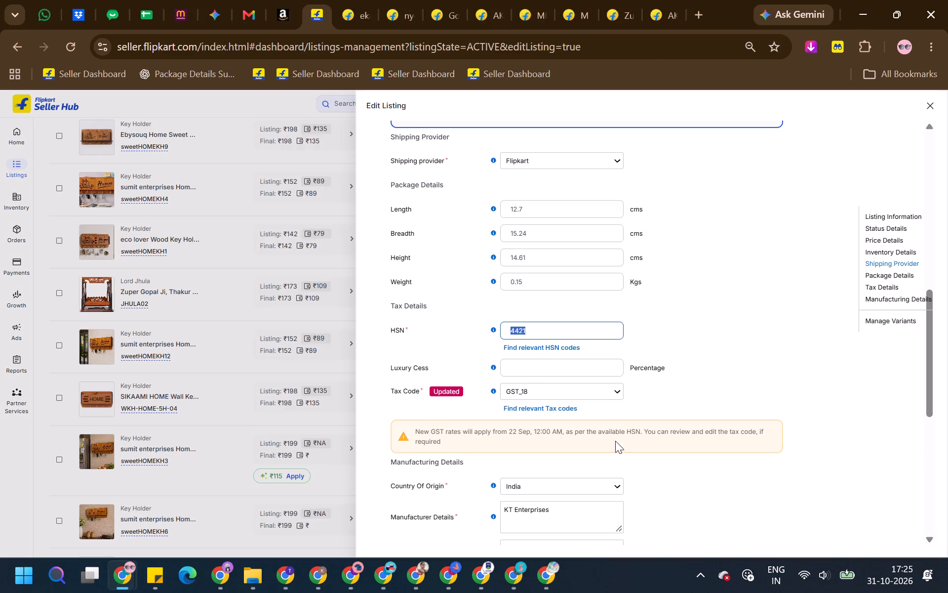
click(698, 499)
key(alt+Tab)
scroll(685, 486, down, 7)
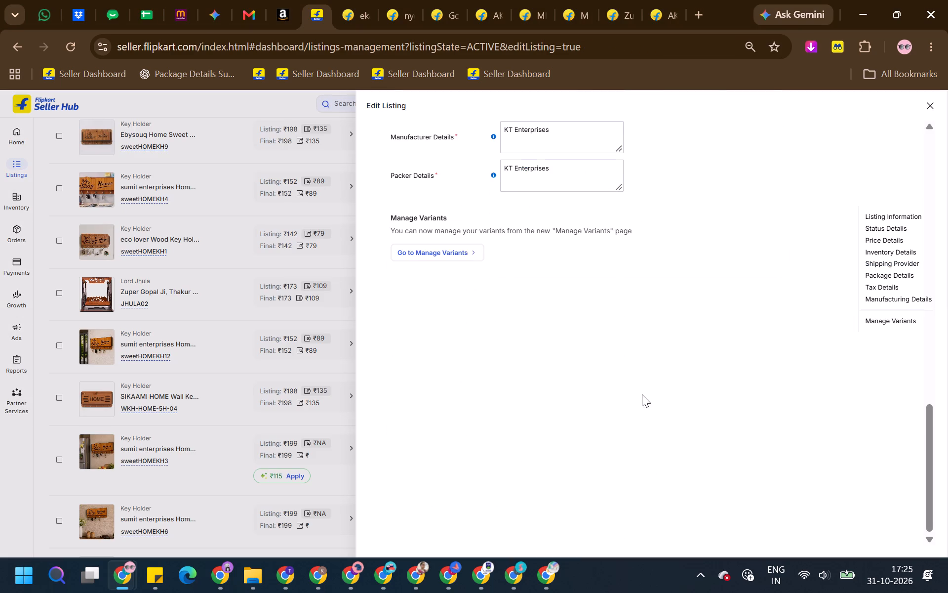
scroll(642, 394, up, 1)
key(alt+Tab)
Set the ekanshi jhula's MRP to 299 INR and submit its selling information.
scroll(605, 361, up, 7)
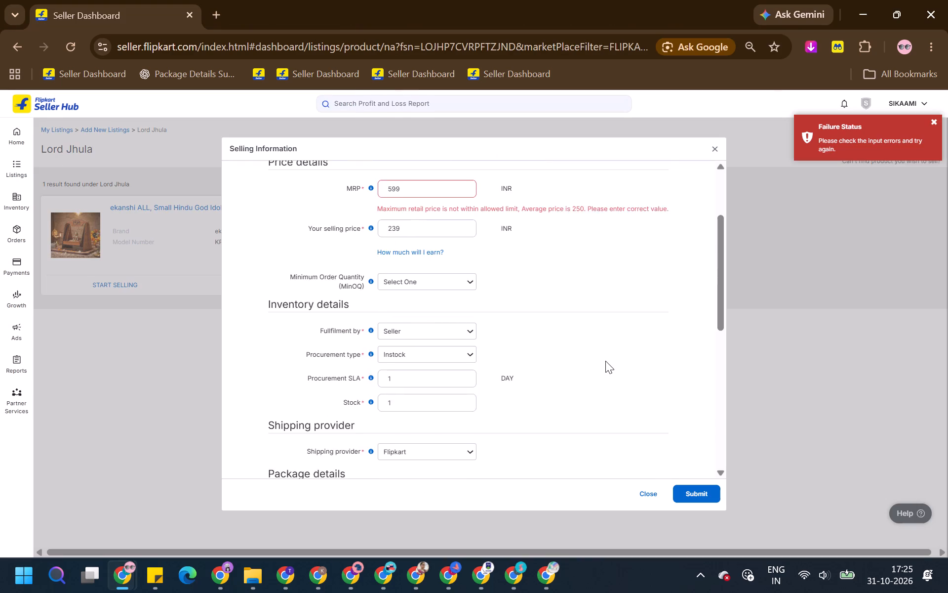
scroll(605, 361, up, 3)
click(434, 301)
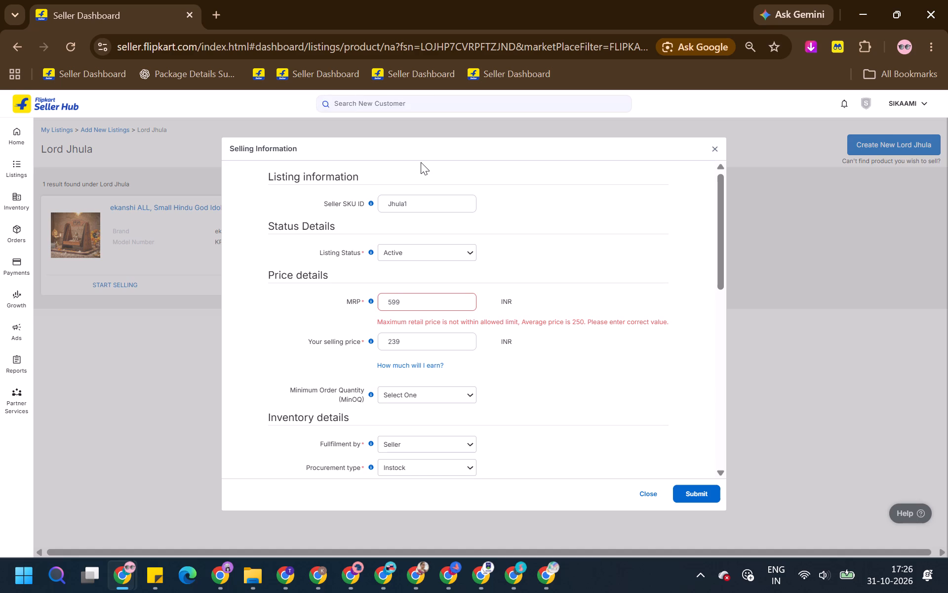
text(299)
key(Left)
key(Left)
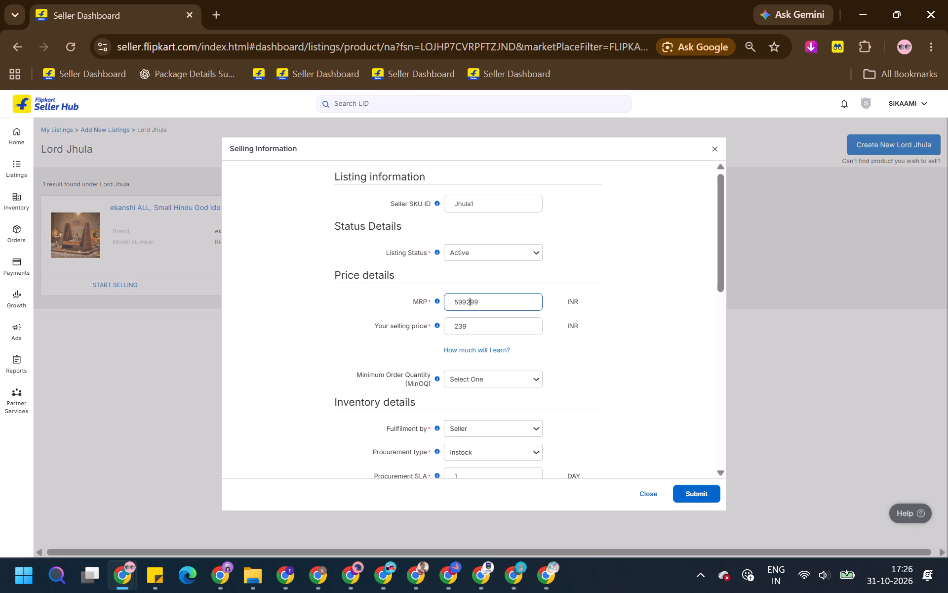
key(Left)
key(BackSpace)
key(BackSpace)
key(BackSpace)
key(BackSpace)
key(BackSpace)
key(BackSpace)
key(BackSpace)
key(BackSpace)
key(BackSpace)
click(691, 499)
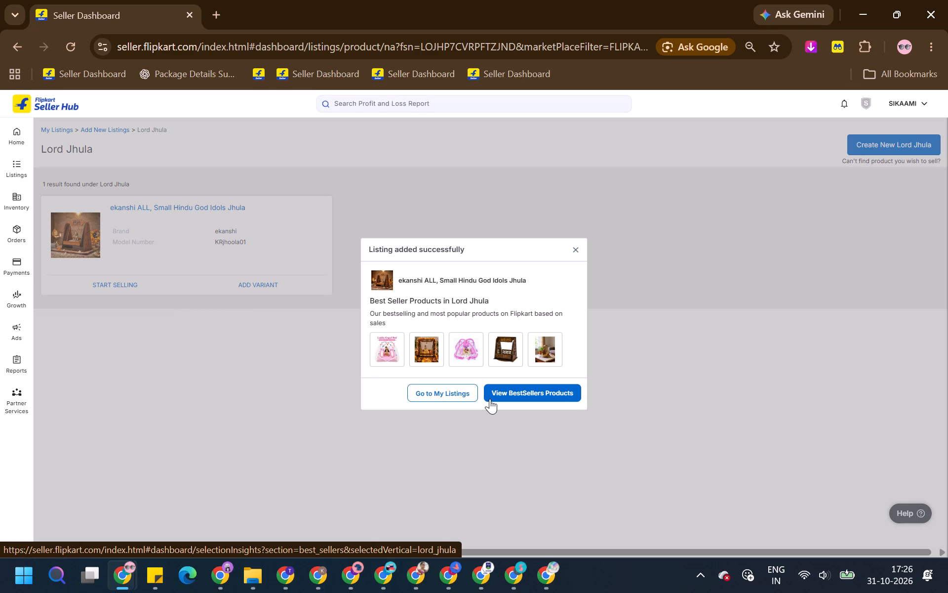
Examine the assembly and dimension images on the ekanshi jhula's Flipkart product page.
key(alt+Tab)
click(353, 0)
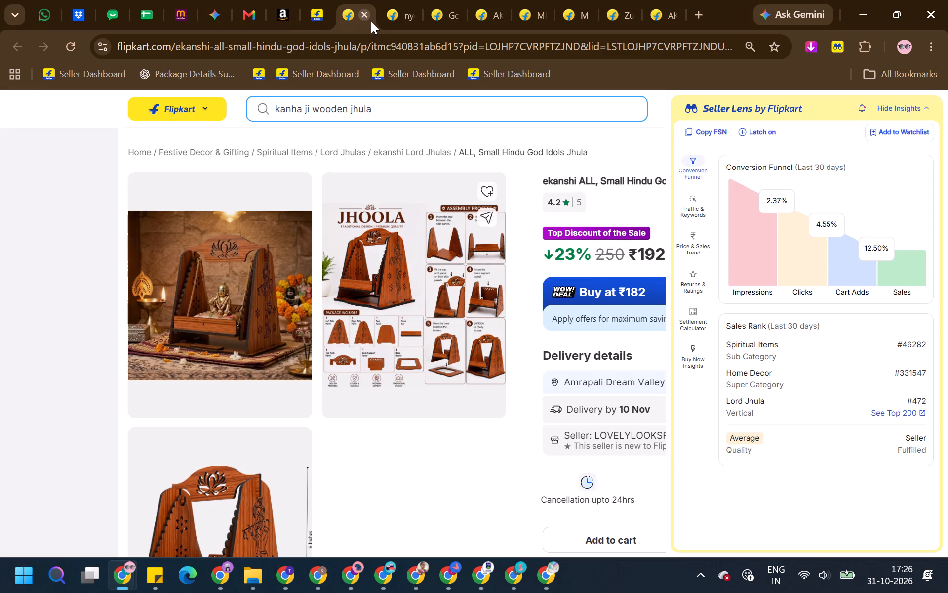
click(422, 311)
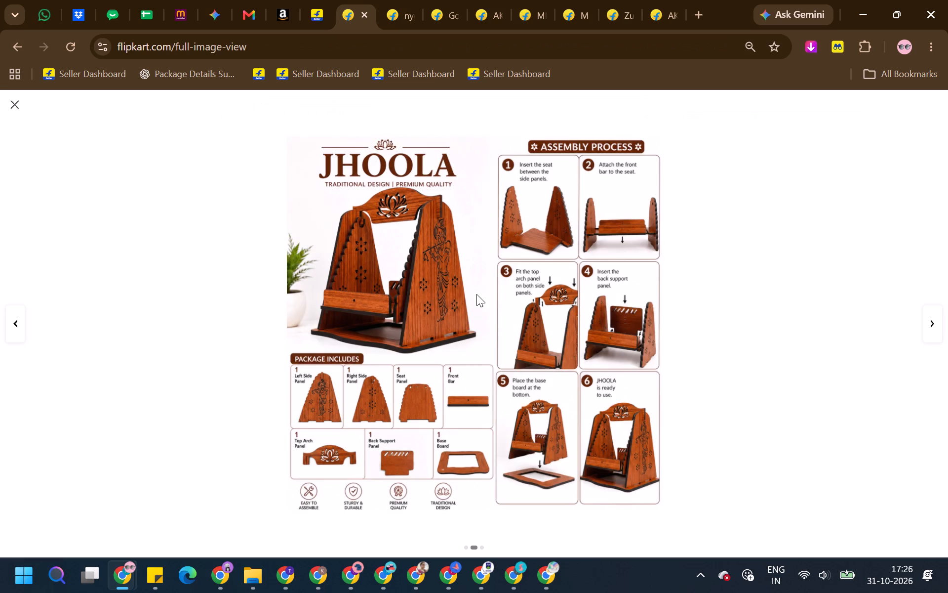
click(867, 227)
click(19, 104)
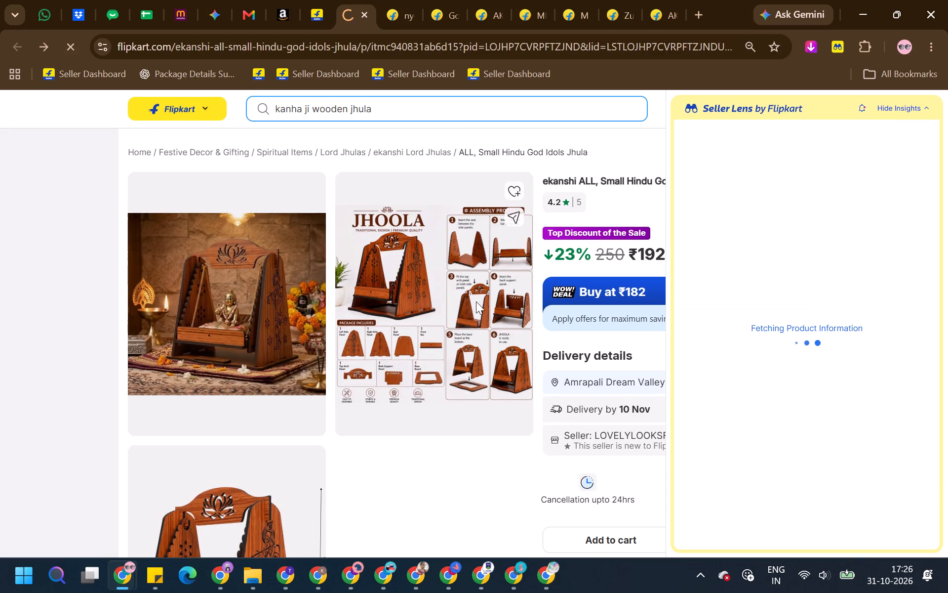
scroll(476, 301, down, 2)
scroll(237, 434, up, 3)
scroll(49, 374, up, 2)
scroll(49, 374, down, 8)
click(216, 354)
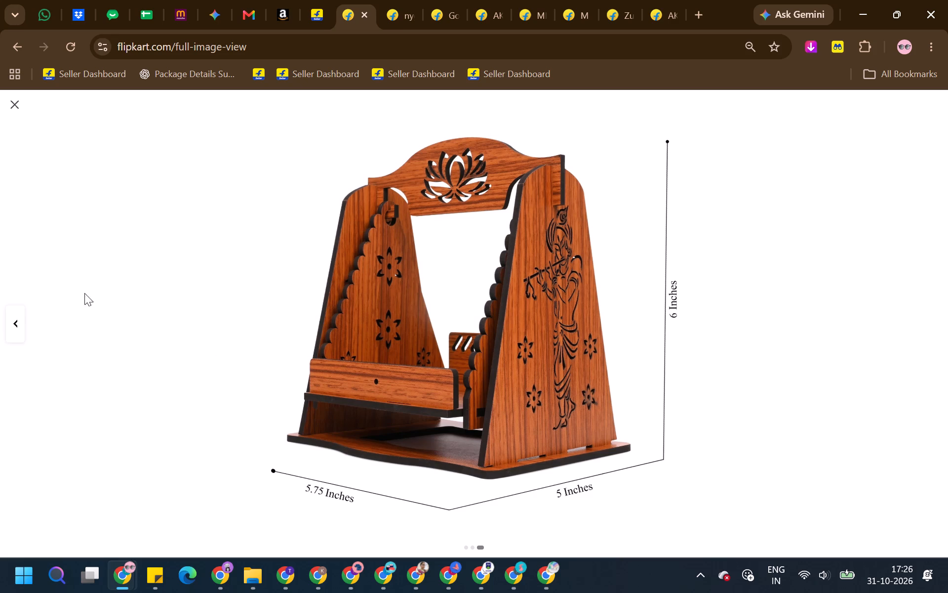
click(3, 185)
click(11, 108)
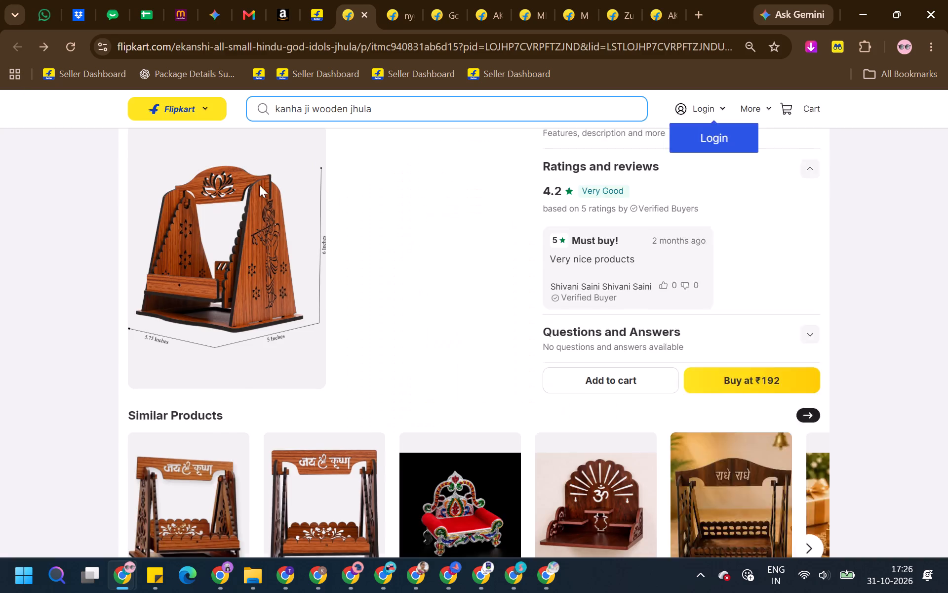
Look through the ekanshi product page's details, reviews and similar products.
scroll(401, 308, down, 2)
scroll(400, 309, up, 4)
scroll(400, 309, down, 18)
scroll(400, 309, up, 1)
scroll(400, 309, down, 4)
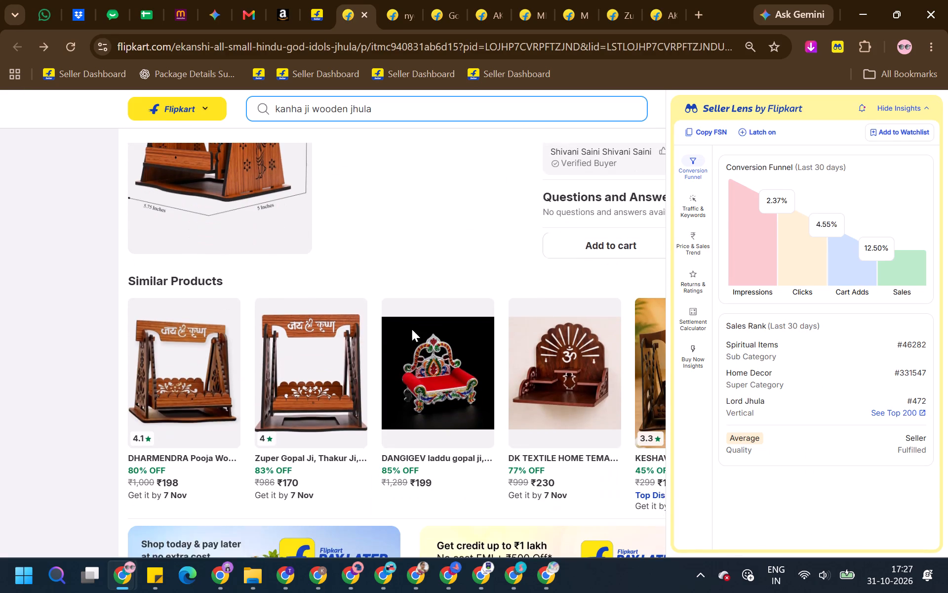
scroll(412, 329, up, 13)
scroll(412, 329, down, 1)
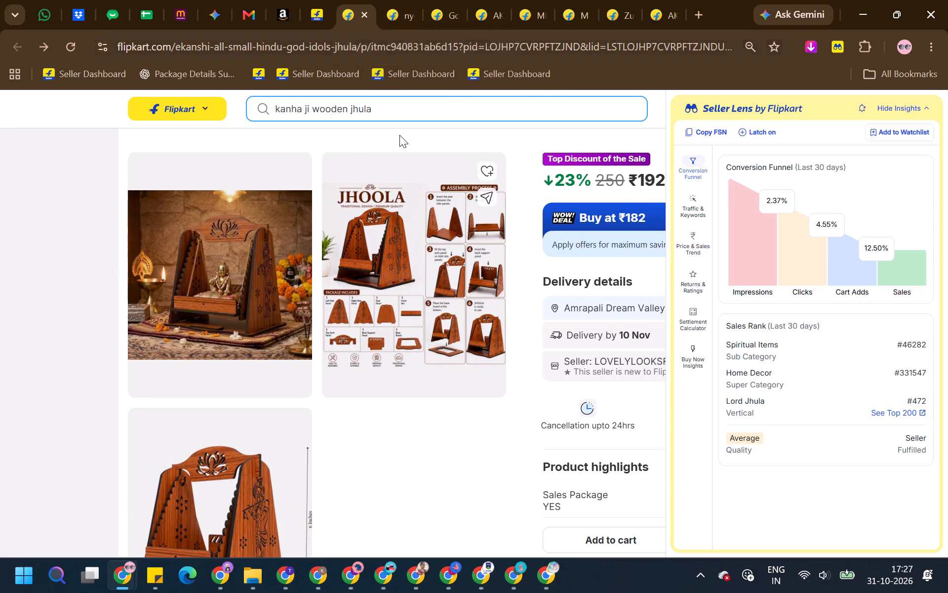
scroll(432, 339, up, 6)
scroll(526, 328, up, 3)
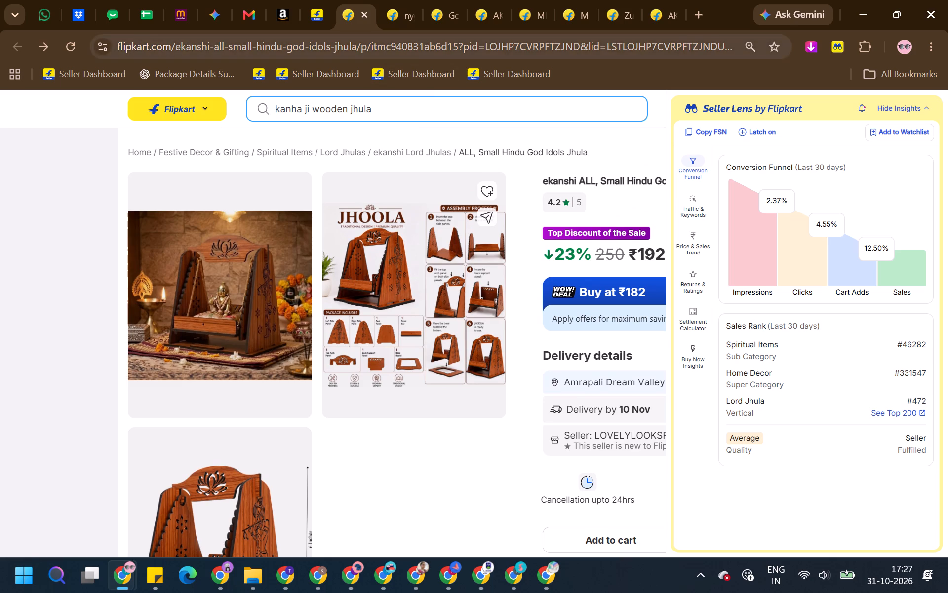
key(alt+Tab)
key(alt+Tab)
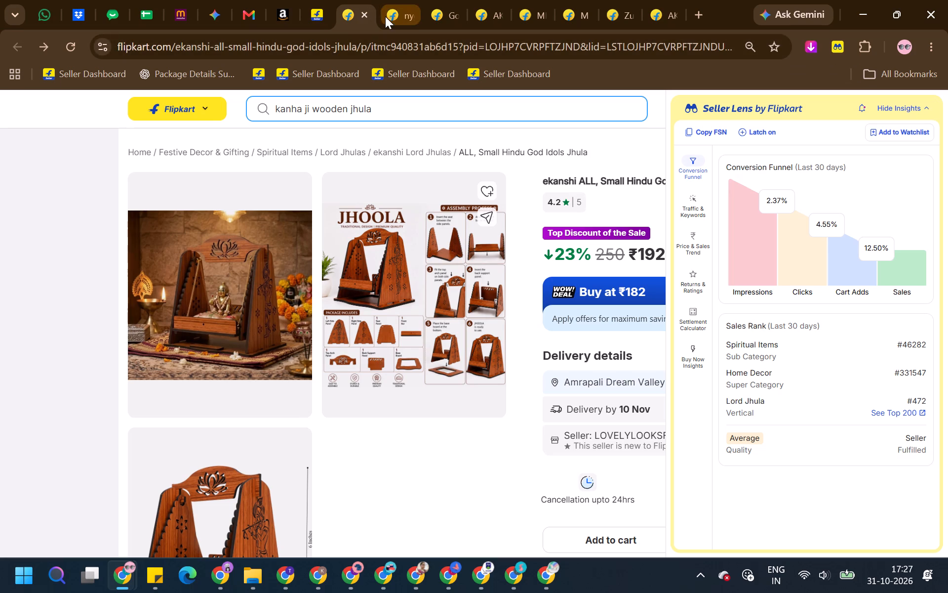
Close the ekanshi product page, copy the nygla wooden Laddu Gopal jhula's FSN, and return to Seller Hub.
click(362, 14)
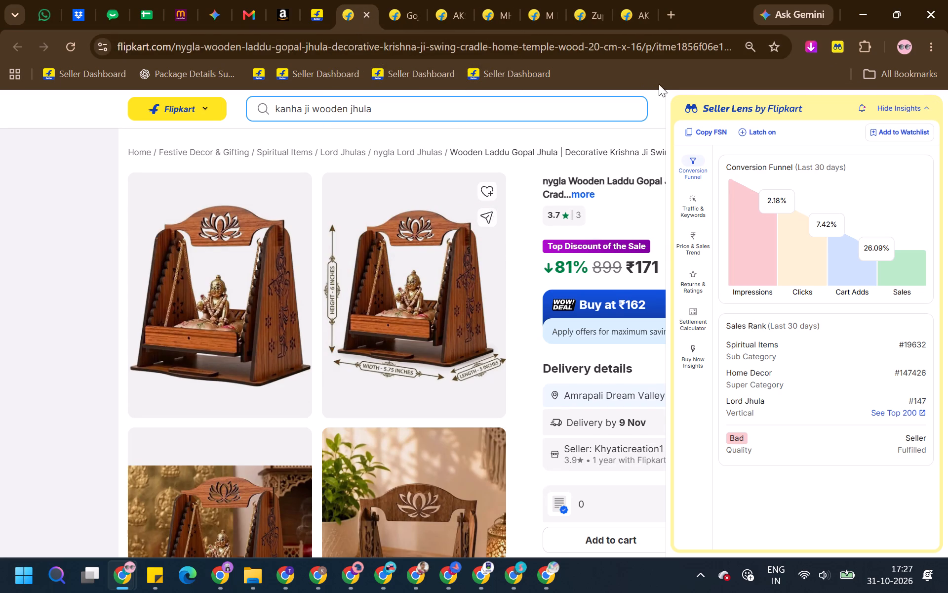
click(707, 128)
key(alt+Tab)
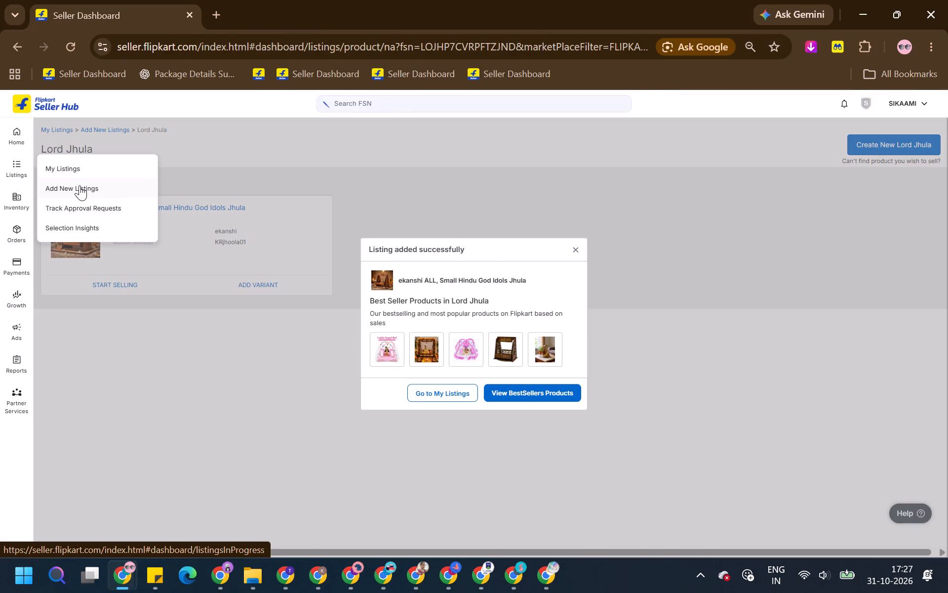
Find the nygla wooden Laddu Gopal jhula for a new listing using the copied FSN.
click(79, 185)
click(313, 174)
key(ctrl+v)
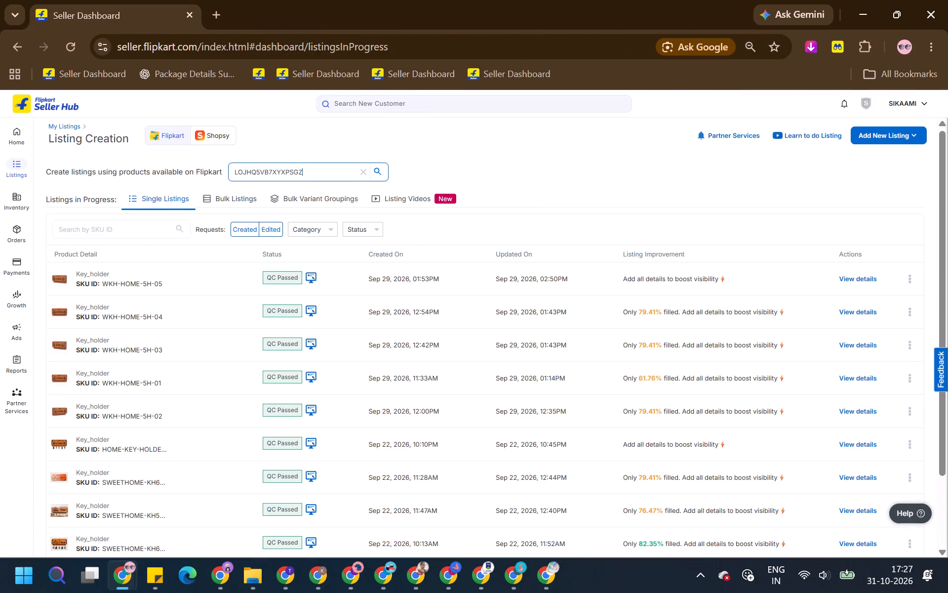
key(Return)
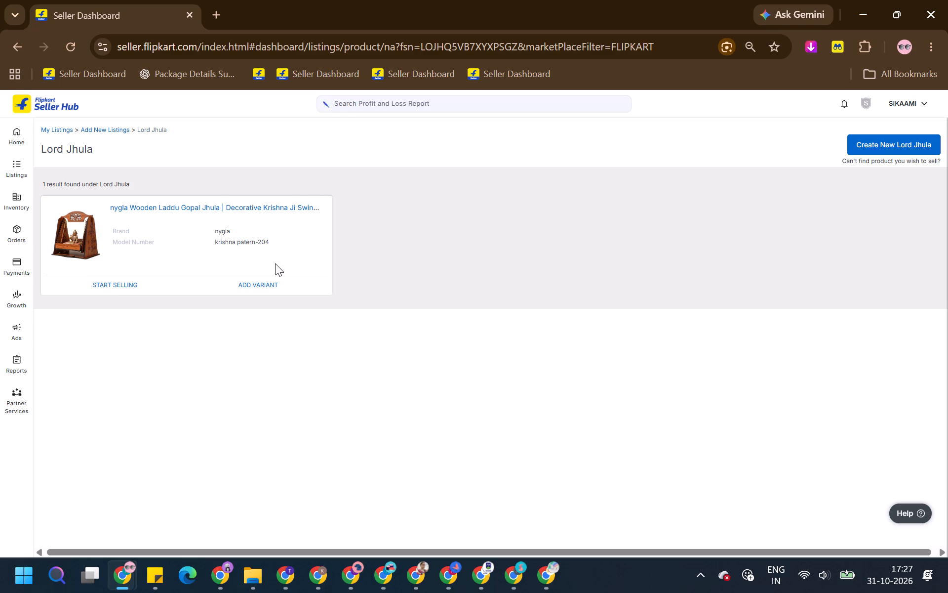
Start selling the nygla jhula and set its selling price to 239 INR and MRP to 999 INR.
click(144, 288)
click(470, 329)
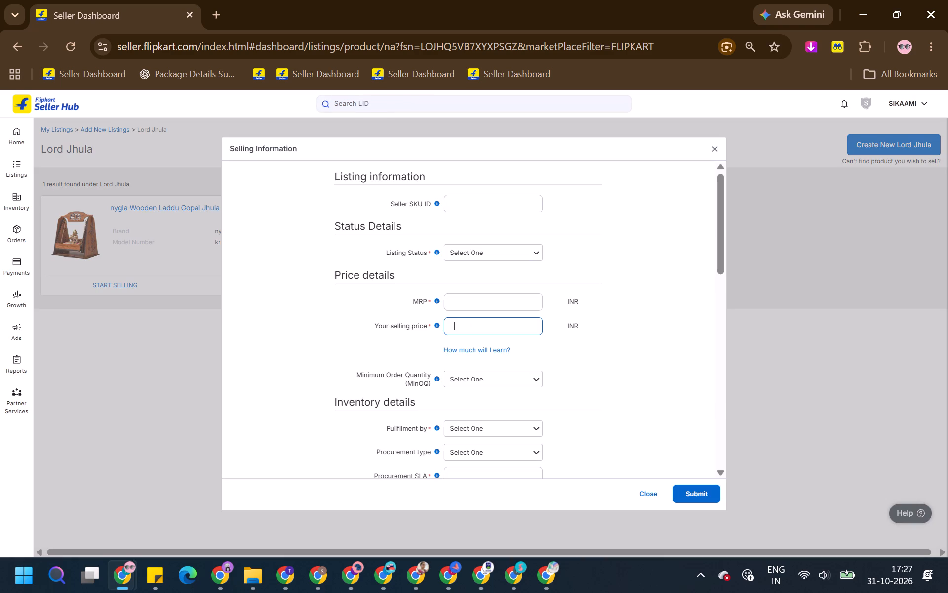
key(3)
key(BackSpace)
key(BackSpace)
text(239)
key(alt+Tab)
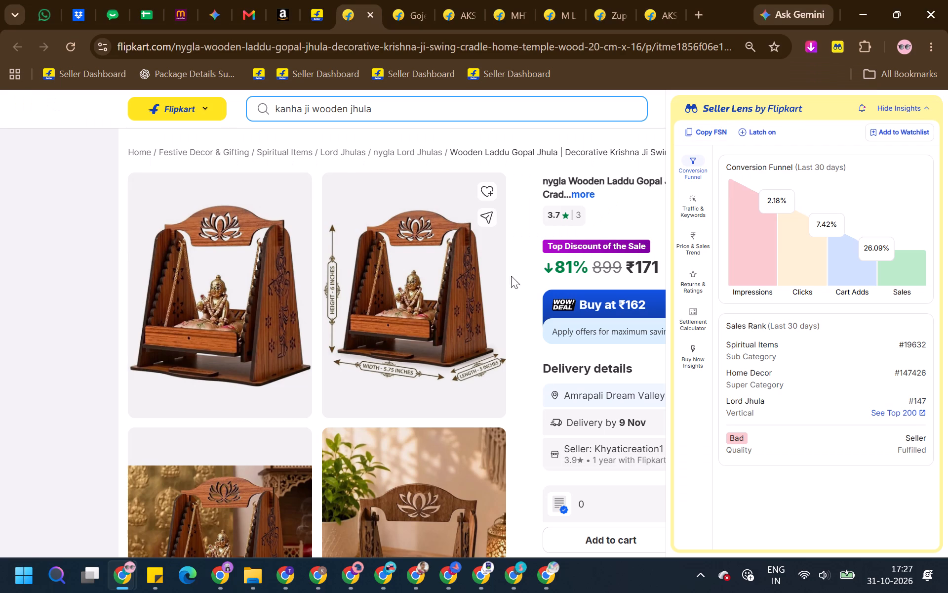
key(alt+Tab)
click(457, 304)
text(999)
key(Tab)
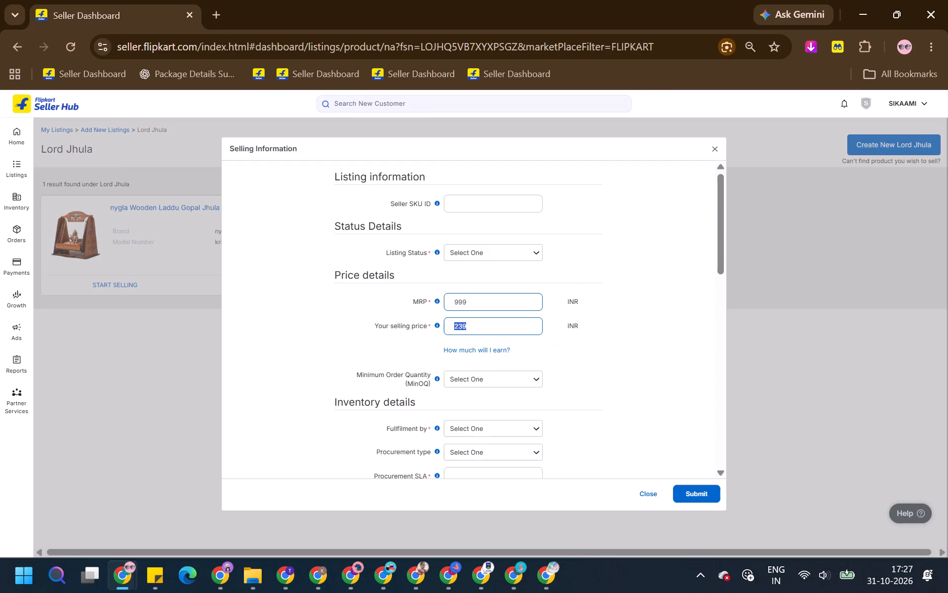
Set the nygla listing's seller SKU ID to Jhula2 and its listing status to Active.
click(485, 198)
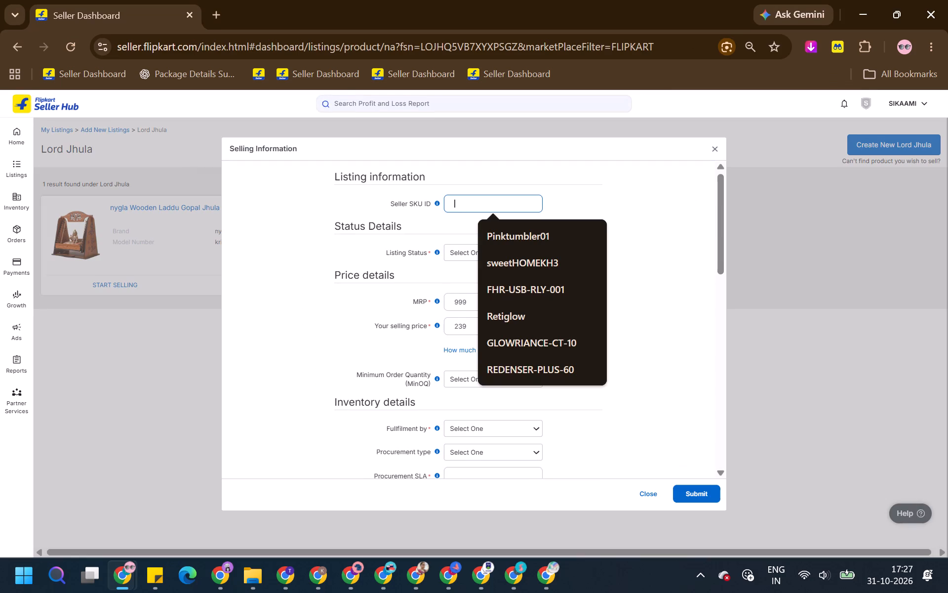
key(j)
key(Down)
key(Down)
key(Down)
key(Down)
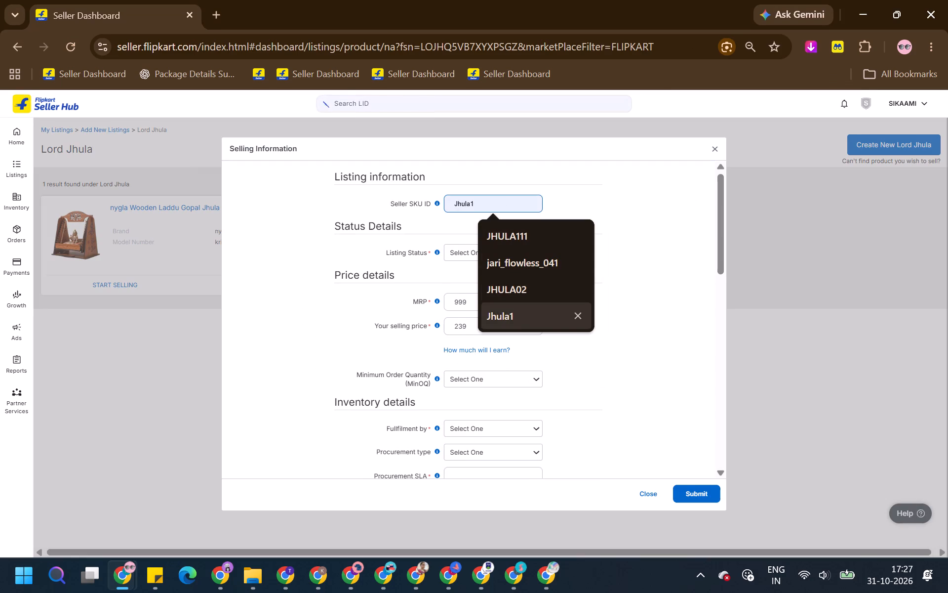
key(Return)
key(BackSpace)
key(2)
key(Tab)
key(Up)
key(Down)
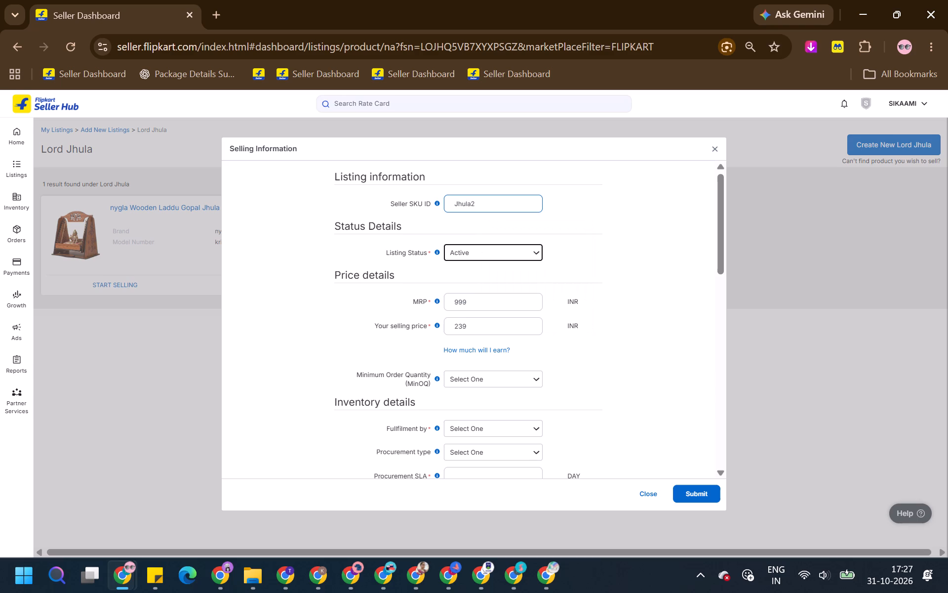
Set fulfilment by Seller, procurement type Instock, procurement SLA 1 day, stock 1 and shipping provider Flipkart.
key(Tab)
key(Tab)
key(Tab)
key(Tab)
key(Down)
key(Tab)
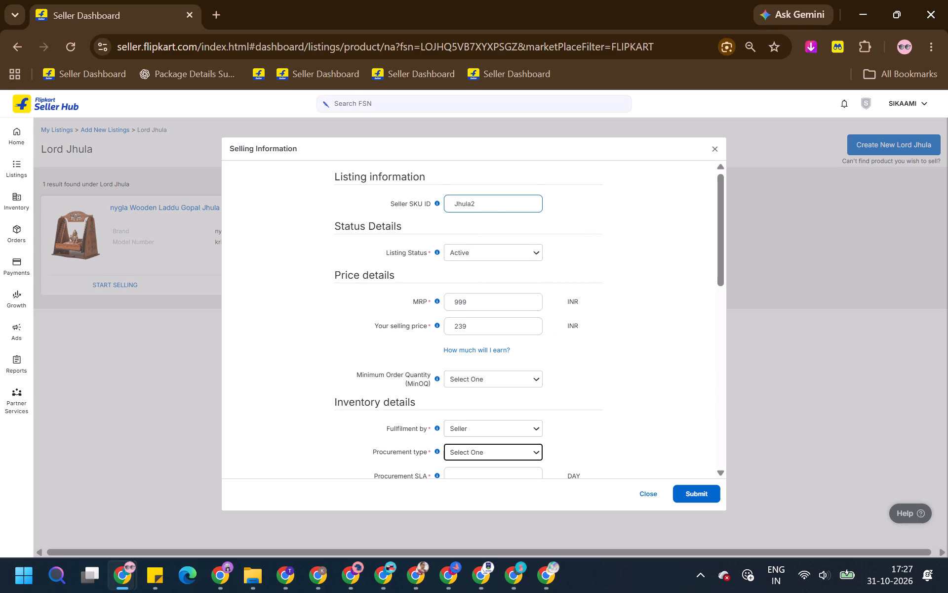
key(Down)
key(Tab)
key(1)
key(Tab)
key(1)
key(Tab)
key(Down)
key(Tab)
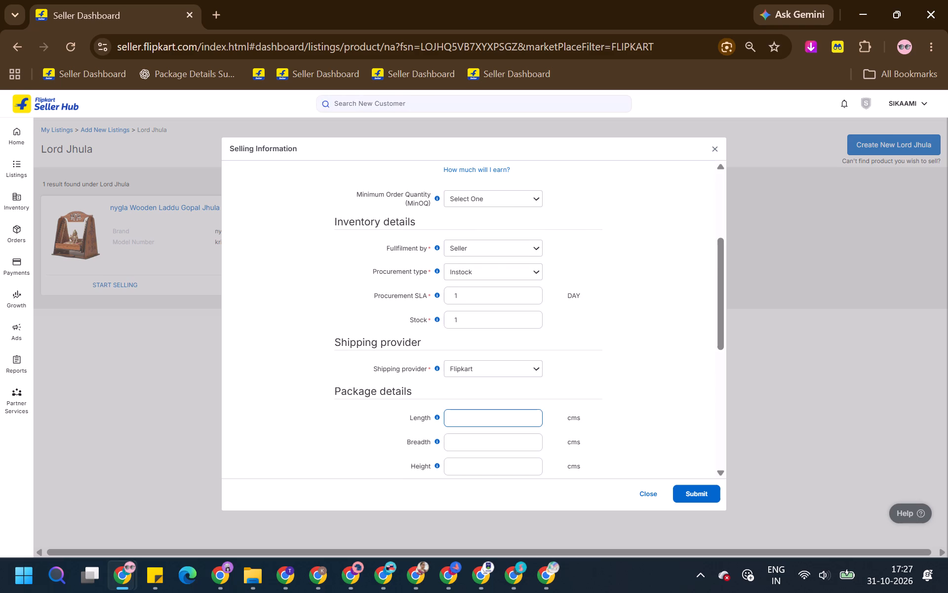
Copy the package length 12.7 cm and breadth 15.24 cm from the existing listing being edited into the nygla listing.
key(alt+Tab)
click(313, 0)
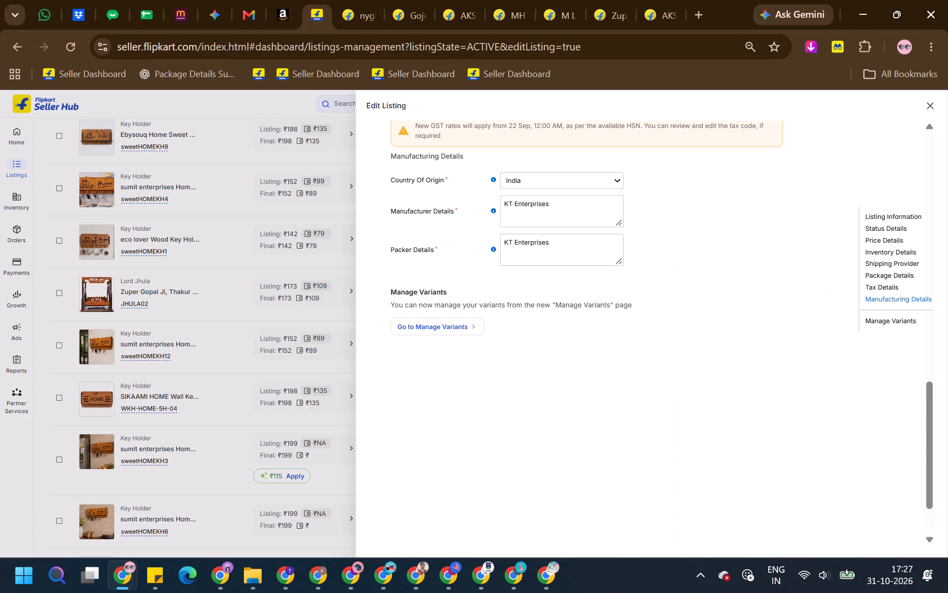
scroll(552, 224, up, 8)
scroll(552, 229, down, 4)
triple_click(555, 200)
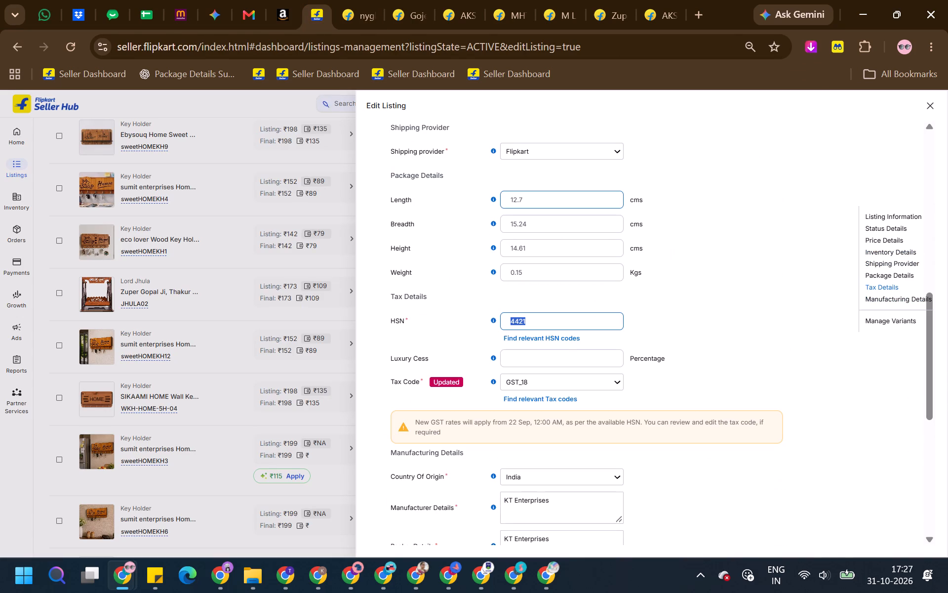
key(ctrl+c)
key(alt+Tab)
key(ctrl+v)
key(Tab)
key(alt+Tab)
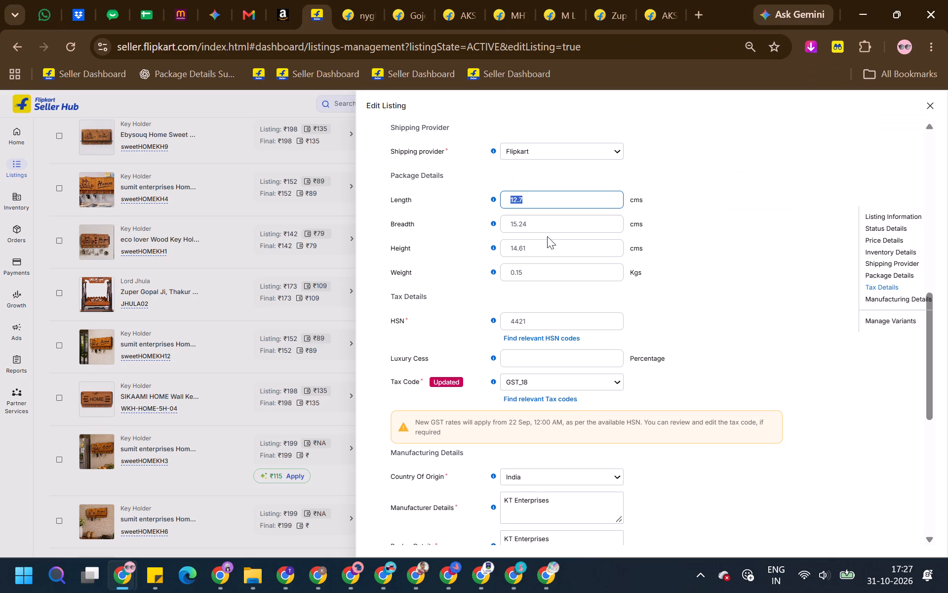
key(Tab)
key(ctrl+c)
key(alt+Tab)
key(ctrl+v)
key(Tab)
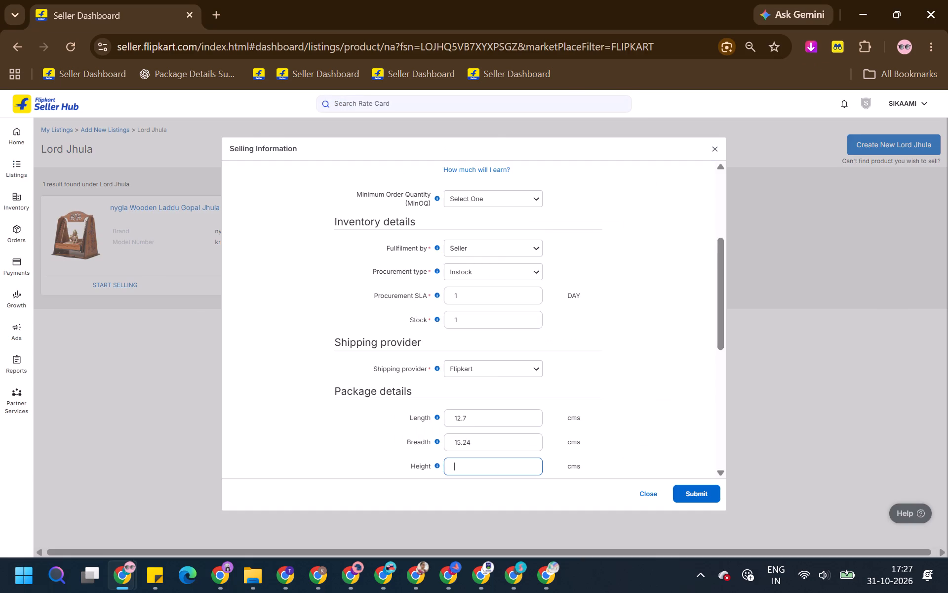
Copy the package height 14.61 cm and weight 0.15 kg from the existing listing into the nygla listing.
key(alt+Tab)
key(Tab)
key(ctrl+c)
key(alt+Tab)
key(ctrl+v)
key(Tab)
key(alt+Tab)
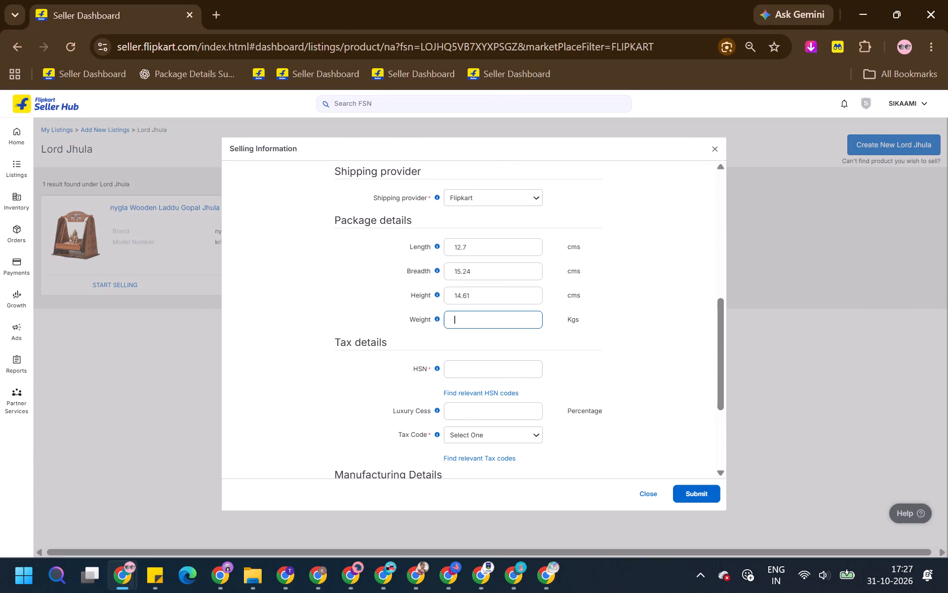
key(Tab)
key(ctrl+c)
key(alt+Tab)
key(ctrl+v)
key(Tab)
Copy HSN 4421 from the existing listing into the nygla listing's tax details and set the tax code to GST_18.
key(alt+Tab)
key(Tab)
key(ctrl+c)
key(alt+Tab)
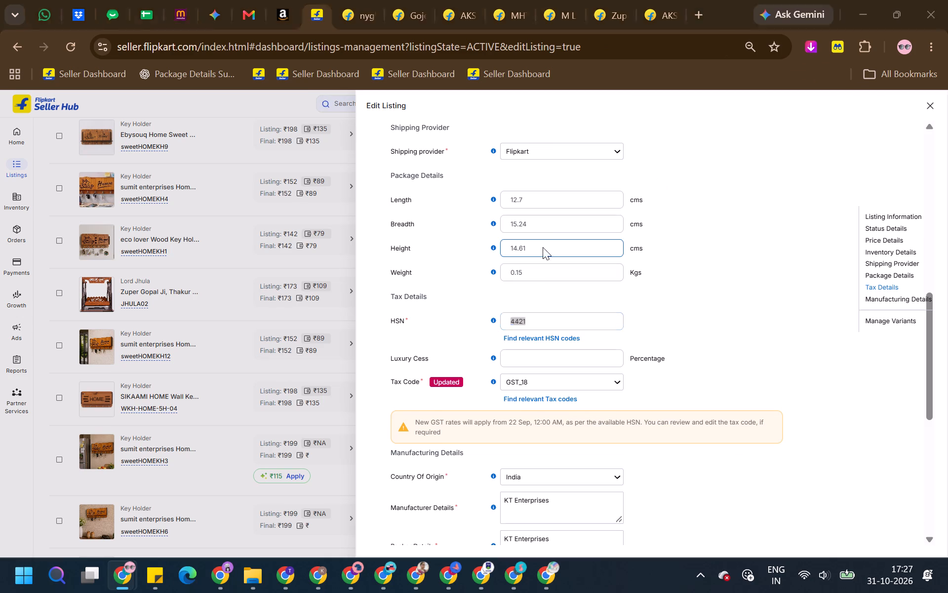
key(ctrl+v)
key(Tab)
key(Tab)
key(Down)
key(Down)
key(Down)
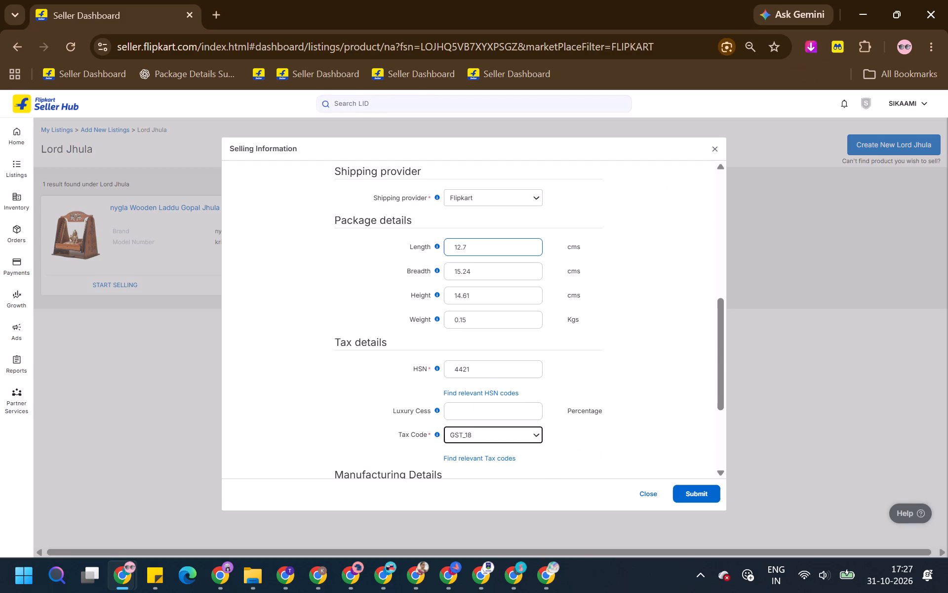
key(Down)
key(Up)
Set country of origin to India, copy KT Enterprises into the manufacturer and packer details, and submit the nygla listing.
key(Tab)
key(i)
key(n)
key(Tab)
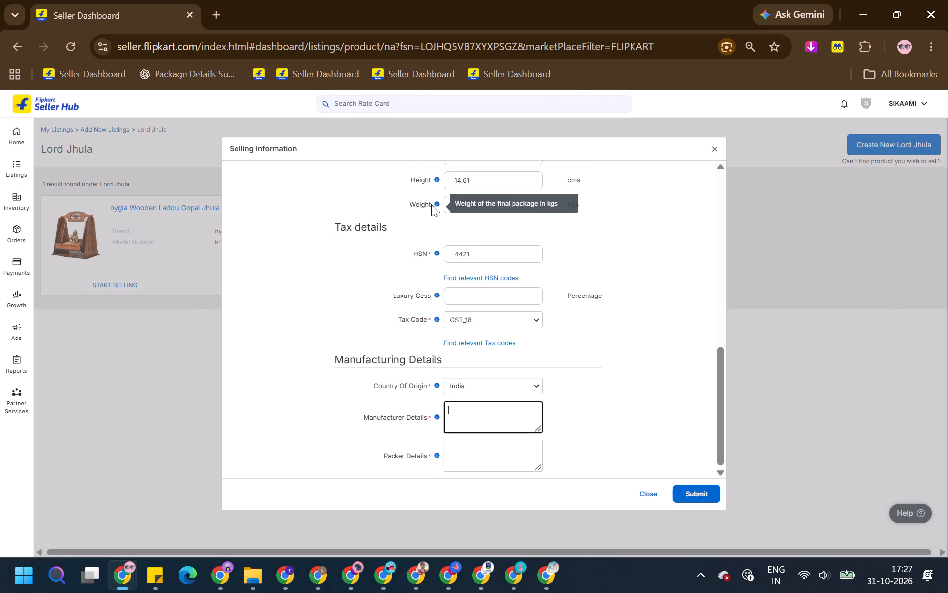
key(alt+Tab)
key(Tab)
key(Tab)
key(Tab)
key(Tab)
key(Tab)
key(Tab)
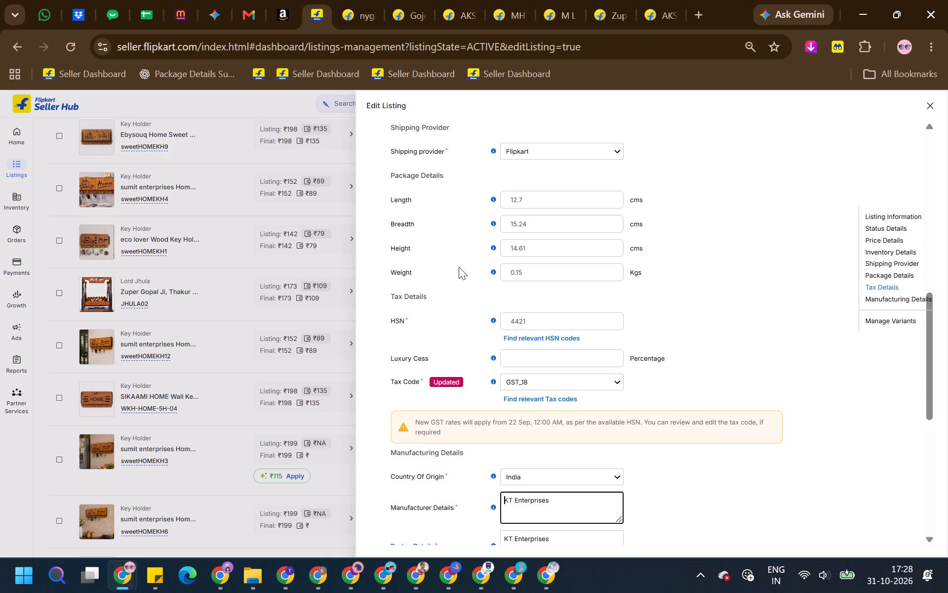
key(ctrl+a)
key(ctrl+c)
key(alt+Tab)
key(ctrl+v)
key(Tab)
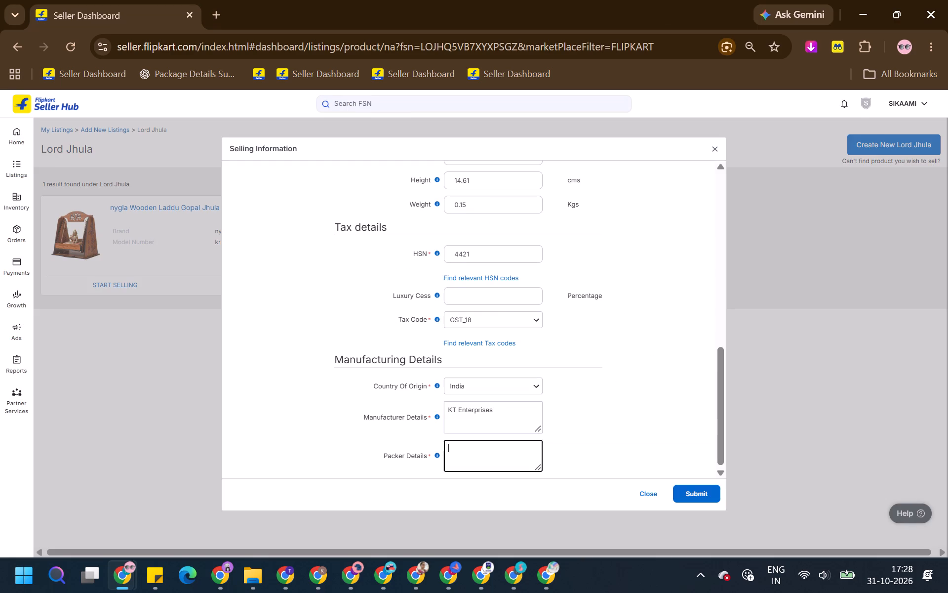
key(ctrl+v)
key(Tab)
click(686, 490)
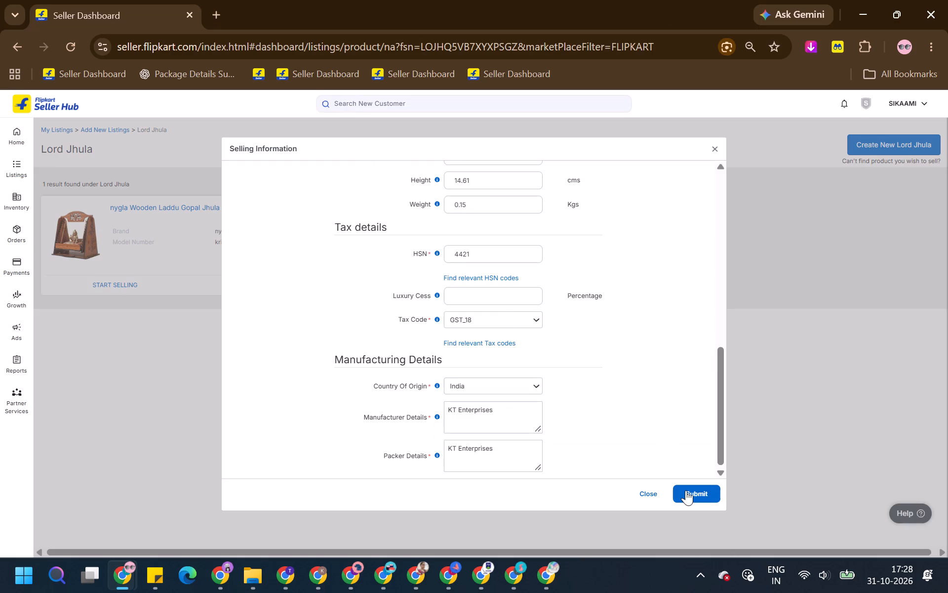
Close the nygla product page on Flipkart and copy the FSN of the Gojeeva Gopal Ji jhula.
key(alt+Tab)
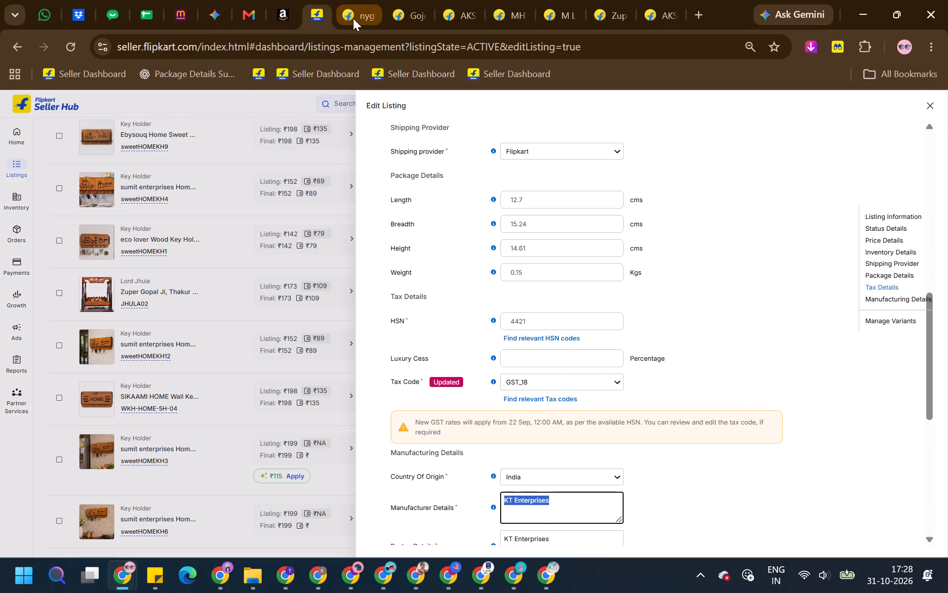
click(353, 18)
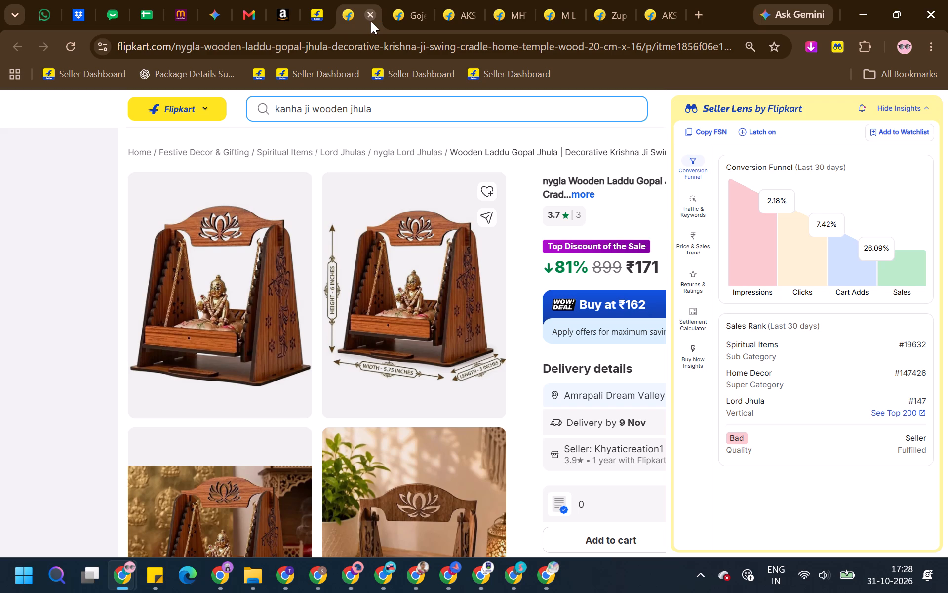
click(371, 18)
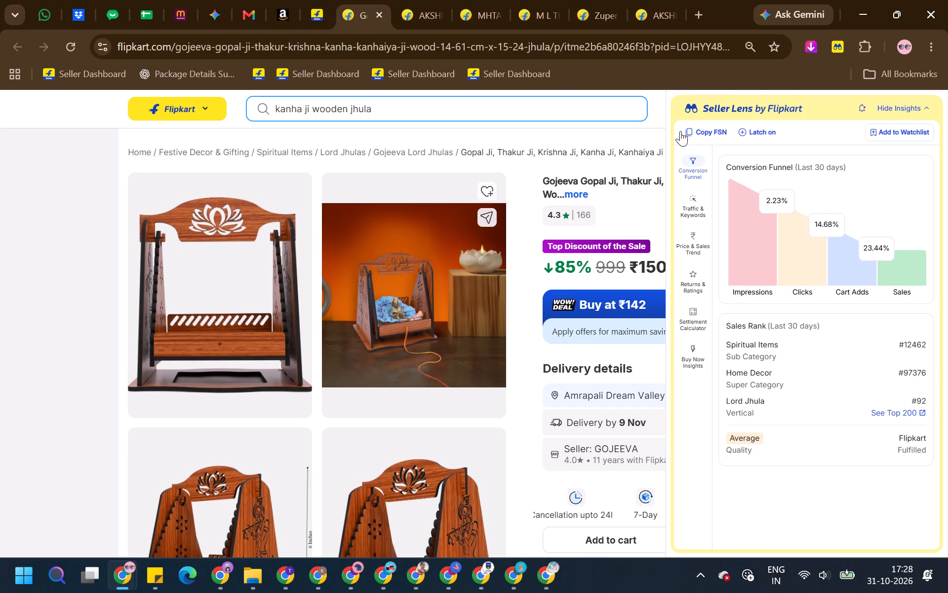
click(697, 132)
Examine the Gojeeva jhula's product images, highlights and reviews, and check the nygla listing's submission in Seller Hub.
scroll(515, 266, down, 5)
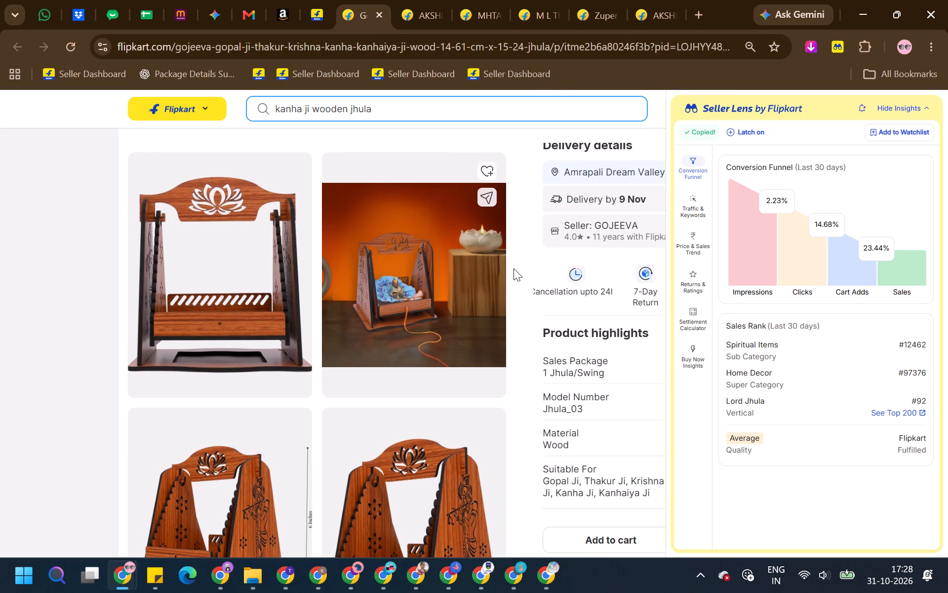
scroll(513, 268, down, 2)
key(alt+Tab)
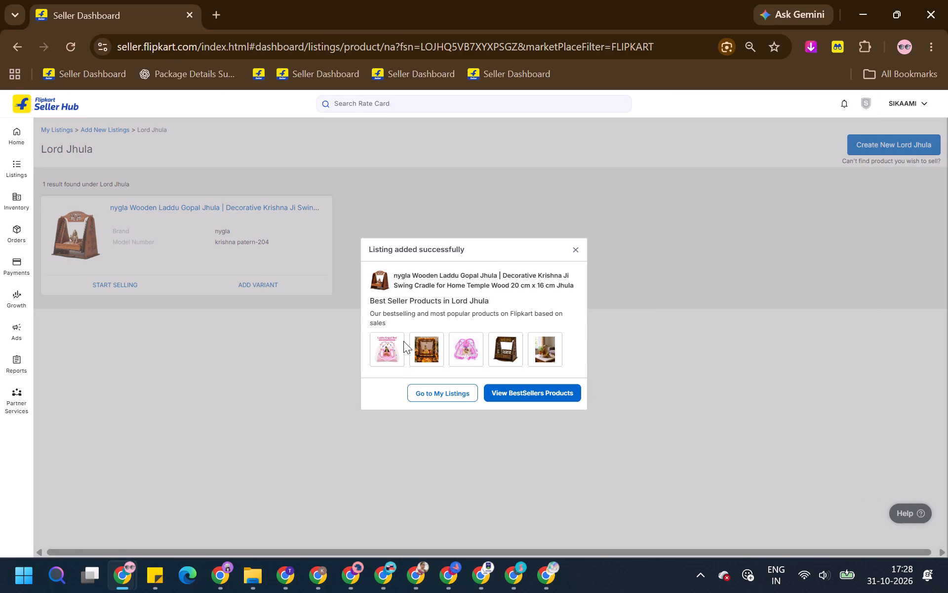
key(alt+Tab)
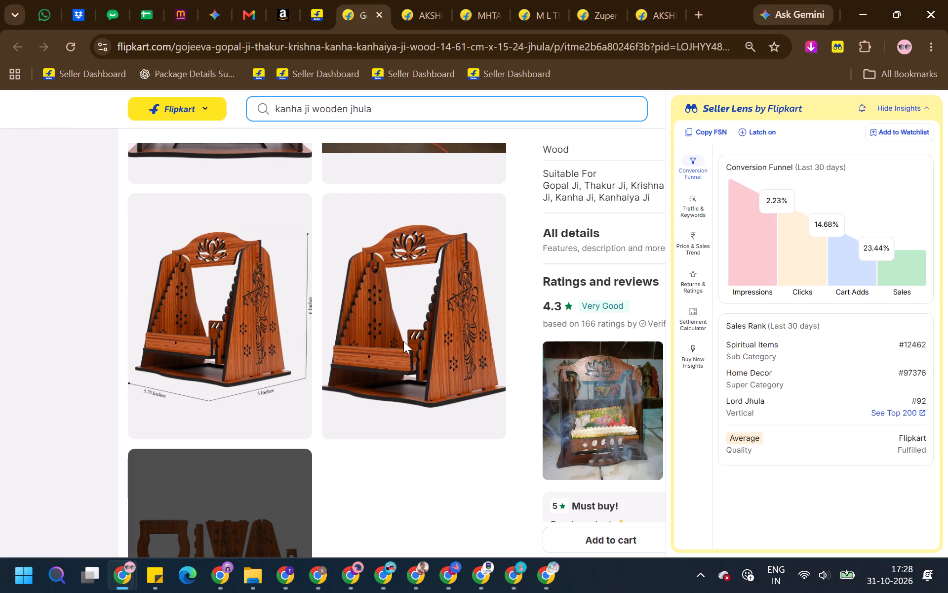
key(alt+Tab)
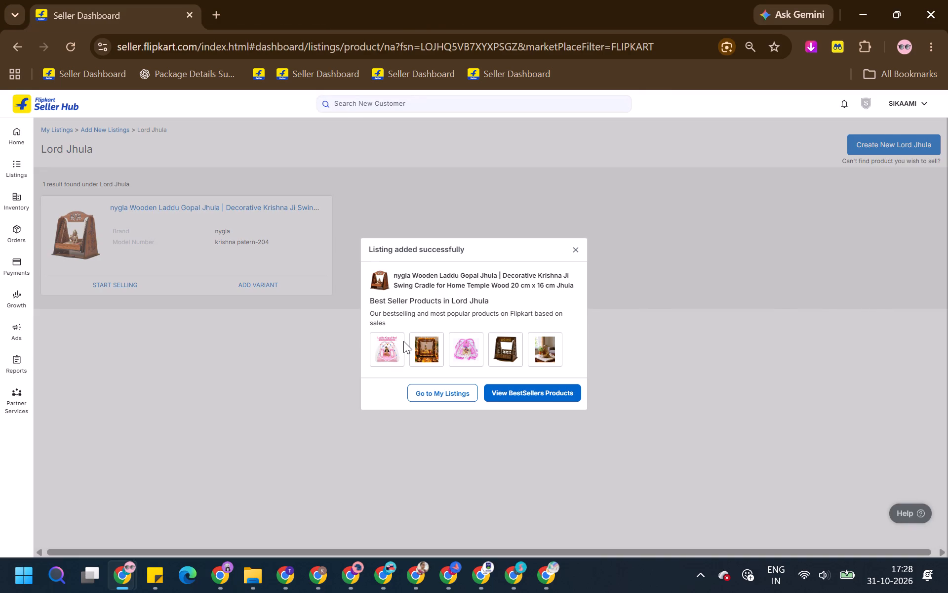
key(alt+Tab)
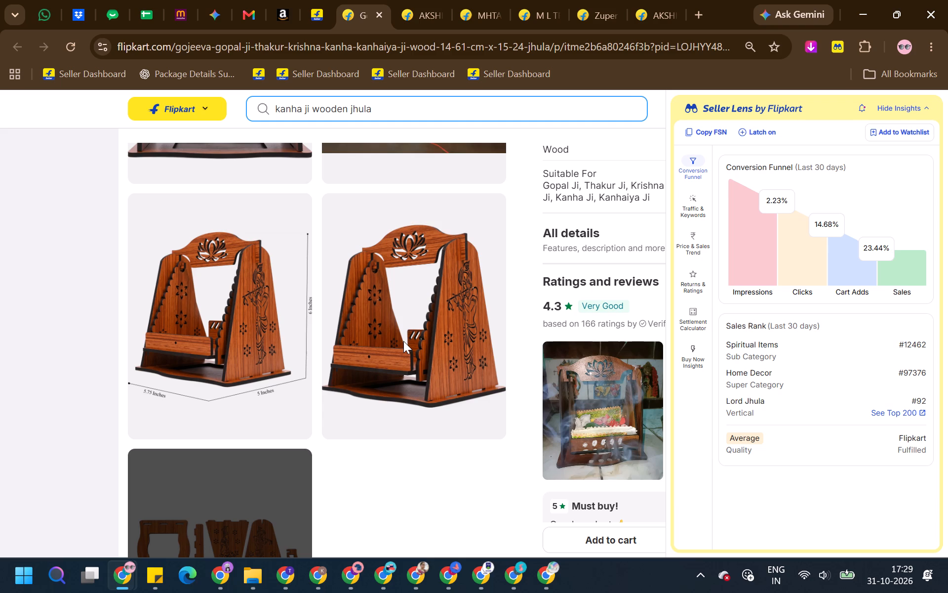
key(alt+Tab)
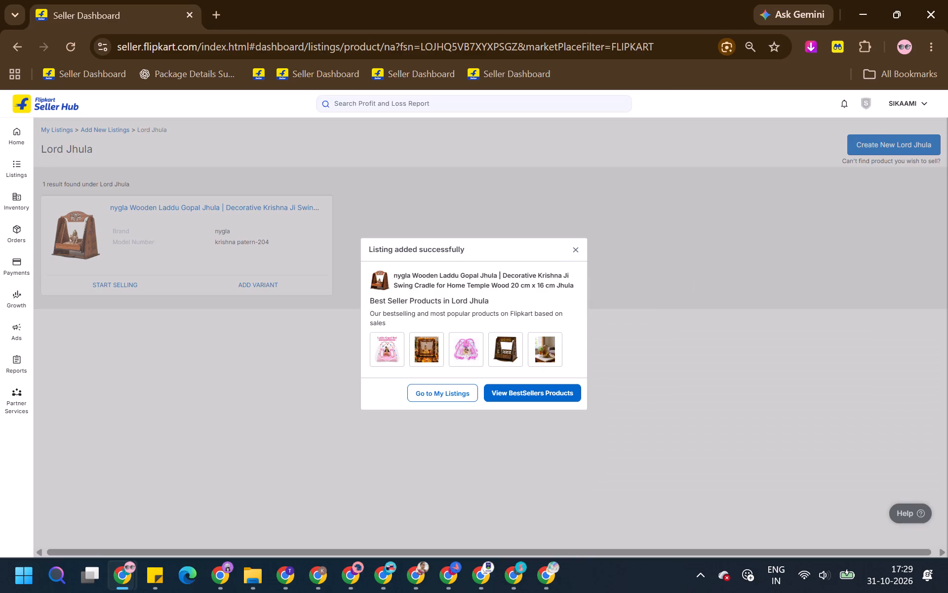
scroll(384, 383, down, 2)
scroll(310, 407, up, 2)
scroll(310, 407, down, 2)
Dismiss the listing submission notice and open a new selling information form for the nygla jhula, retrying after the first attempt.
click(311, 370)
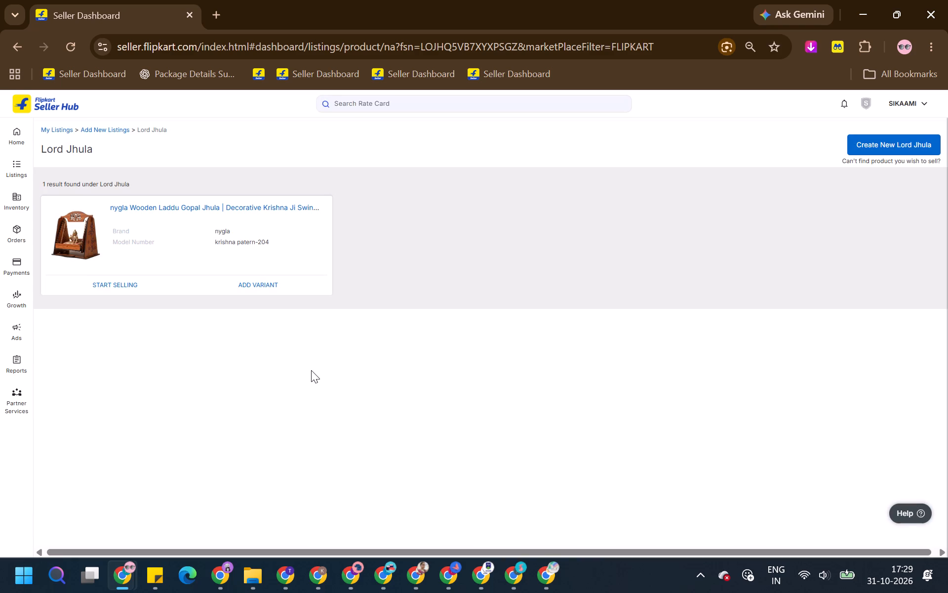
click(130, 276)
click(132, 285)
click(468, 282)
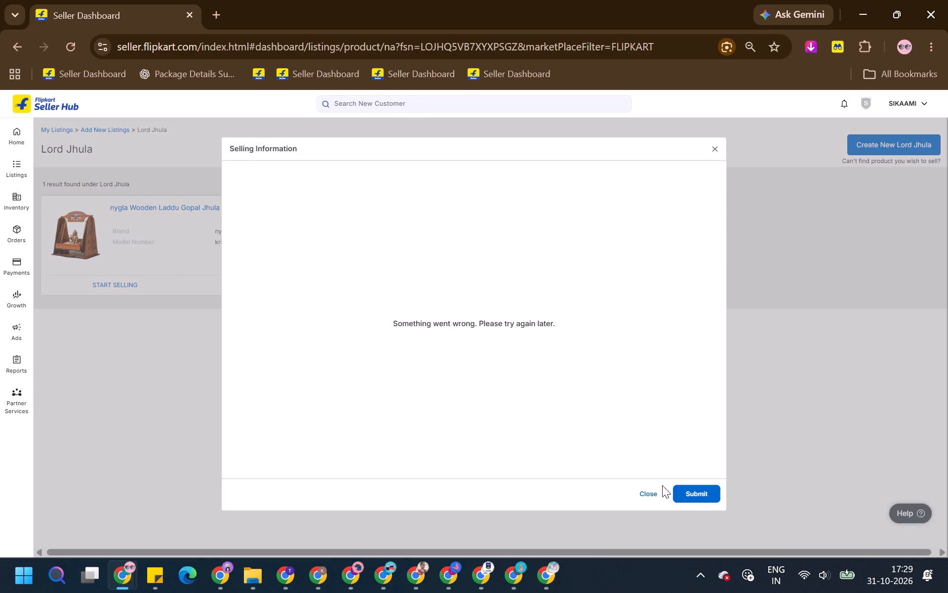
click(635, 497)
click(645, 497)
click(122, 279)
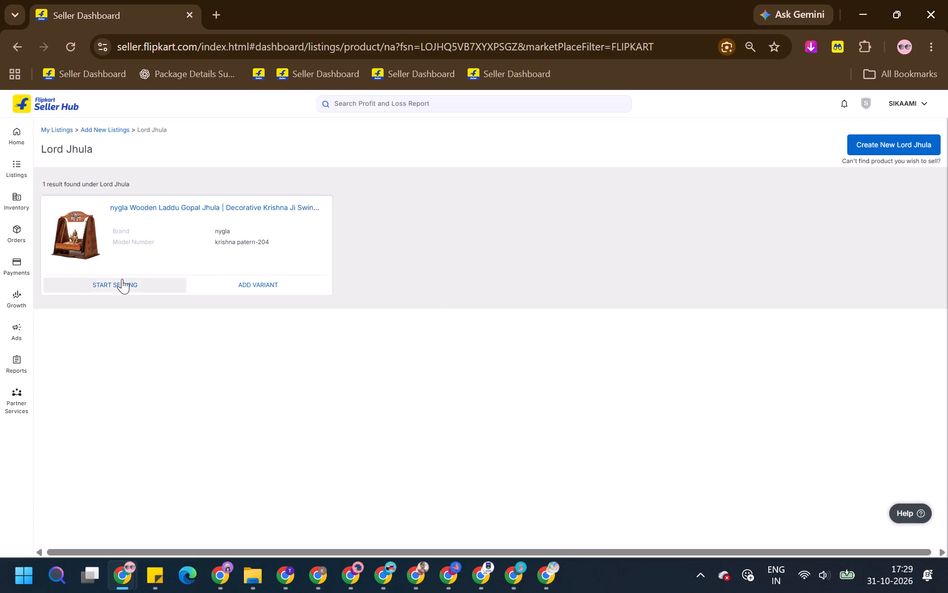
click(212, 311)
click(132, 297)
click(129, 288)
Set the nygla listing's seller SKU ID to Jhula2 and its listing status to Active.
click(469, 204)
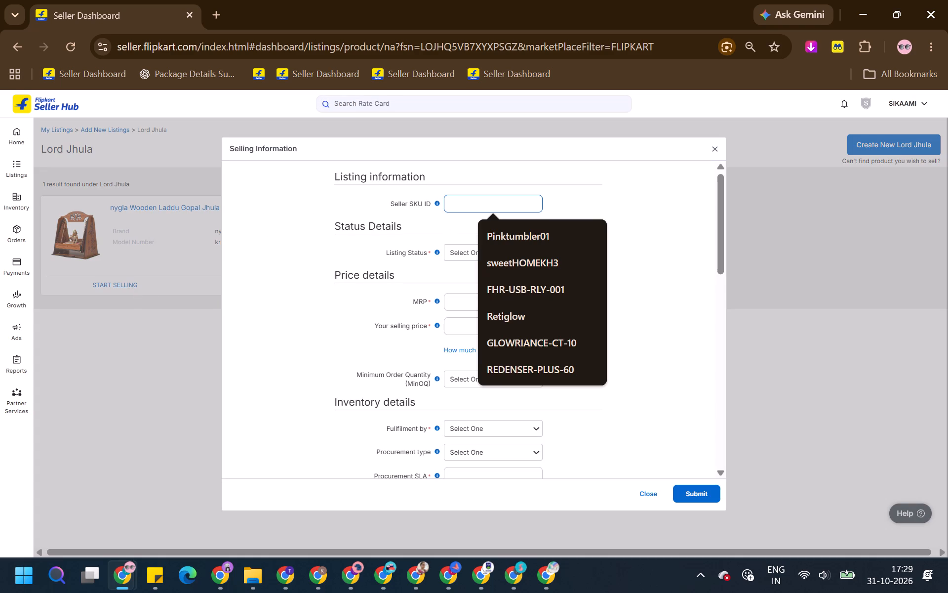
text(JH)
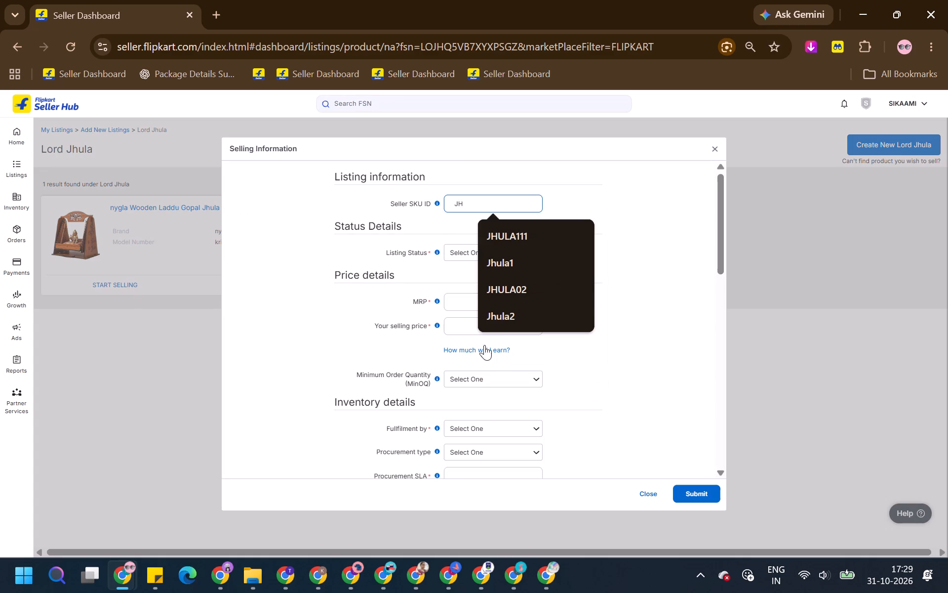
click(513, 312)
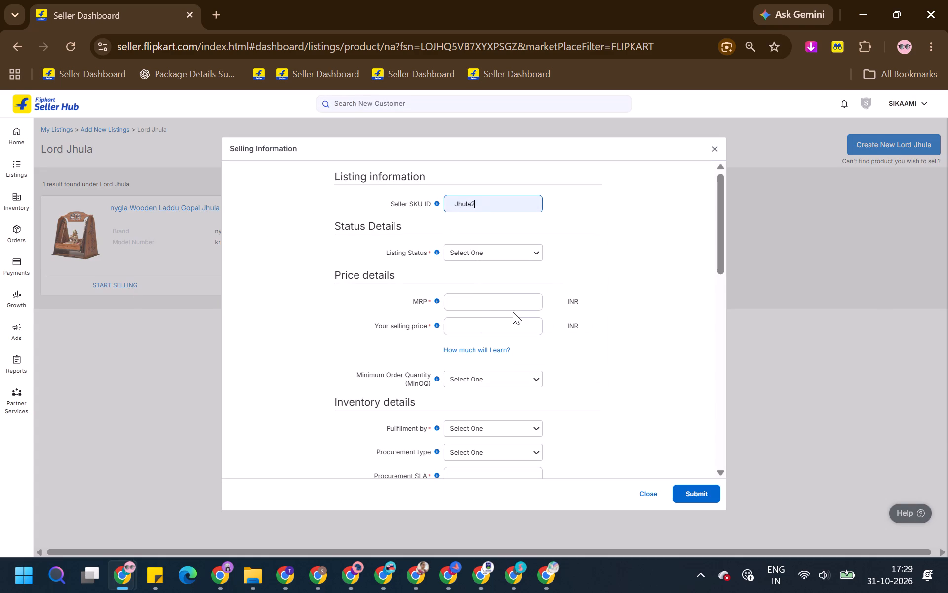
key(alt+Tab)
key(alt+Tab)
key(Tab)
key(Tab)
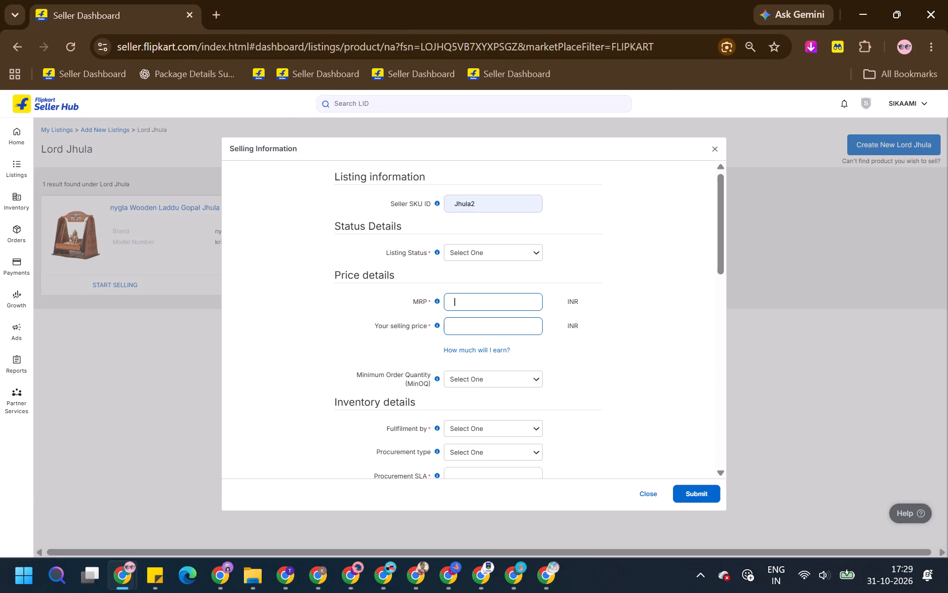
click(520, 250)
key(Up)
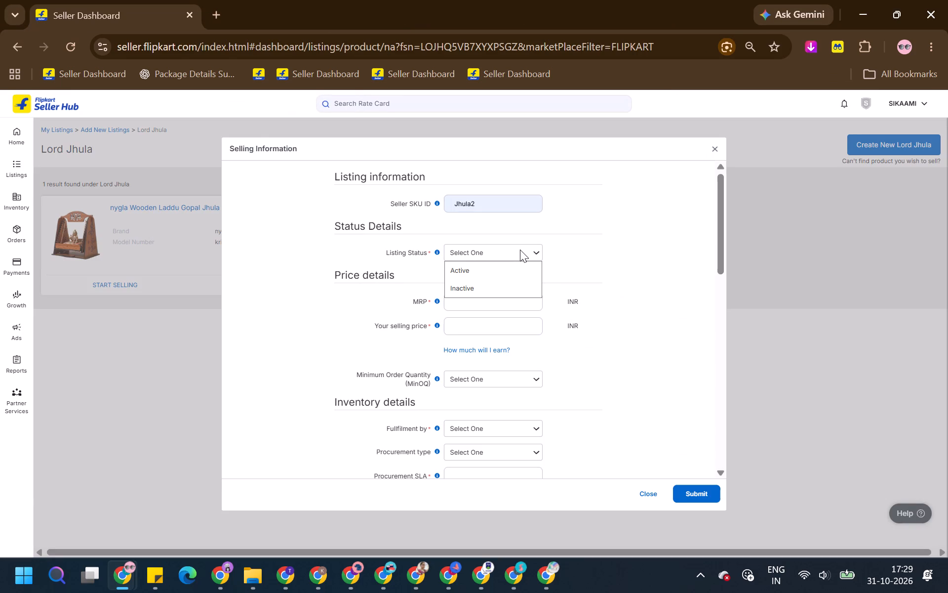
key(Up)
key(Down)
key(Up)
key(Tab)
key(Tab)
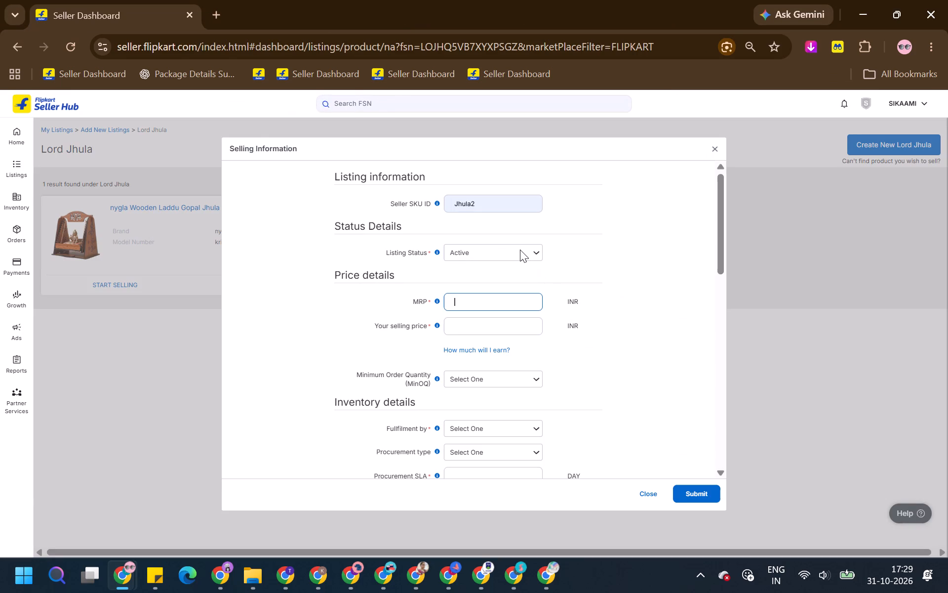
Enter an MRP of 999 INR and a selling price of 239 INR for the nygla listing.
text(999)
key(Tab)
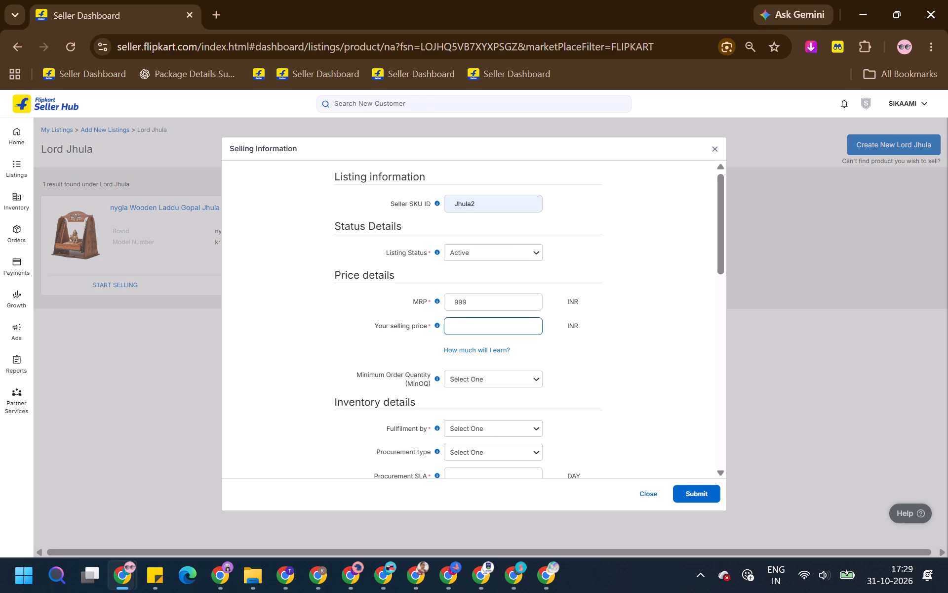
text(239)
key(Tab)
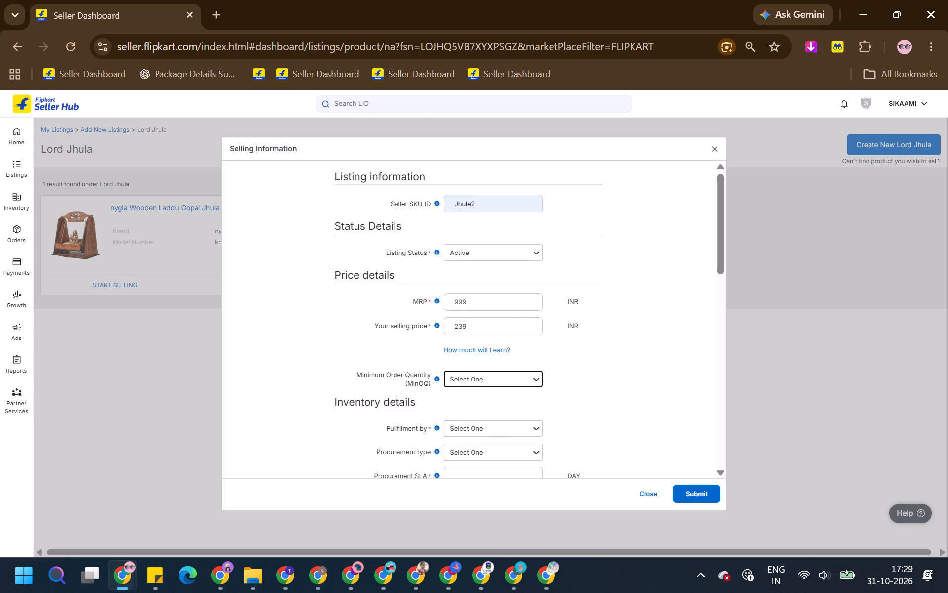
Set fulfilment by Seller, procurement type Instock, procurement SLA 1 day, stock 1 and shipping provider Flipkart.
key(Tab)
key(Down)
key(Tab)
key(Down)
key(Tab)
key(1)
key(Tab)
key(1)
key(Down)
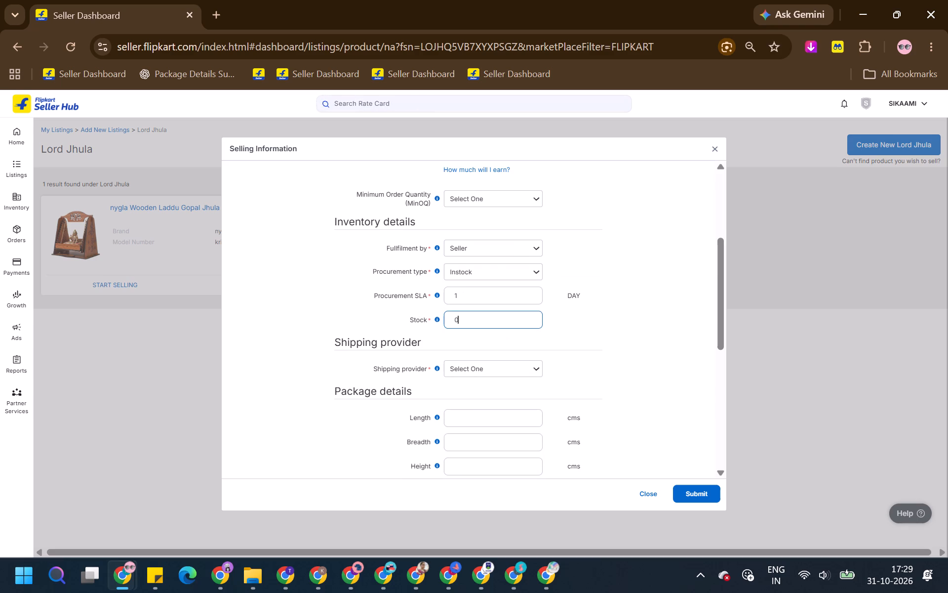
key(Up)
key(Tab)
key(Down)
key(Tab)
Copy the package length of 12.7 cm from the existing listing into the nygla listing's package details.
key(alt+Tab)
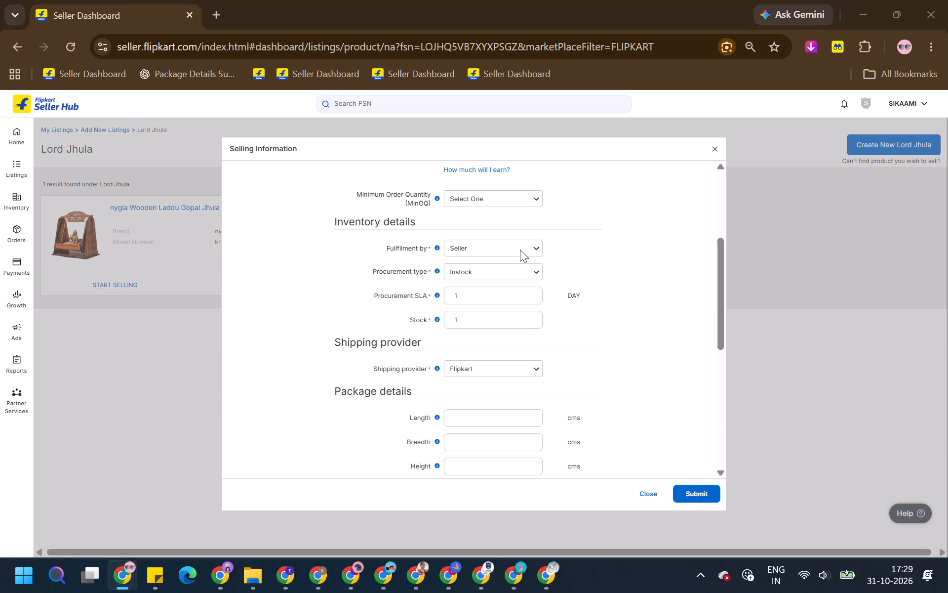
click(330, 0)
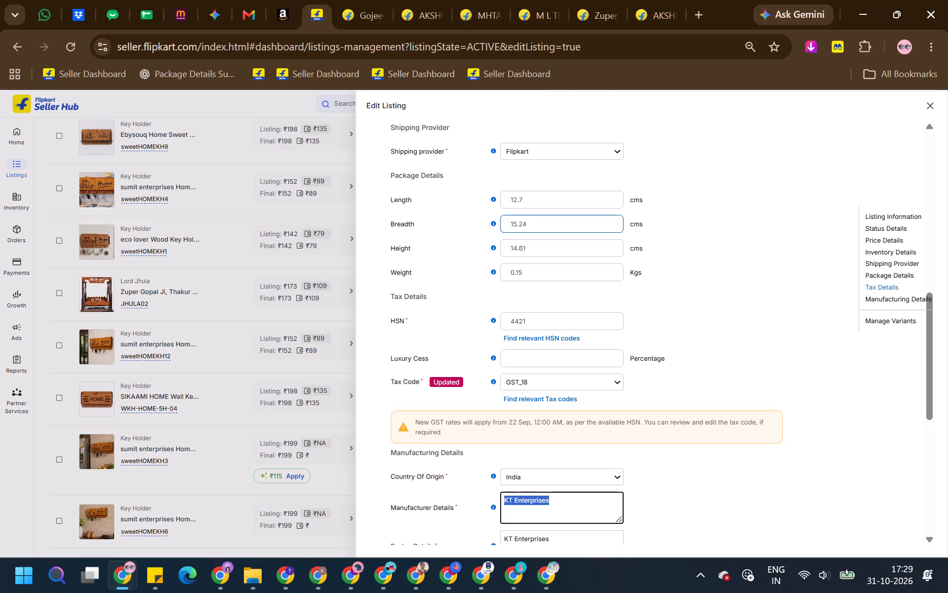
double_click(531, 212)
triple_click(532, 205)
key(ctrl+c)
key(alt+Tab)
key(ctrl+v)
key(Tab)
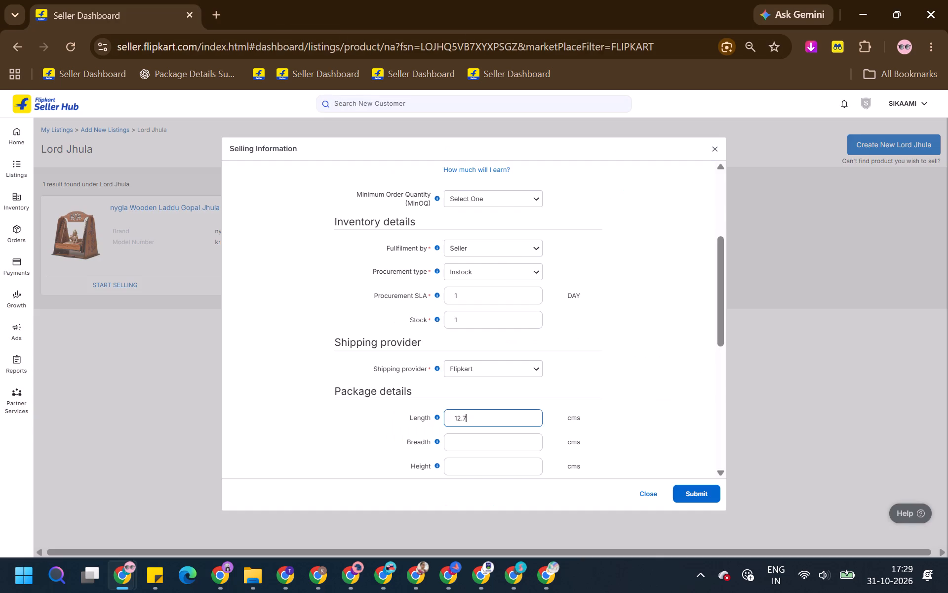
Copy the package breadth of 15.24 cm and height of 14.61 cm from the existing listing into the nygla listing.
key(alt+Tab)
triple_click(519, 229)
key(ctrl+c)
key(alt+Tab)
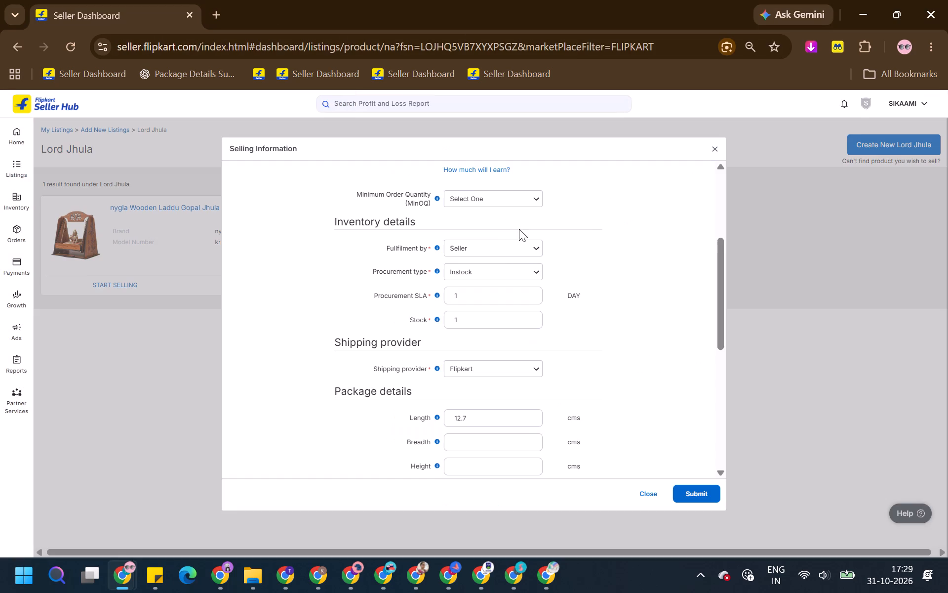
key(ctrl+v)
key(Tab)
key(alt+Tab)
triple_click(533, 249)
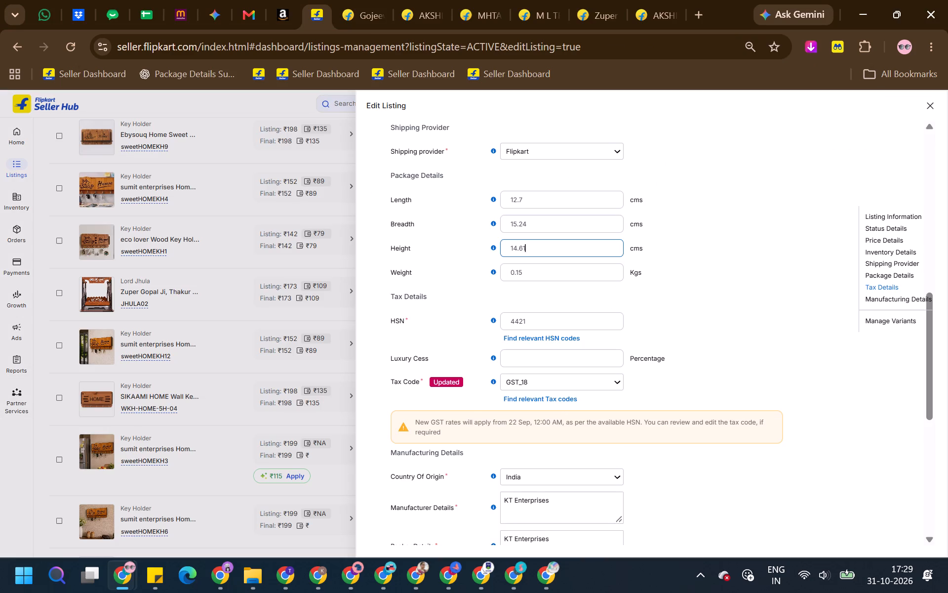
key(ctrl+c)
key(alt+Tab)
key(ctrl+v)
key(Tab)
Copy the package weight of 0.15 kg from the existing listing into the nygla listing's package details.
key(alt+Tab)
click(531, 282)
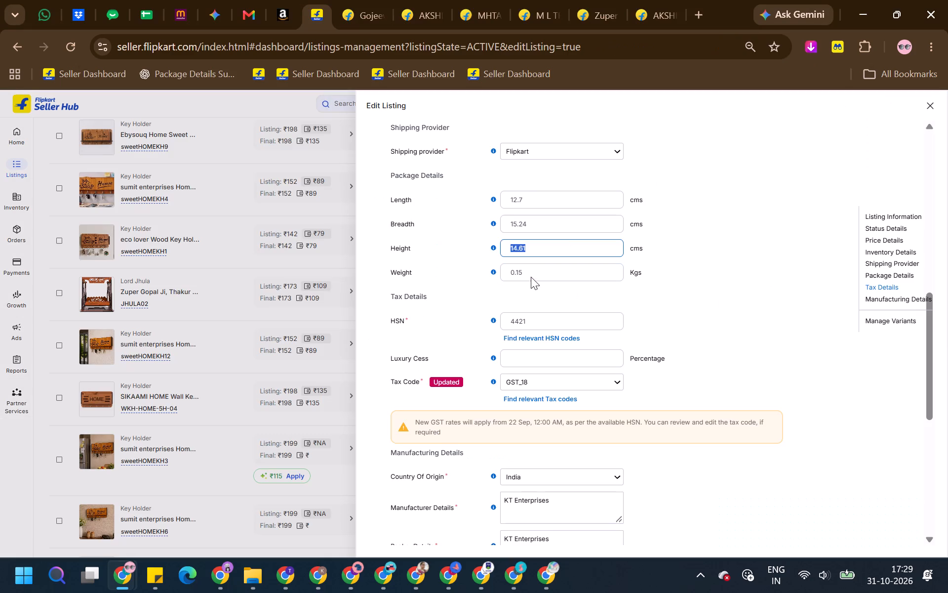
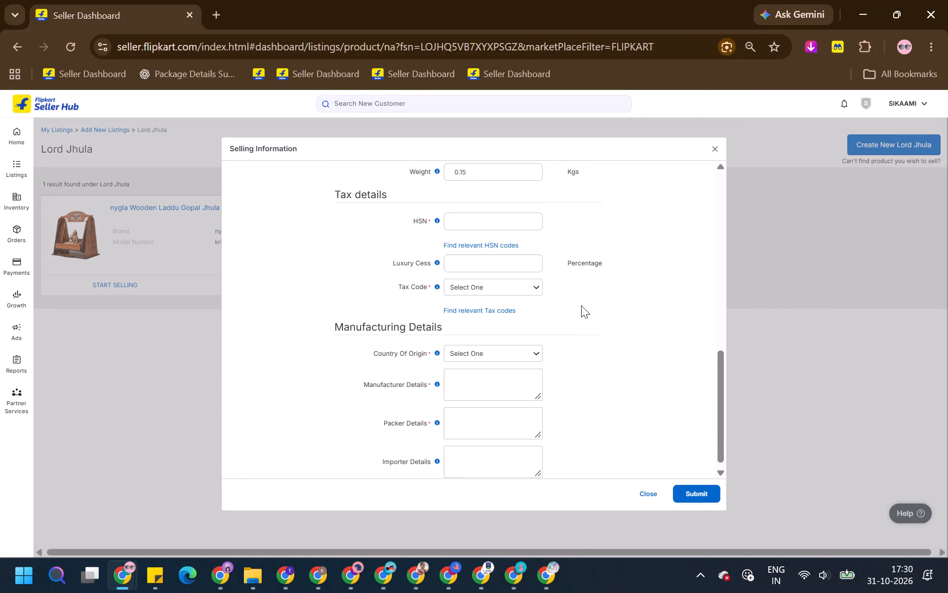
Start entering the HSN code in the nygla listing's tax details.
click(471, 280)
click(578, 213)
click(528, 213)
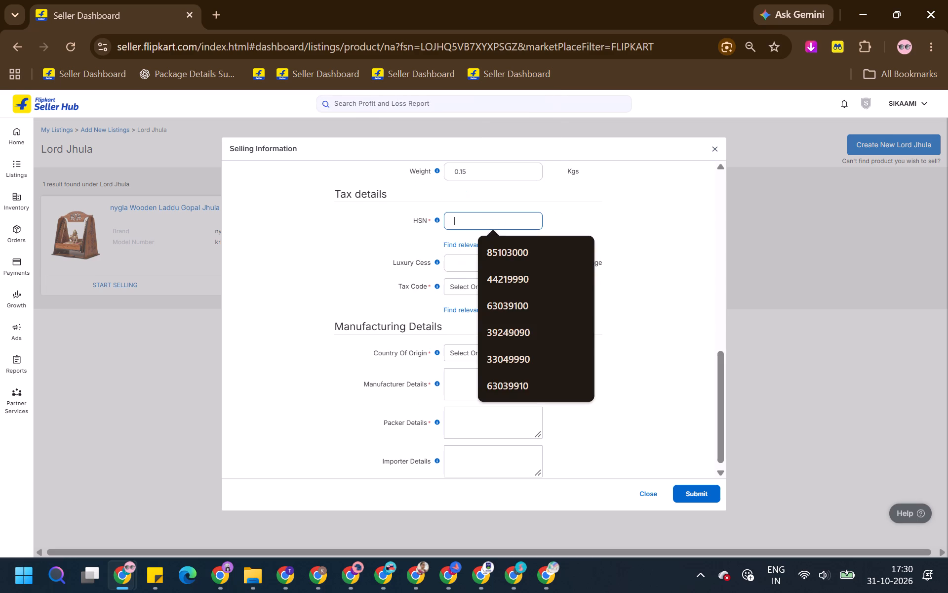
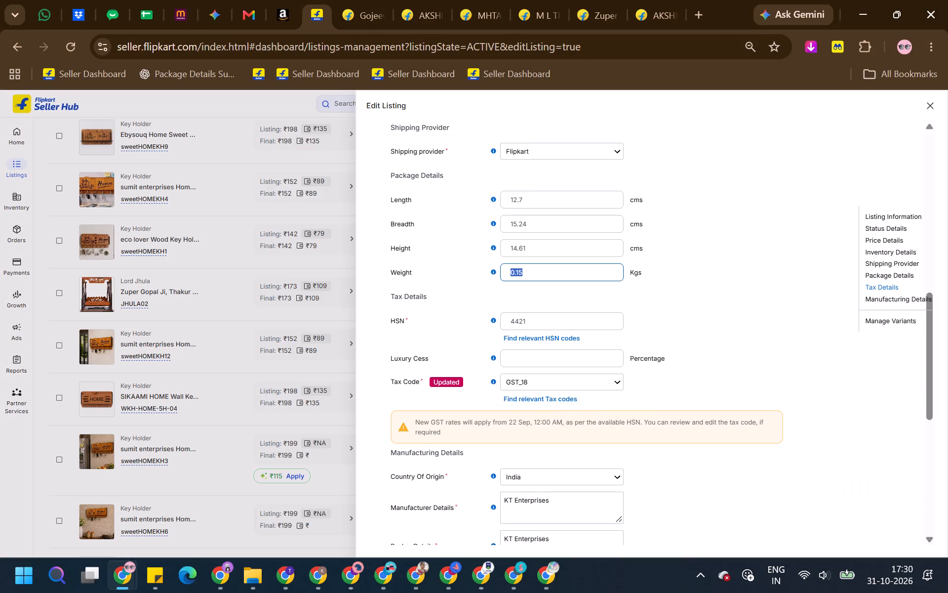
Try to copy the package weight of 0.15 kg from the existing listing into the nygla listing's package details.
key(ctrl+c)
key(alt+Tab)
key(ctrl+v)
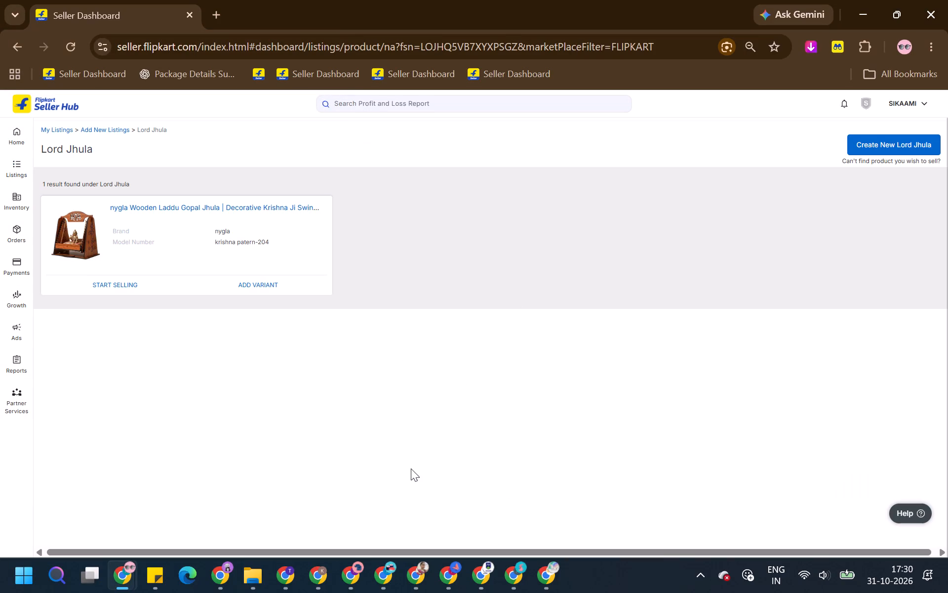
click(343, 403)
Reopen the selling information form for the nygla Lord Jhula product and set its seller SKU ID to Jhula2.
click(102, 281)
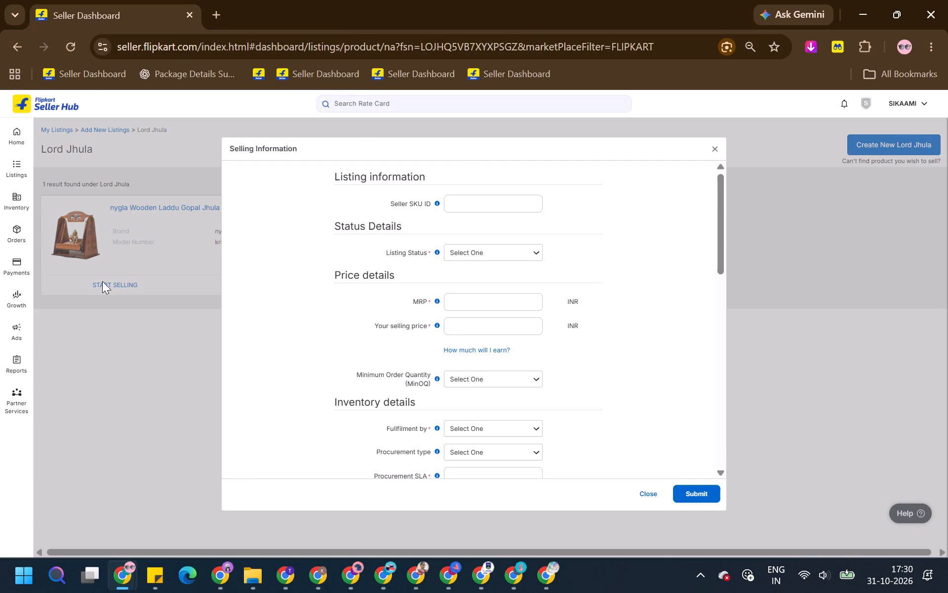
click(470, 206)
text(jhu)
click(526, 302)
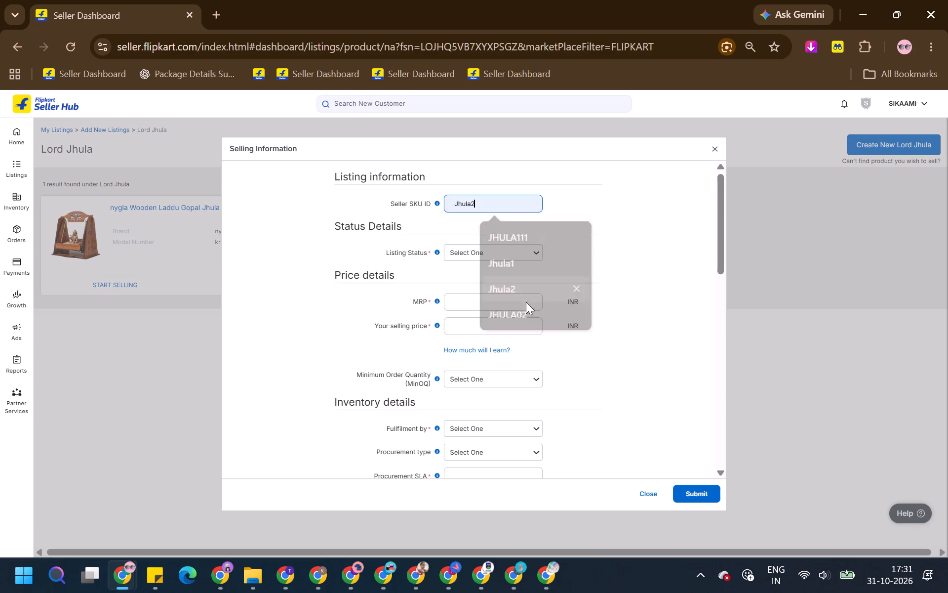
Set the nygla jhula listing's status to Active, with an MRP of 999 INR and a selling price of 239 INR.
key(Tab)
key(Down)
key(Tab)
text(999)
key(Tab)
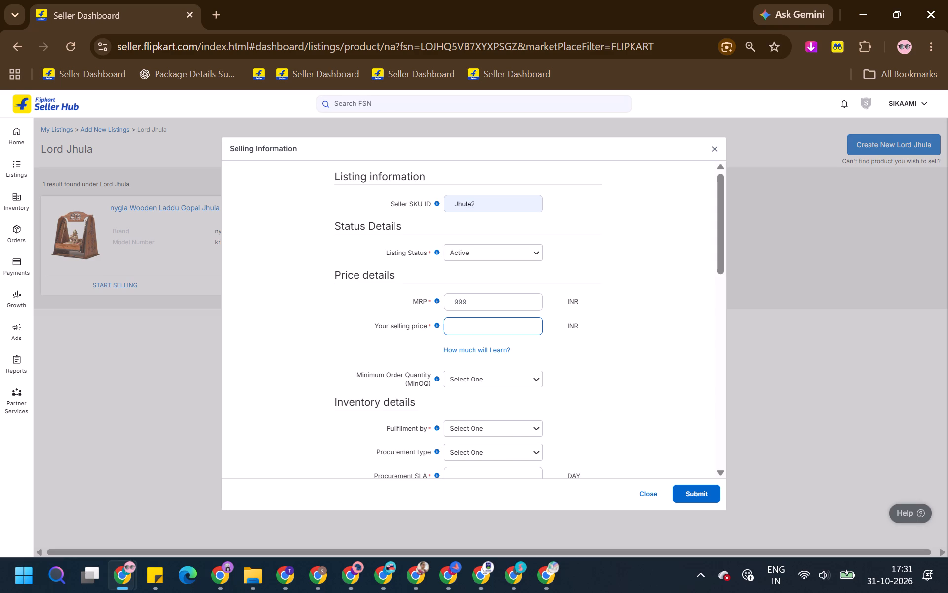
text(239)
key(Tab)
Set fulfilment by Seller, procurement type Instock, procurement SLA 1 day, stock 1 and shipping provider Flipkart.
key(Tab)
key(Down)
key(Tab)
key(Down)
key(Tab)
key(1)
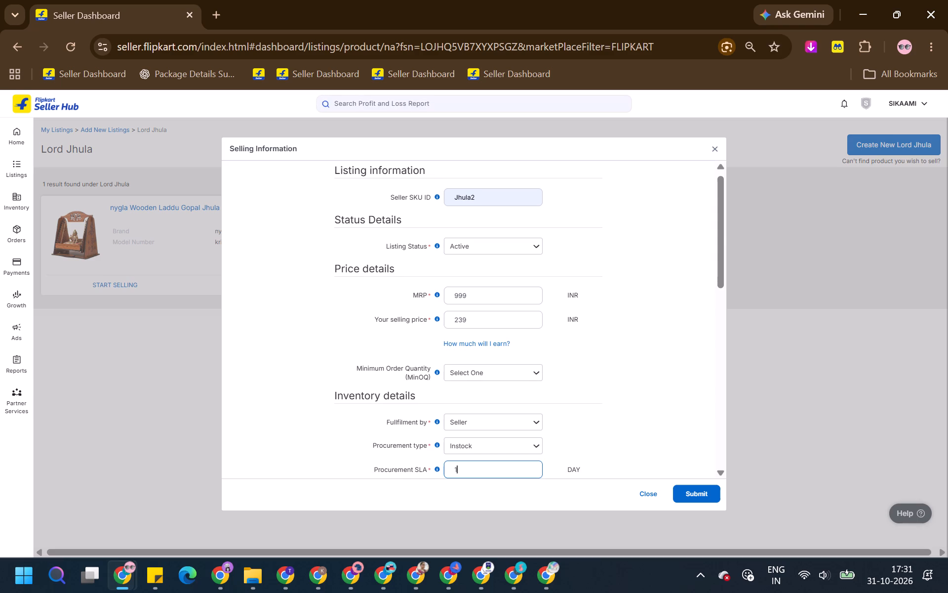
key(Tab)
key(1)
key(Tab)
key(Down)
key(Tab)
Copy the package length of 12.7 cm from the existing JHULA02 listing into the nygla listing.
key(alt+Tab)
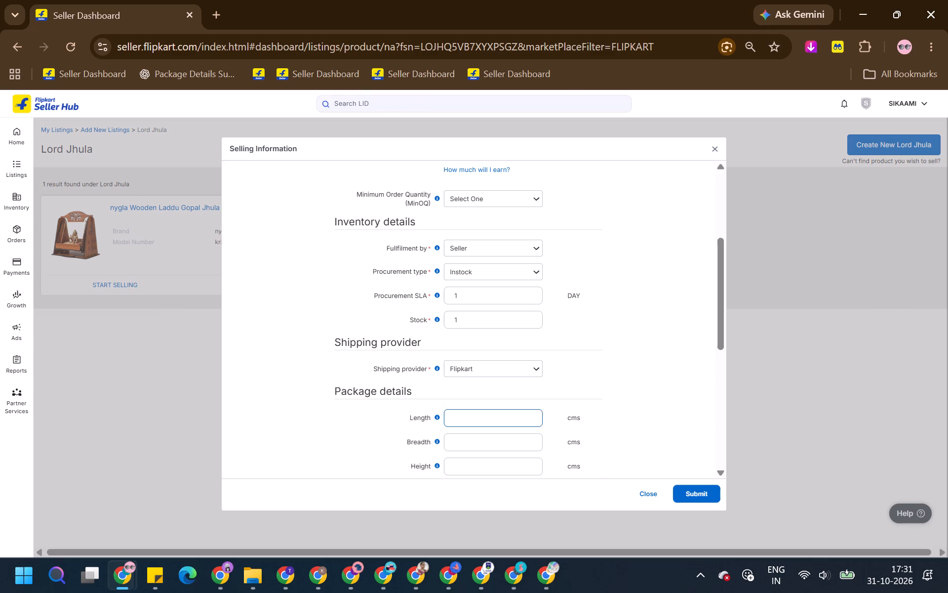
triple_click(518, 195)
key(ctrl+c)
key(alt+Tab)
key(ctrl+v)
key(Tab)
Copy the package breadth of 15.24 cm from the JHULA02 listing into the nygla listing.
key(alt+Tab)
key(Tab)
key(ctrl+c)
key(alt+Tab)
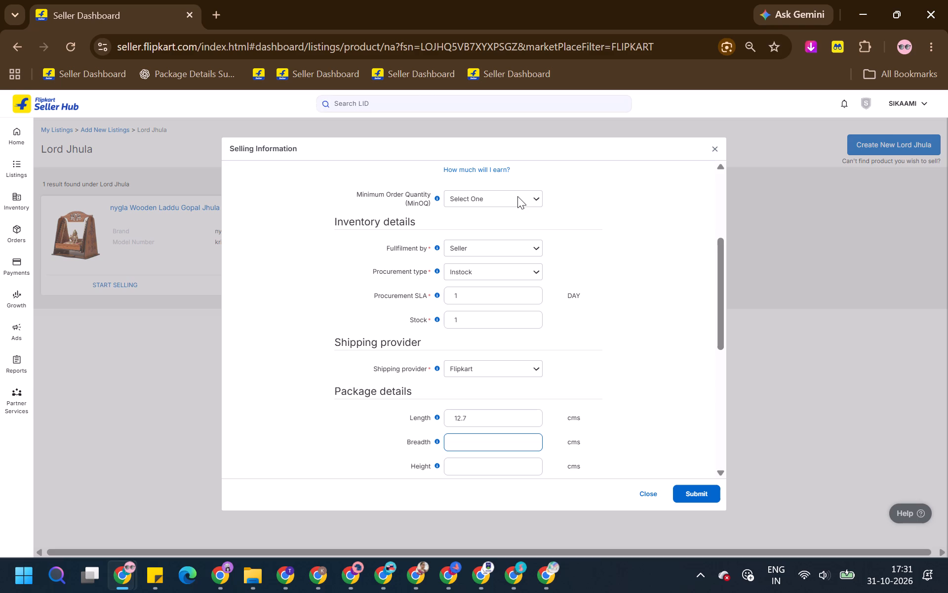
key(alt+Tab)
key(Tab)
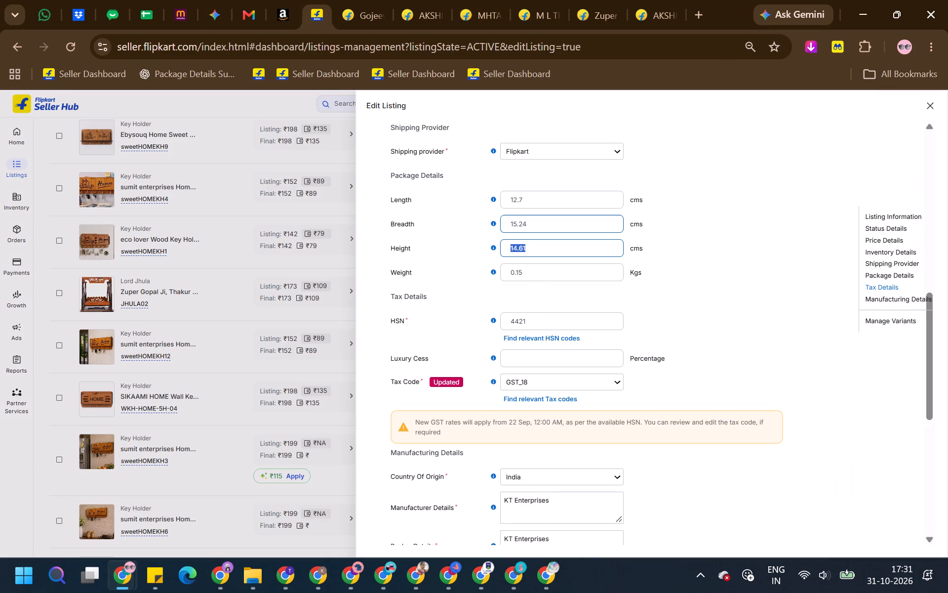
triple_click(529, 229)
key(ctrl+c)
key(alt+Tab)
key(ctrl+v)
key(Tab)
Copy the package height of 14.61 cm and weight of 0.15 kg from the JHULA02 listing into the nygla listing.
key(alt+Tab)
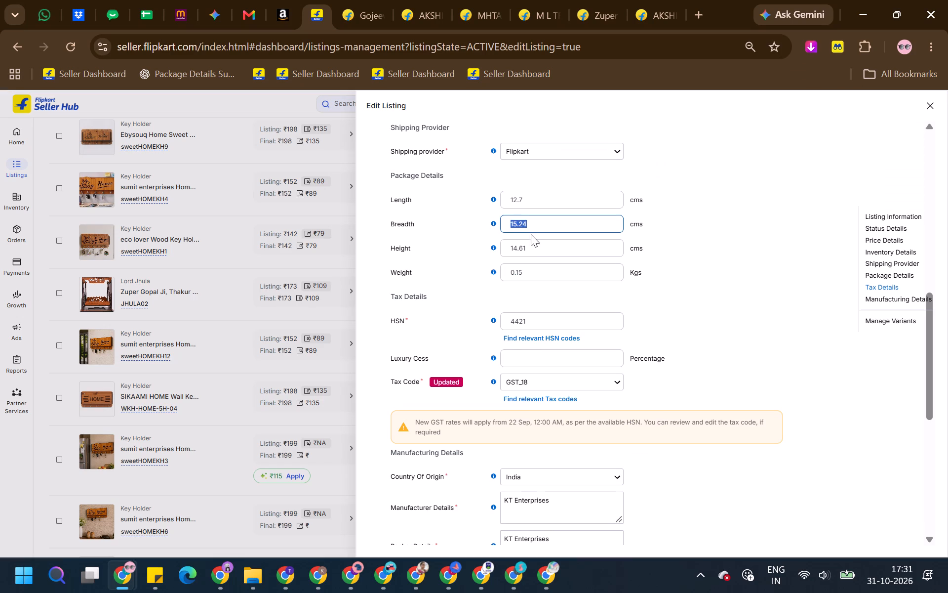
triple_click(533, 240)
key(ctrl+c)
key(alt+Tab)
key(ctrl+v)
key(Tab)
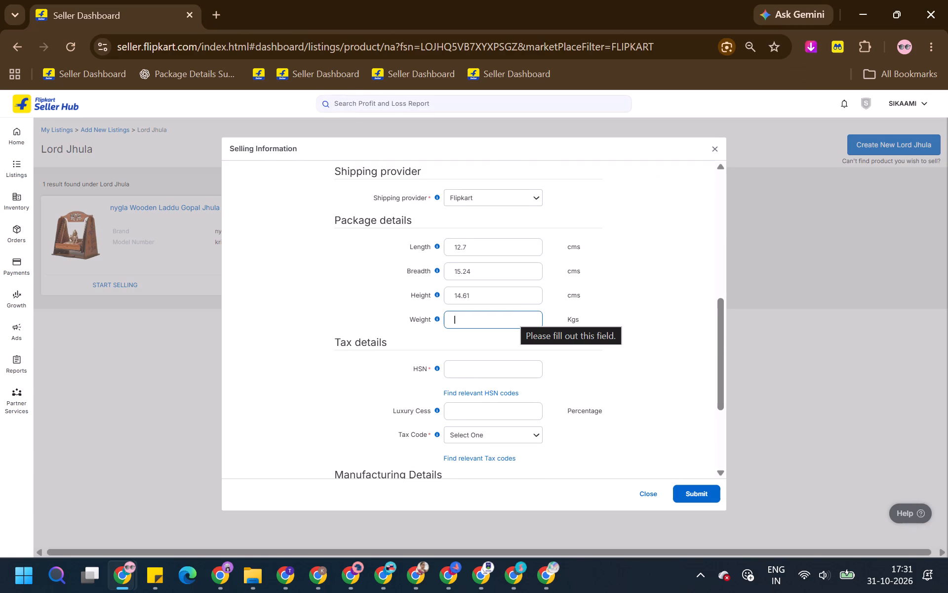
key(alt+Tab)
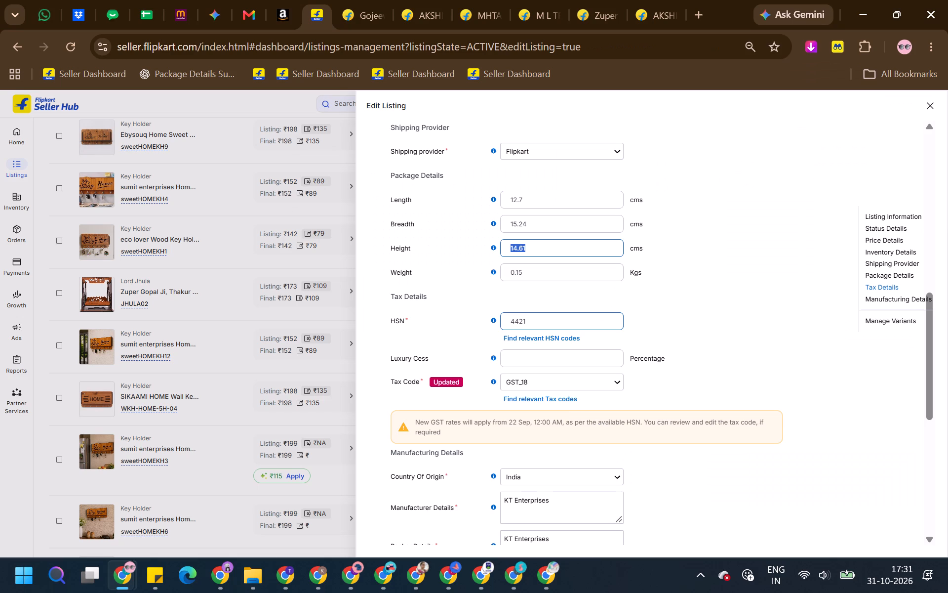
triple_click(534, 271)
key(ctrl+c)
key(alt+Tab)
key(ctrl+v)
key(Tab)
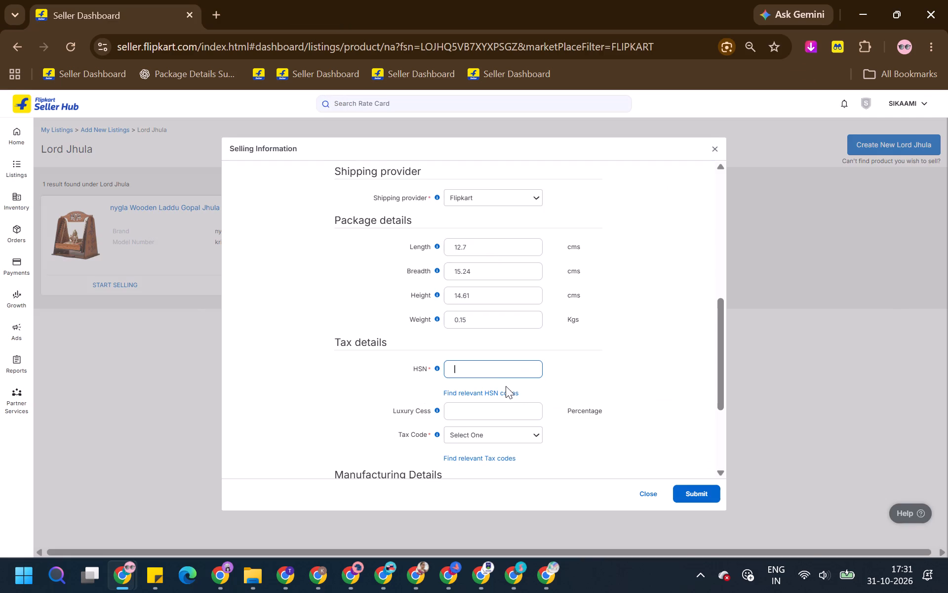
Fill in the tax details with HSN 4421, copied from the JHULA02 listing, and tax code GST_18.
key(alt+Tab)
key(Tab)
key(ctrl+c)
key(alt+Tab)
key(ctrl+v)
key(Tab)
key(Tab)
click(514, 432)
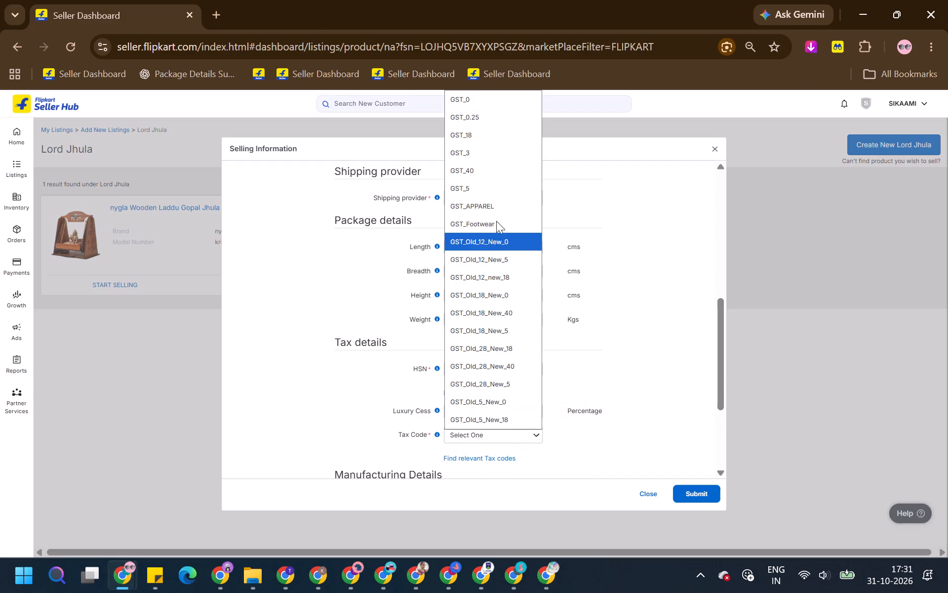
click(484, 139)
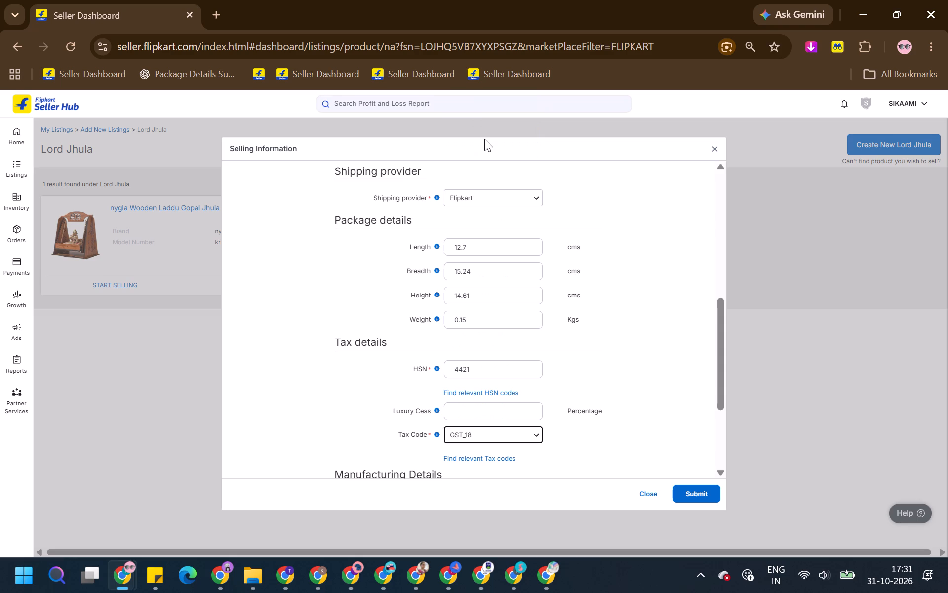
Set the nygla listing's country of origin to India.
scroll(417, 365, down, 1)
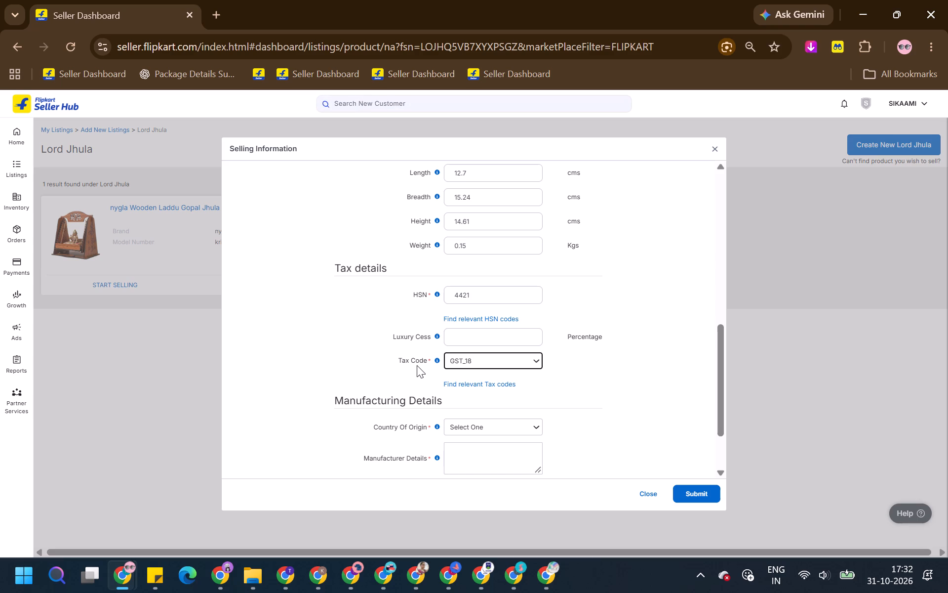
key(Tab)
text(in)
key(Tab)
Copy KT Enterprises from the JHULA02 listing into both the manufacturer details and packer details of the nygla listing.
key(alt+Tab)
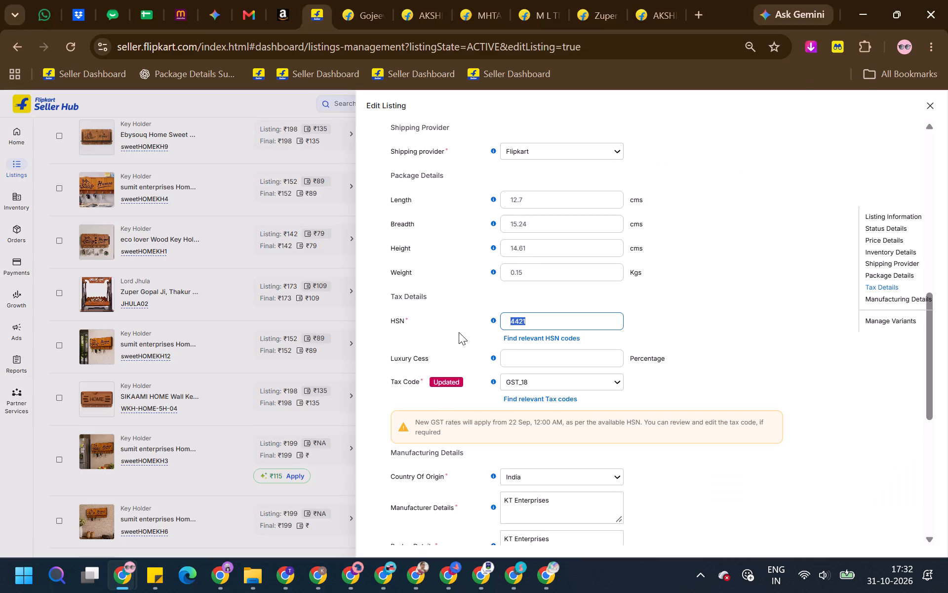
key(alt+Tab)
scroll(519, 328, down, 4)
key(alt+Tab)
key(Tab)
key(Tab)
scroll(513, 463, down, 2)
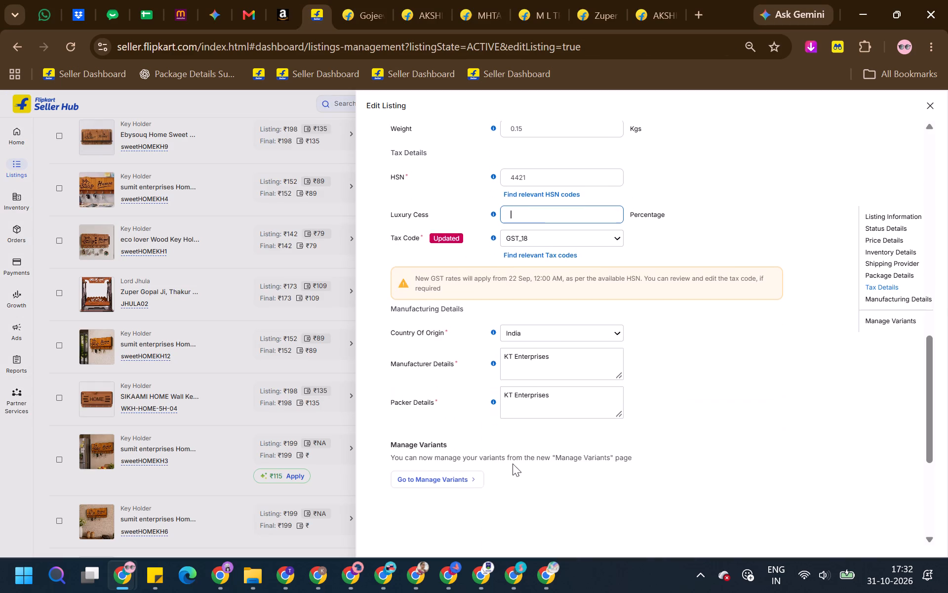
triple_click(560, 355)
key(ctrl+c)
key(alt+Tab)
key(ctrl+v)
key(Tab)
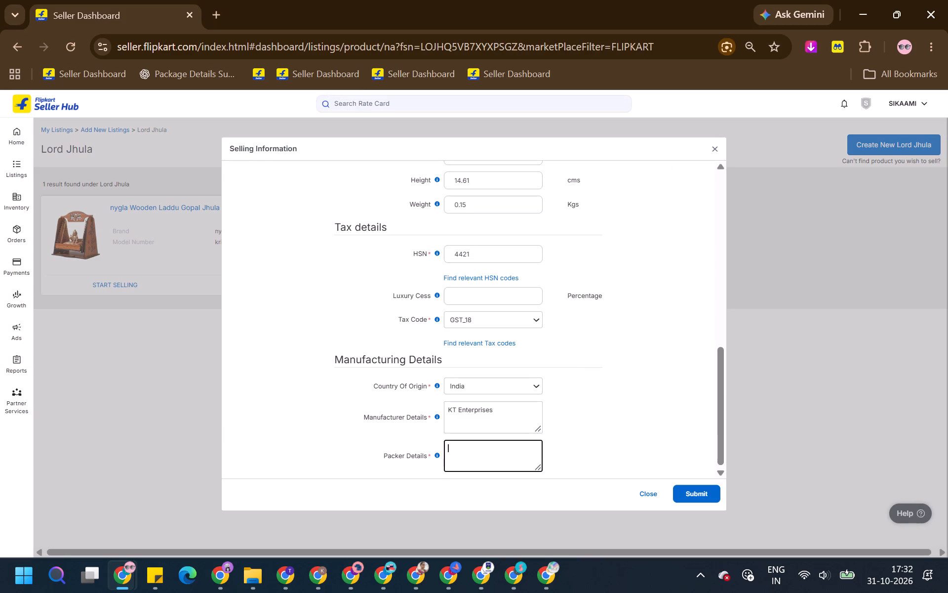
key(ctrl+v)
key(Tab)
Submit the completed nygla jhula listing.
click(692, 503)
click(700, 493)
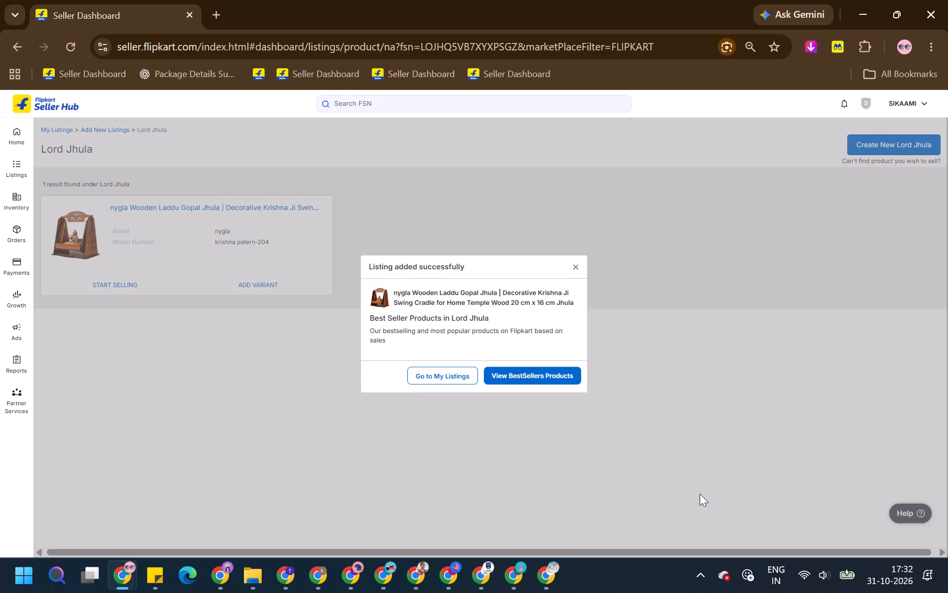
Close the edit view of the JHULA02 reference listing in the other browser window.
key(alt+Tab)
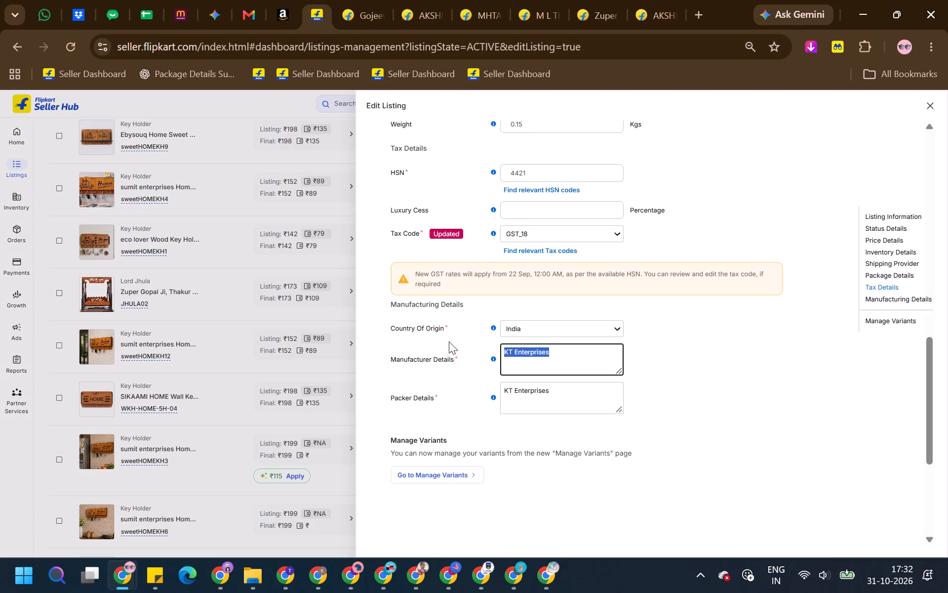
scroll(449, 341, down, 2)
scroll(763, 222, up, 3)
click(933, 105)
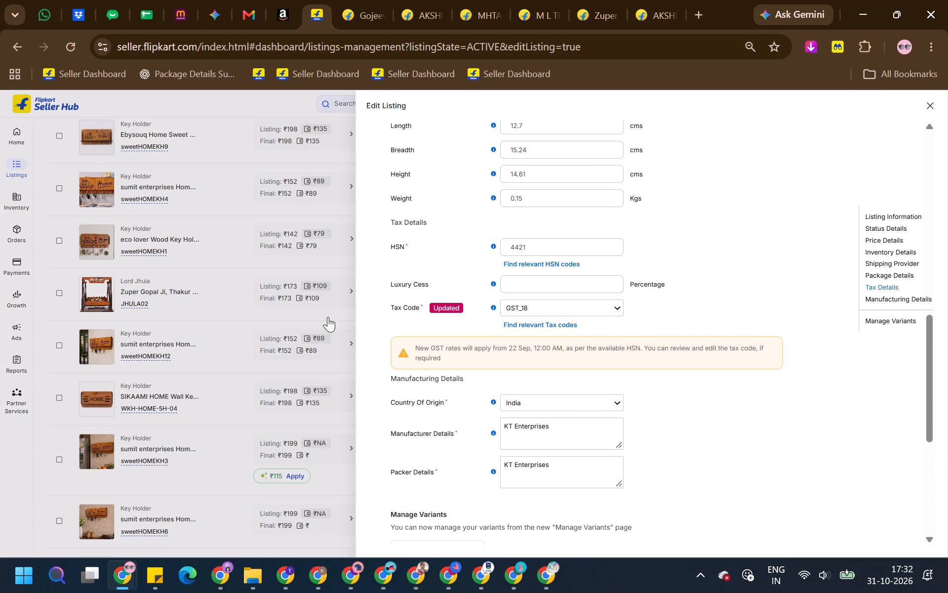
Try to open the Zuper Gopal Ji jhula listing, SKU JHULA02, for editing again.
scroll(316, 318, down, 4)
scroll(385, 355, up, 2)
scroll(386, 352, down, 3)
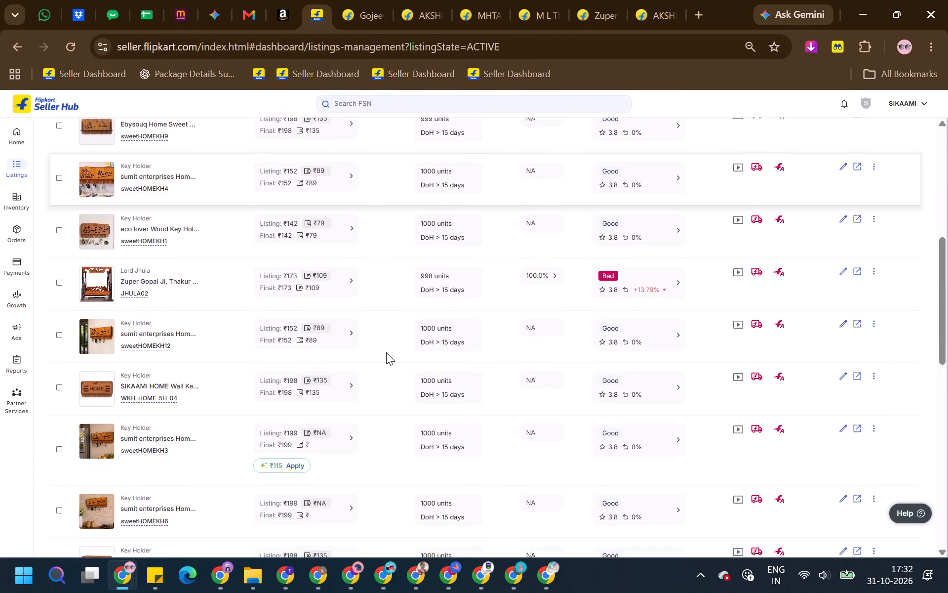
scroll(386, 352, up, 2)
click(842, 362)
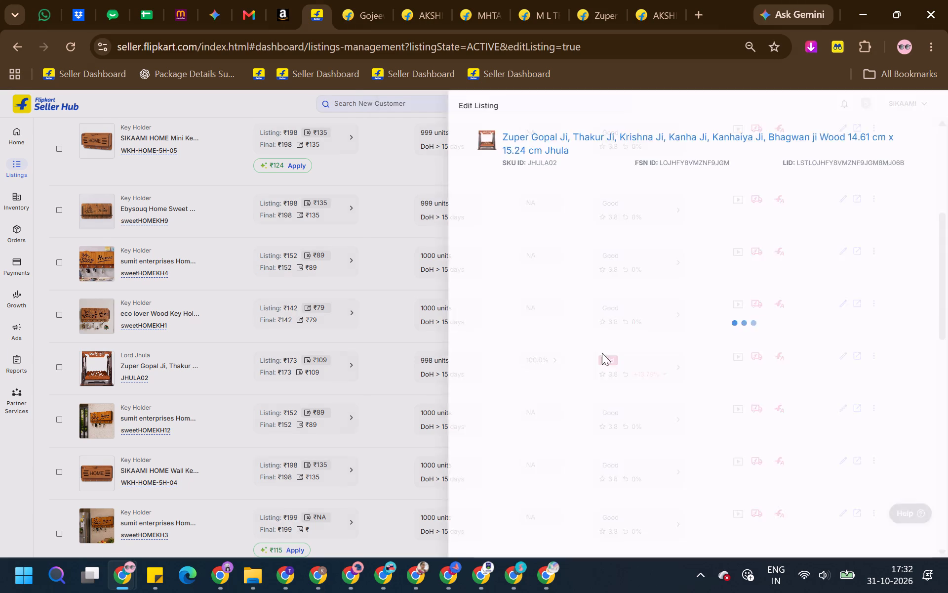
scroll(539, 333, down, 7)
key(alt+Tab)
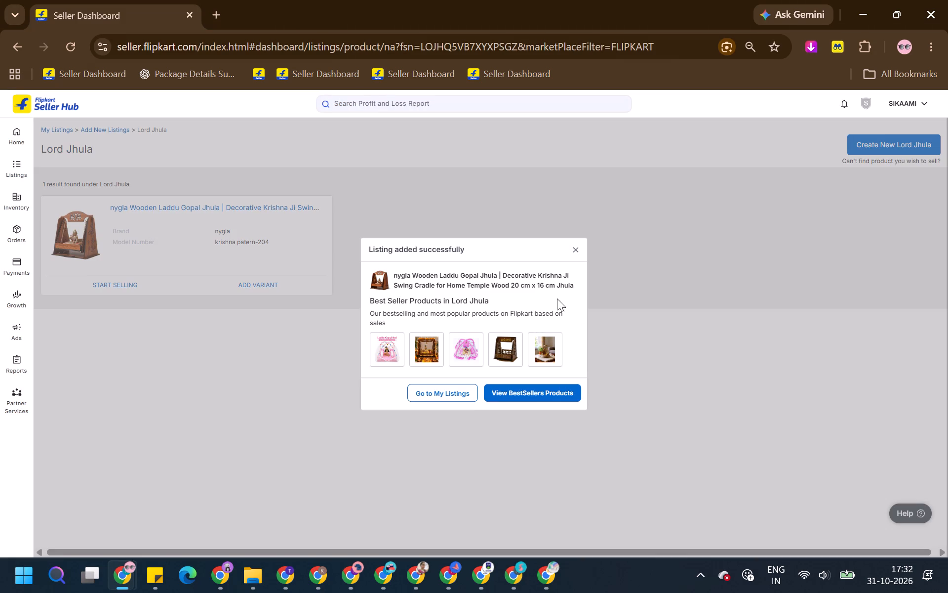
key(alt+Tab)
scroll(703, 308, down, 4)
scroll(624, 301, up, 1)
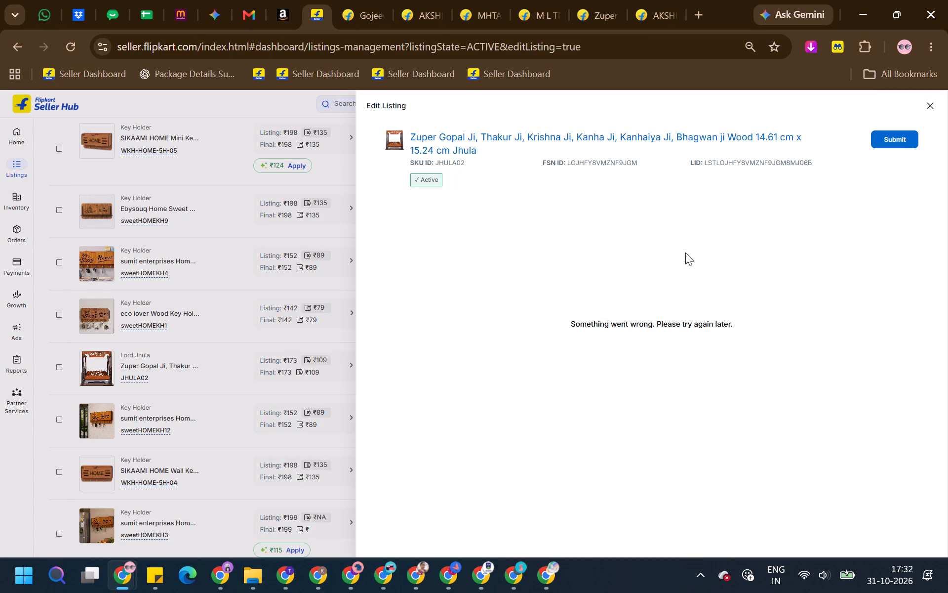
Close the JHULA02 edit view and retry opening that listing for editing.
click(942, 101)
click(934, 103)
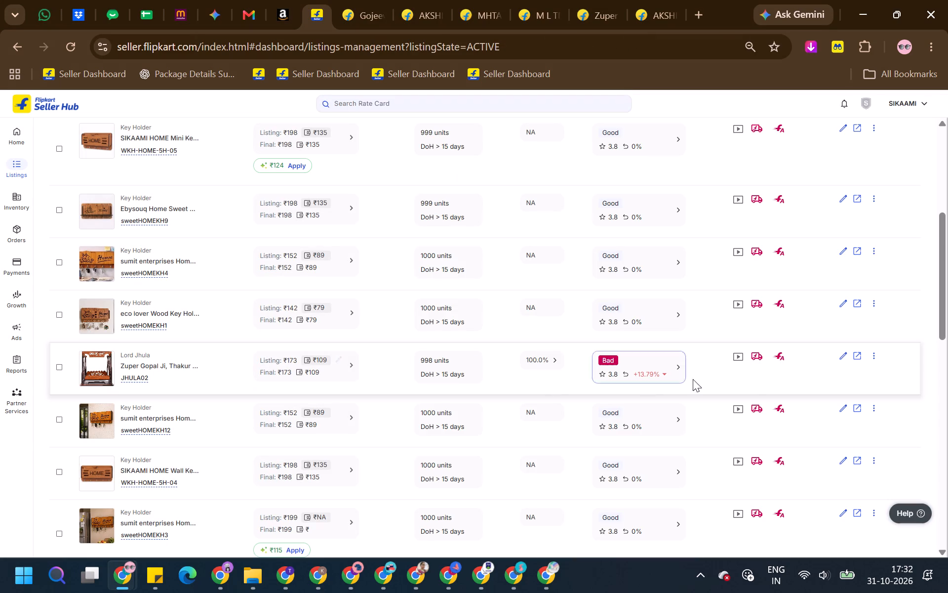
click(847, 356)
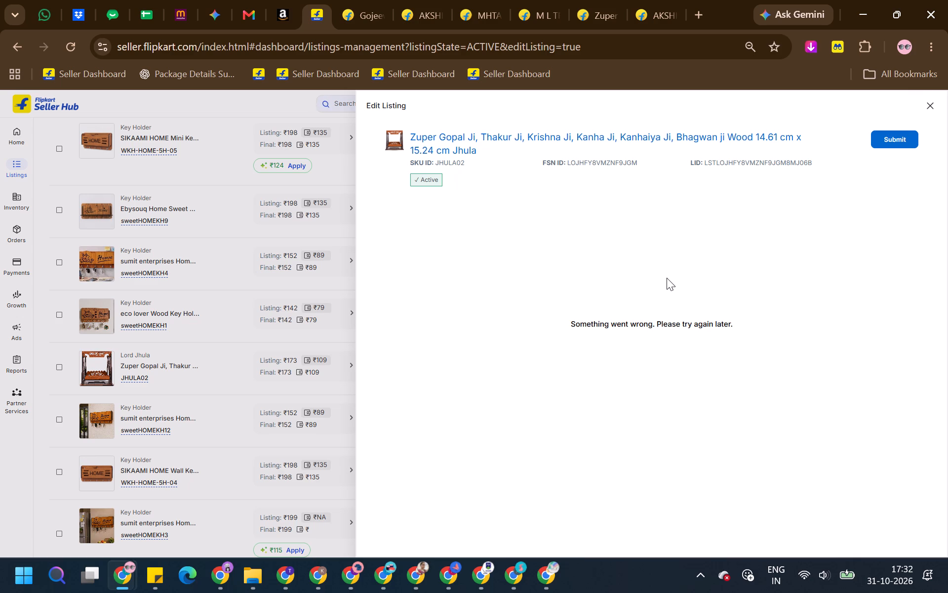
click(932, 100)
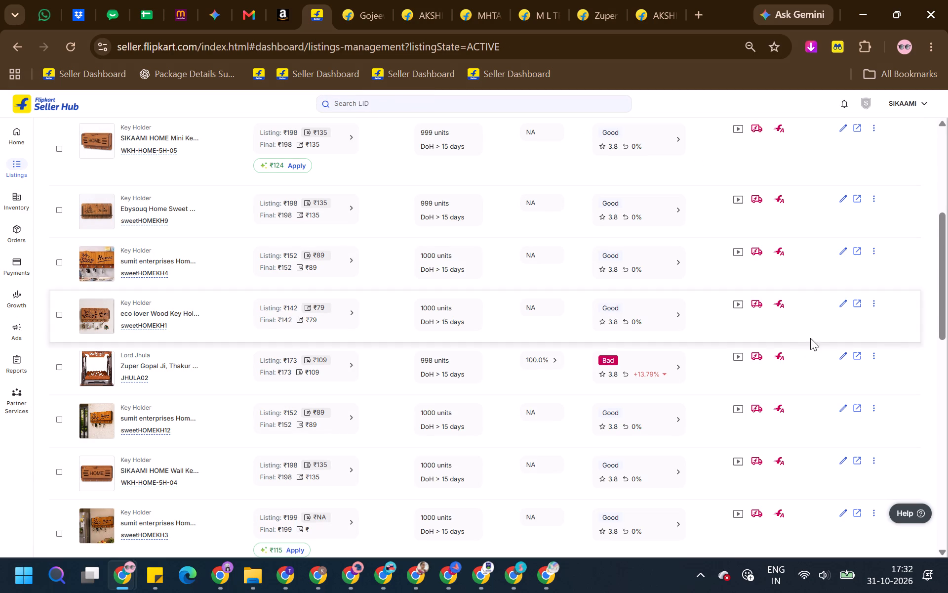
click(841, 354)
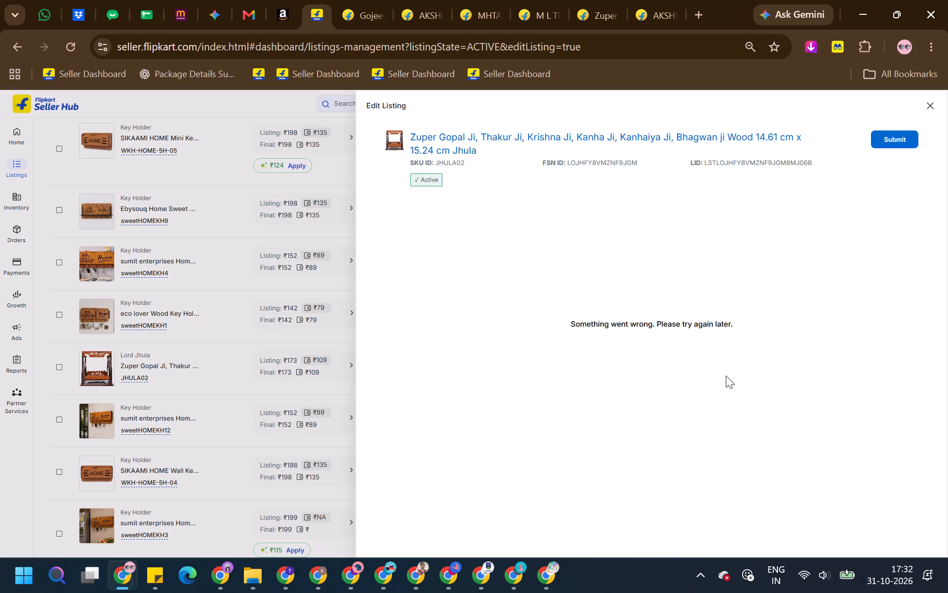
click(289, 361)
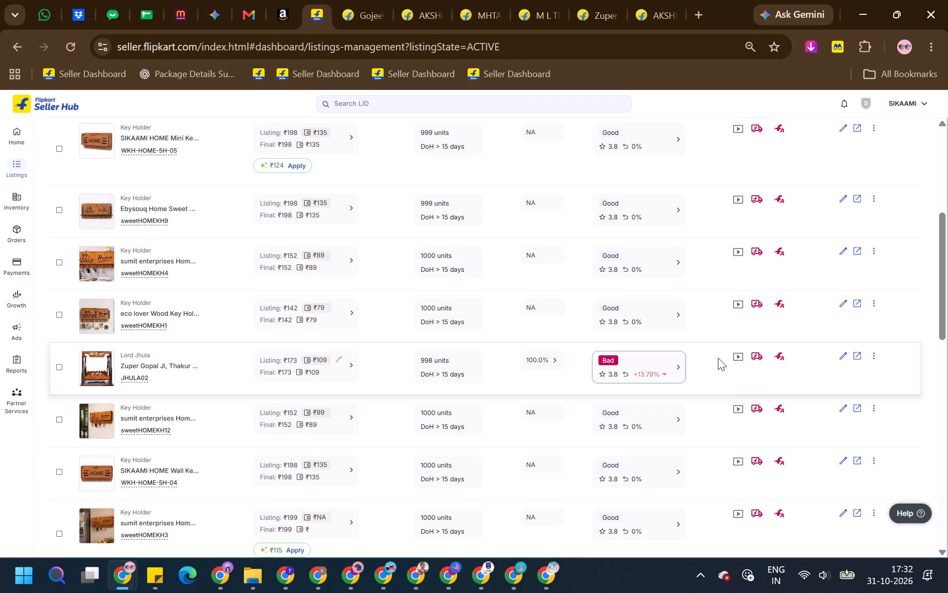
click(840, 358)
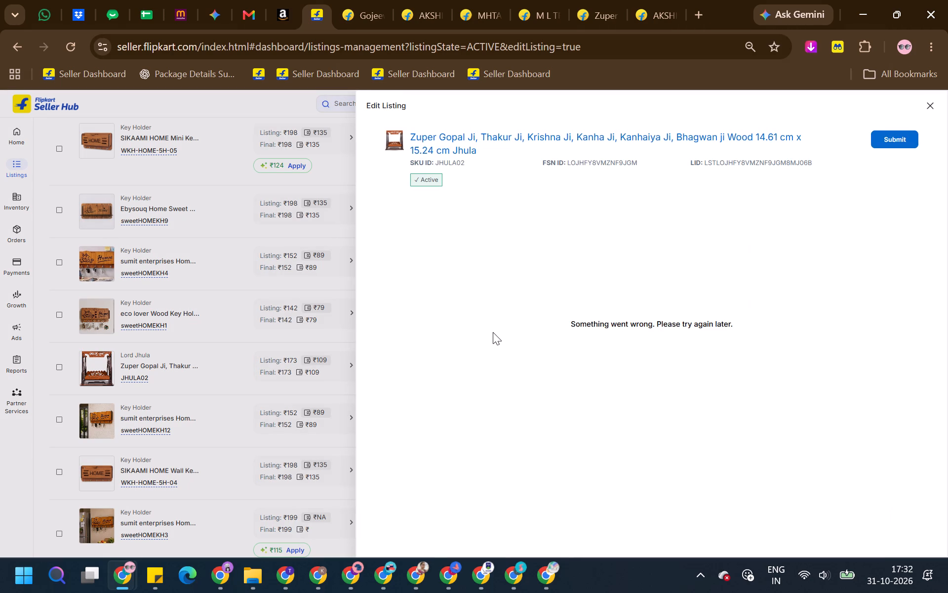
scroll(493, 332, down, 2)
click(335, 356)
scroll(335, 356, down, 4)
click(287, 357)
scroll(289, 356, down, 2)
Go to Add New Listings in the window where the nygla listing was submitted.
key(alt+Tab)
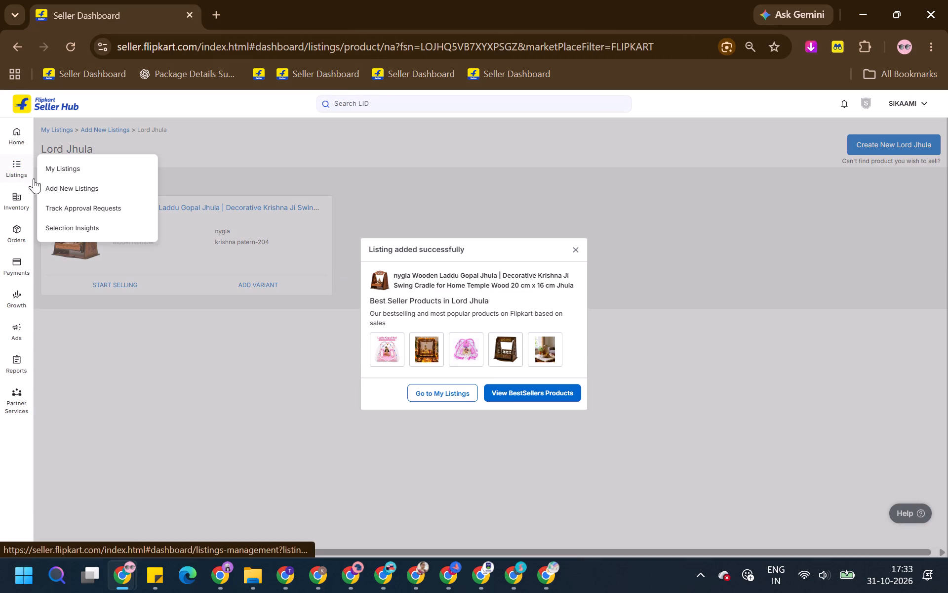
click(55, 187)
Return to the research window and close the Gojeeva jhula product page.
key(alt+Tab)
click(354, 1)
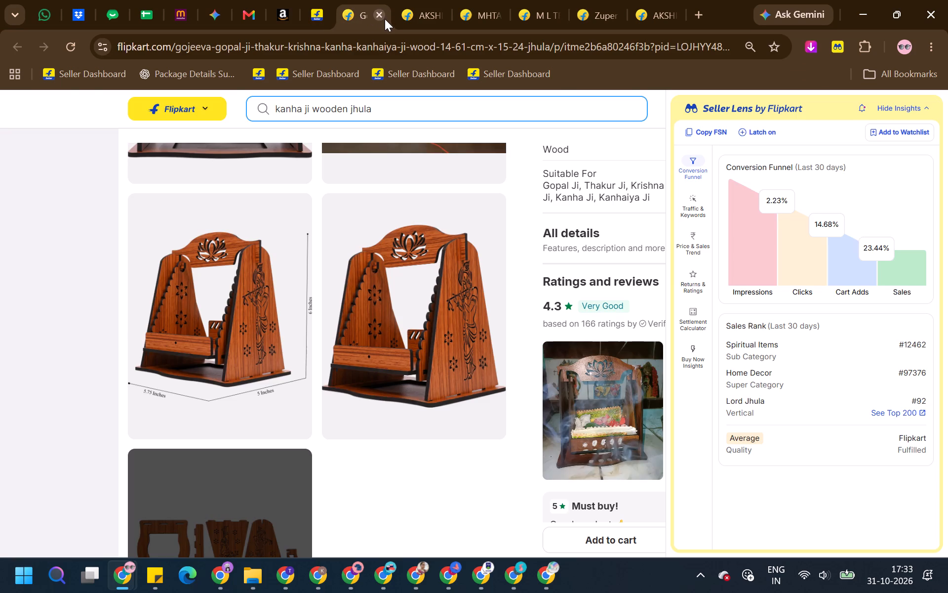
click(381, 17)
Check the AKSHI carved jhula page, then reopen the JHULA02 listing for editing and go to its package length.
scroll(434, 242, up, 5)
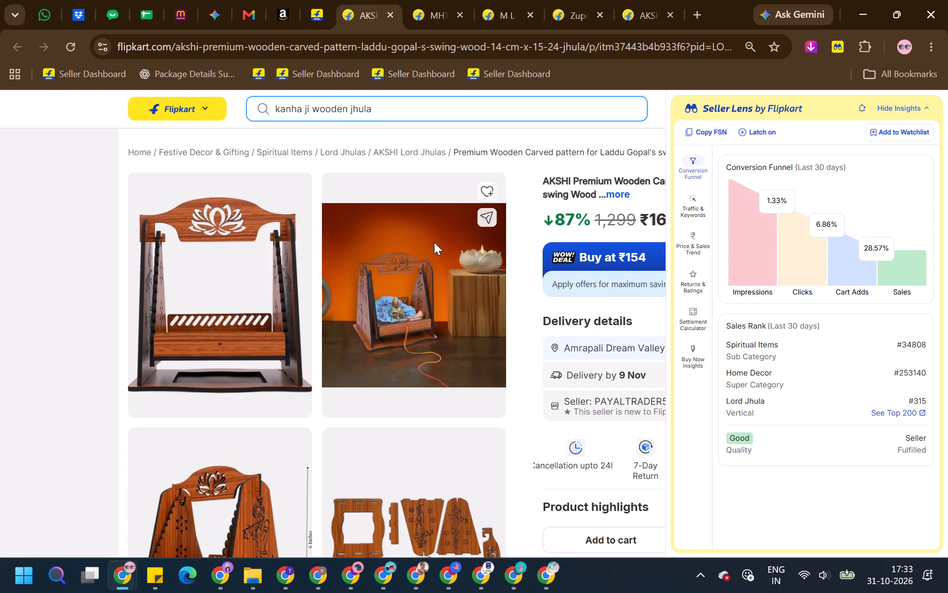
scroll(434, 242, down, 6)
scroll(434, 242, up, 8)
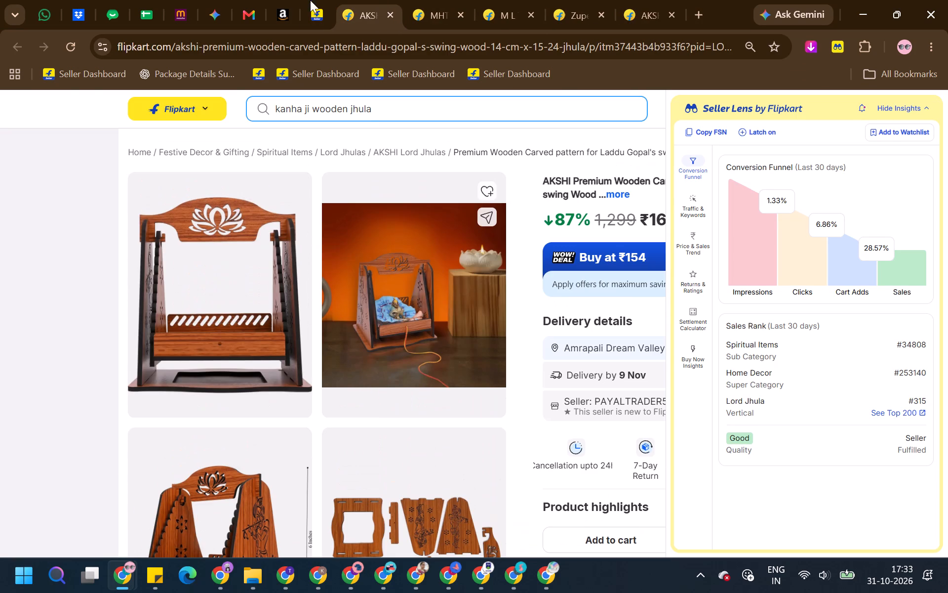
click(324, 0)
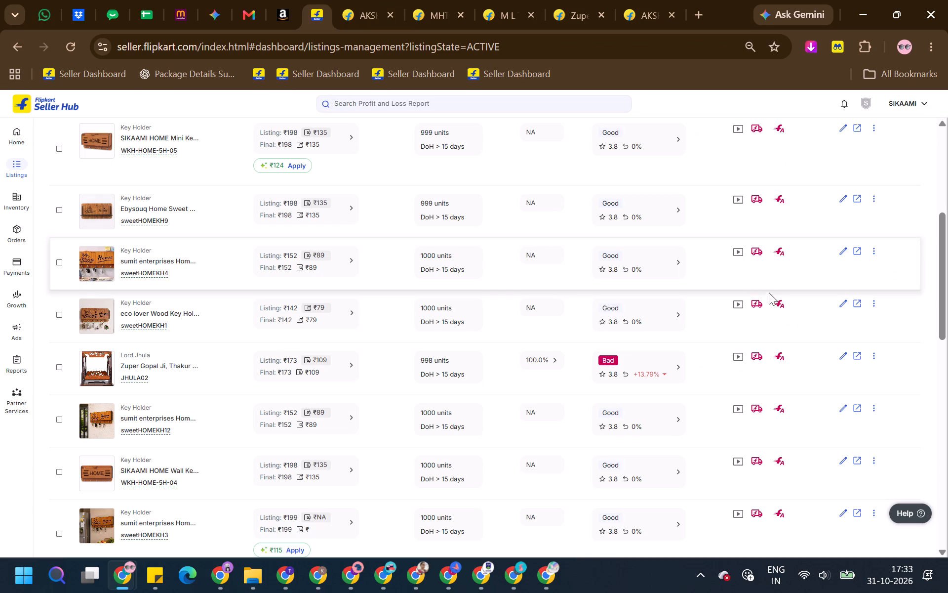
click(841, 360)
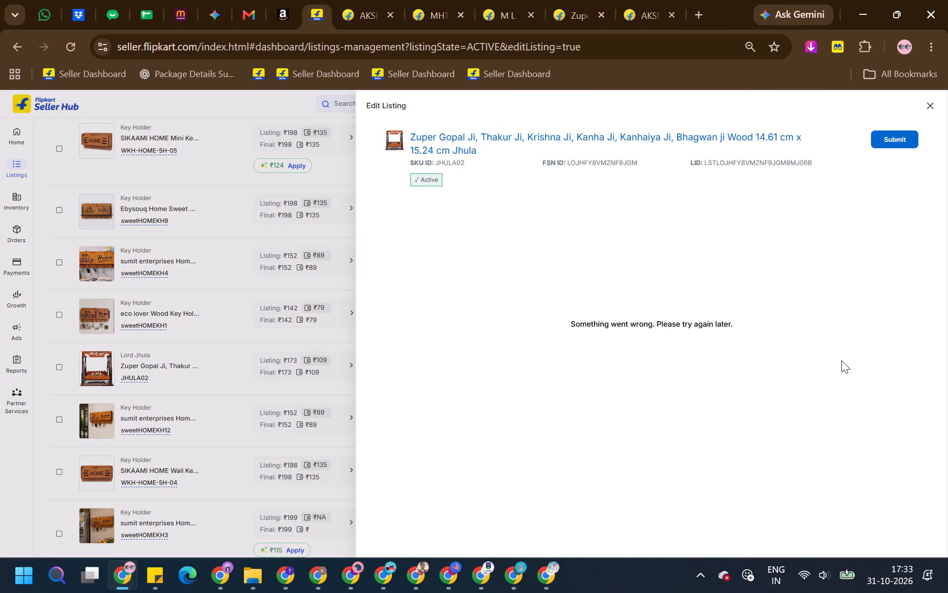
click(933, 104)
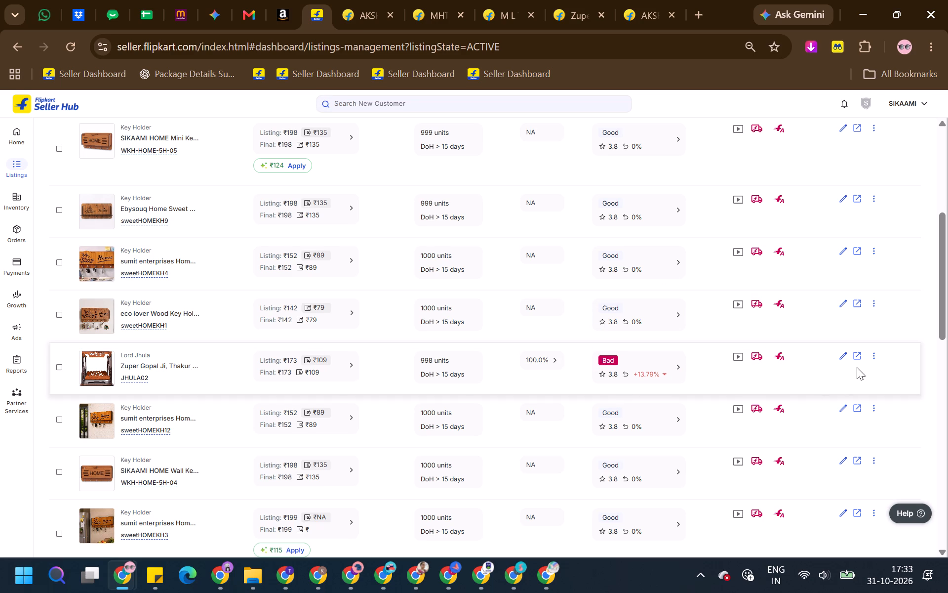
click(844, 358)
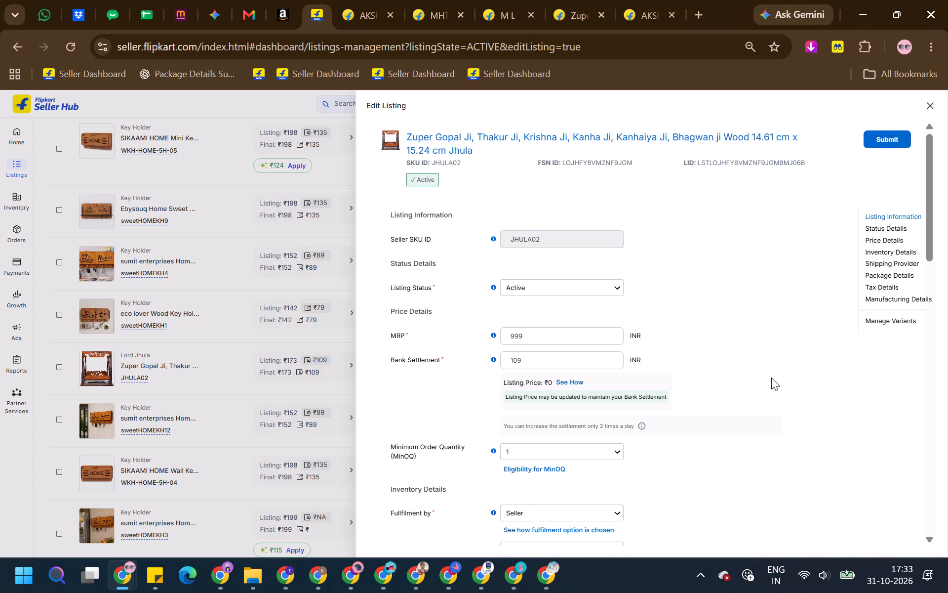
scroll(487, 391, down, 3)
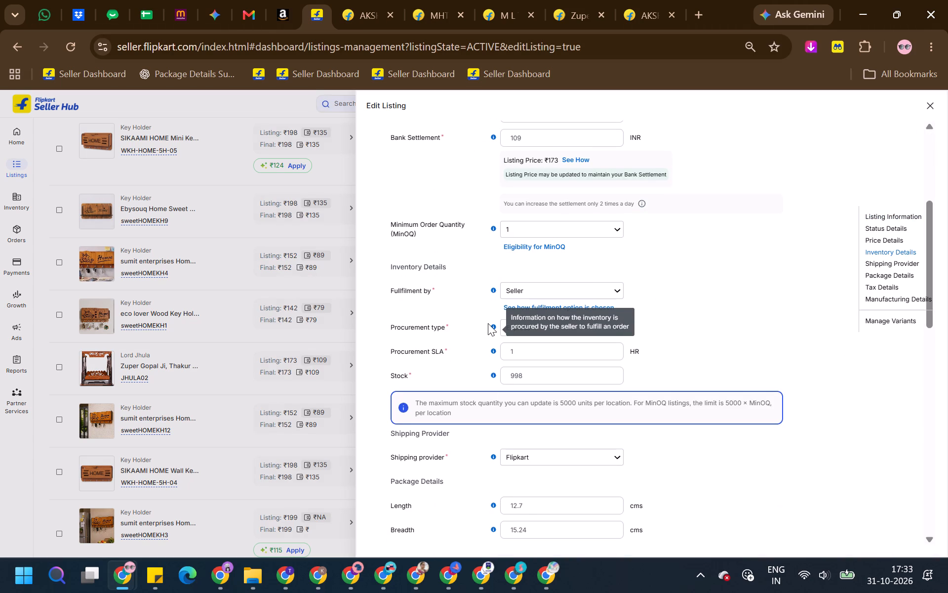
scroll(488, 323, down, 2)
triple_click(543, 355)
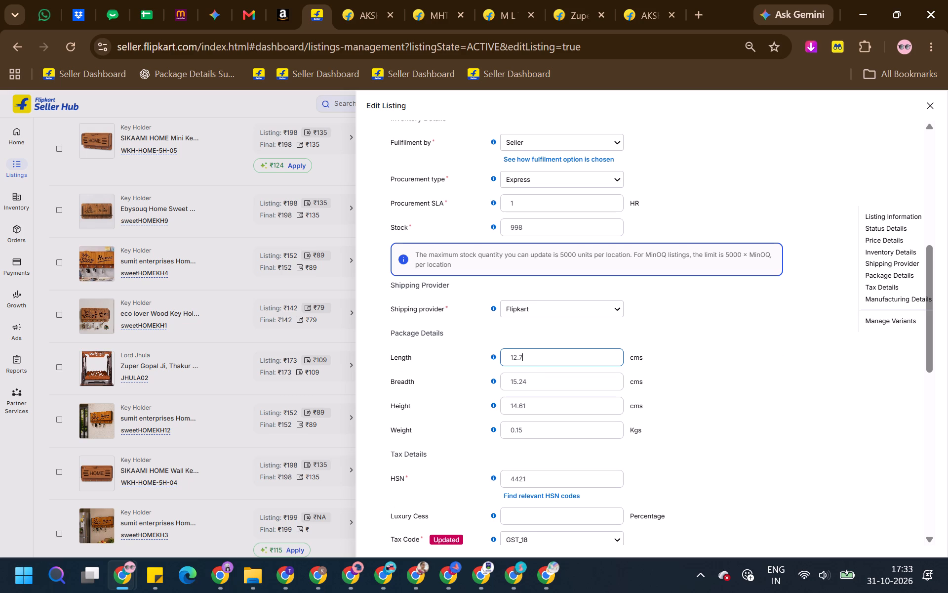
Copy the FSN of the AKSHI Premium Wooden Carved jhula, find that product in Add New Listings and start selling it.
key(alt+Tab)
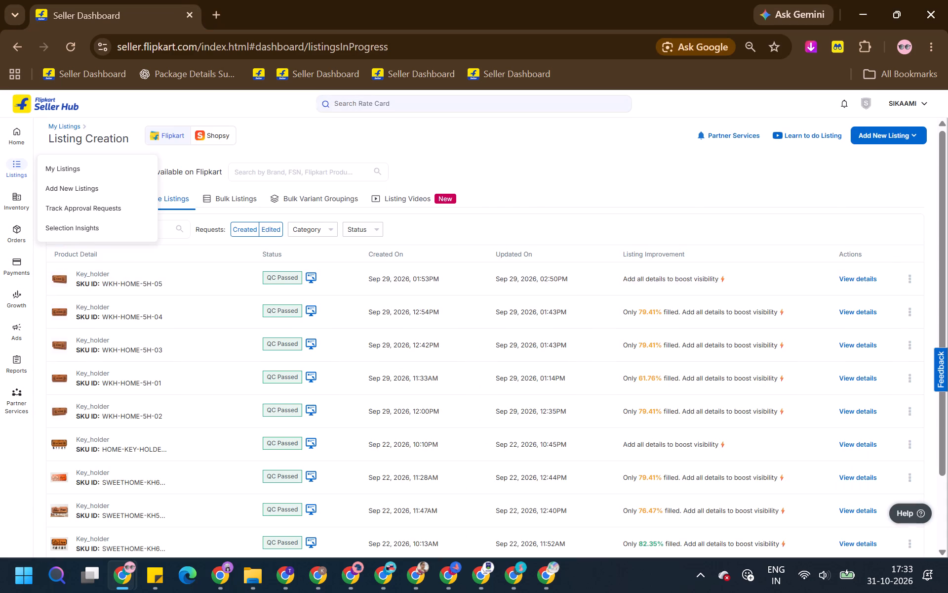
key(alt+Tab)
click(363, 13)
click(706, 133)
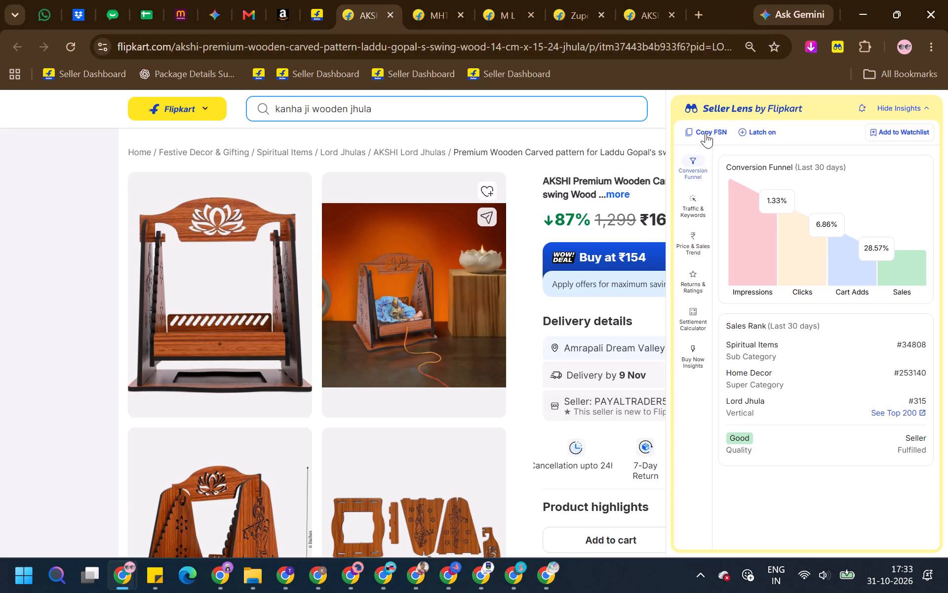
key(alt+Tab)
click(288, 169)
key(ctrl+v)
key(Return)
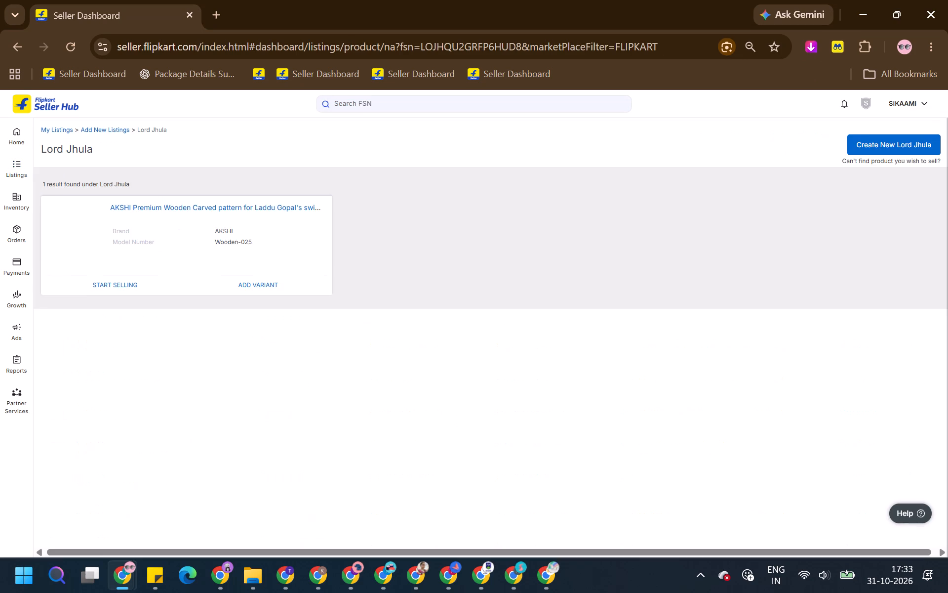
click(139, 282)
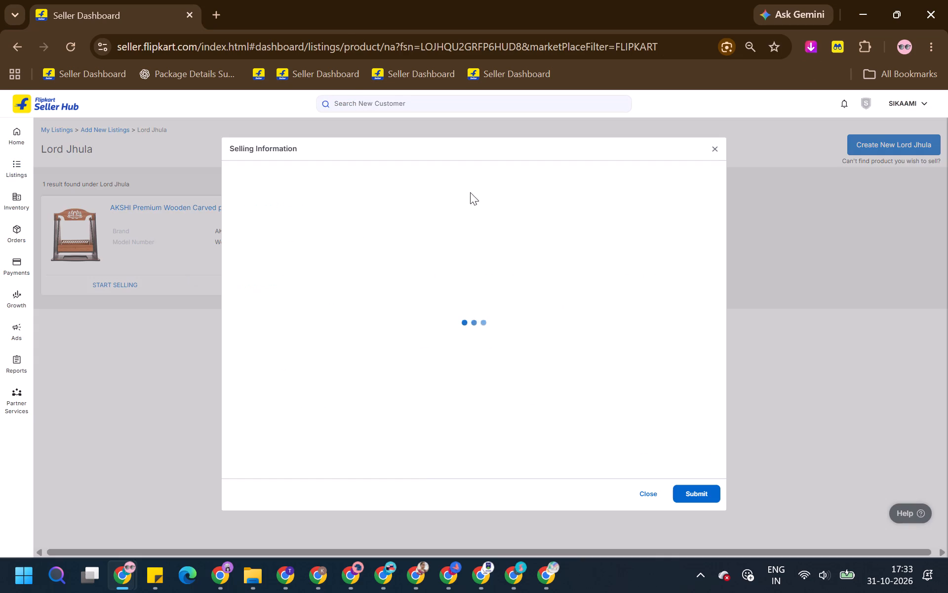
Enter Jhula3 as the seller SKU ID and set the listing status to Active.
click(472, 200)
text(jhu)
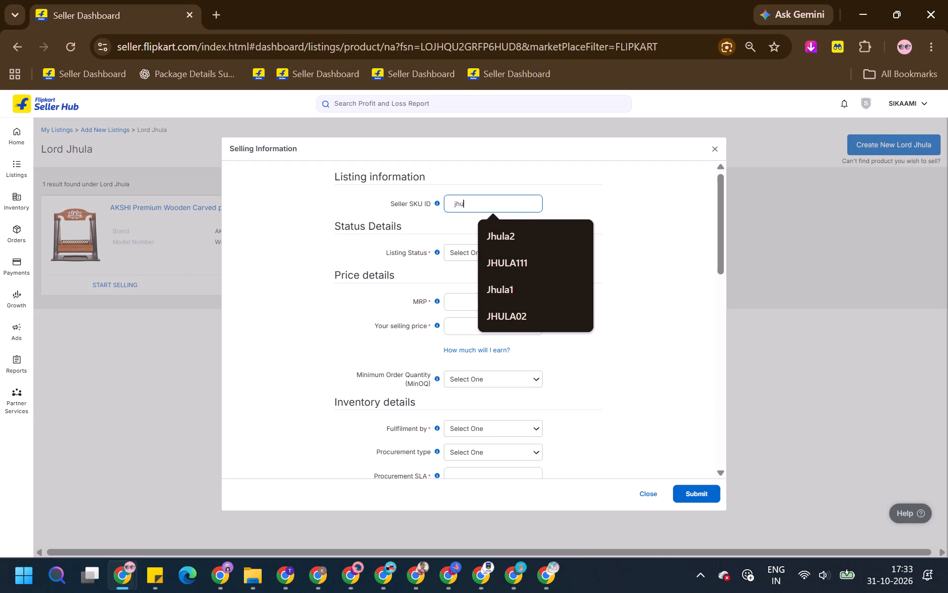
key(Down)
key(Return)
key(BackSpace)
key(2)
key(BackSpace)
key(3)
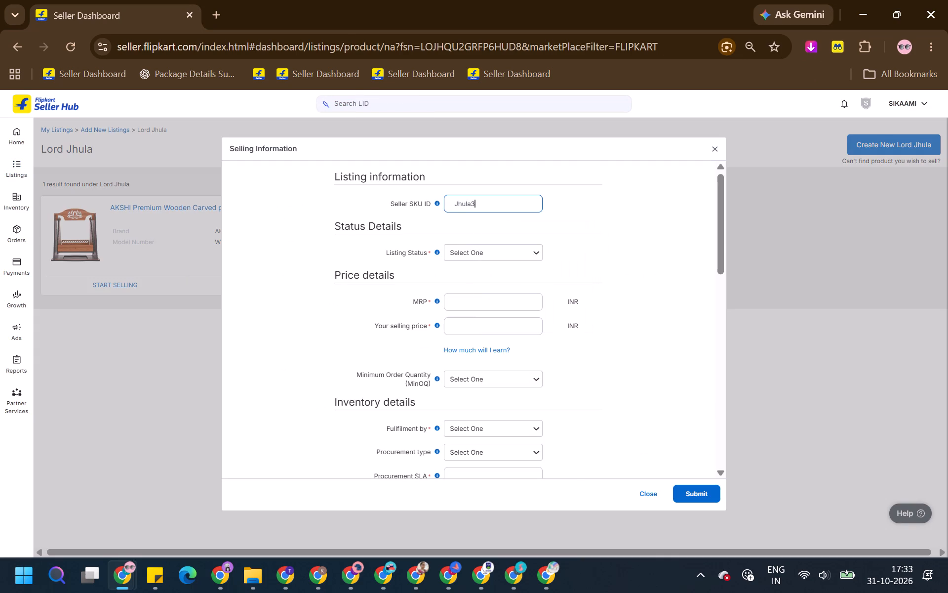
key(Tab)
key(Down)
key(Tab)
Set the MRP to 1299 INR, matching the AKSHI product page, and the selling price to 239 INR.
key(alt+Tab)
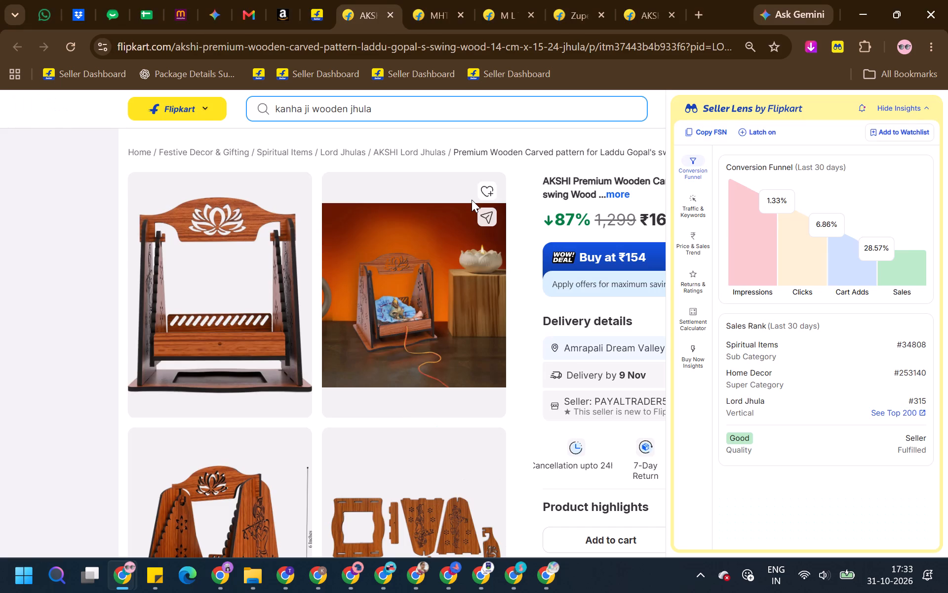
key(alt+Tab)
text(1299)
key(Tab)
key(alt+Tab)
key(alt+Tab)
key(alt+Tab)
key(alt+Tab)
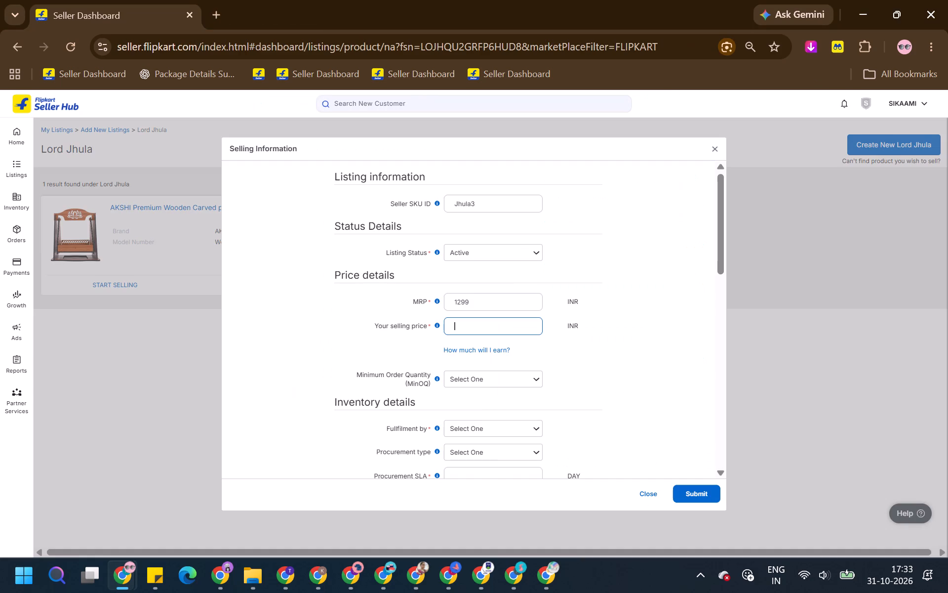
text(239)
Set fulfilment by Seller, procurement type Instock, procurement SLA 1 day, stock 1 and shipping provider Flipkart.
key(Tab)
key(Tab)
key(Down)
key(Tab)
key(Down)
key(Tab)
key(1)
key(Tab)
key(1)
key(Tab)
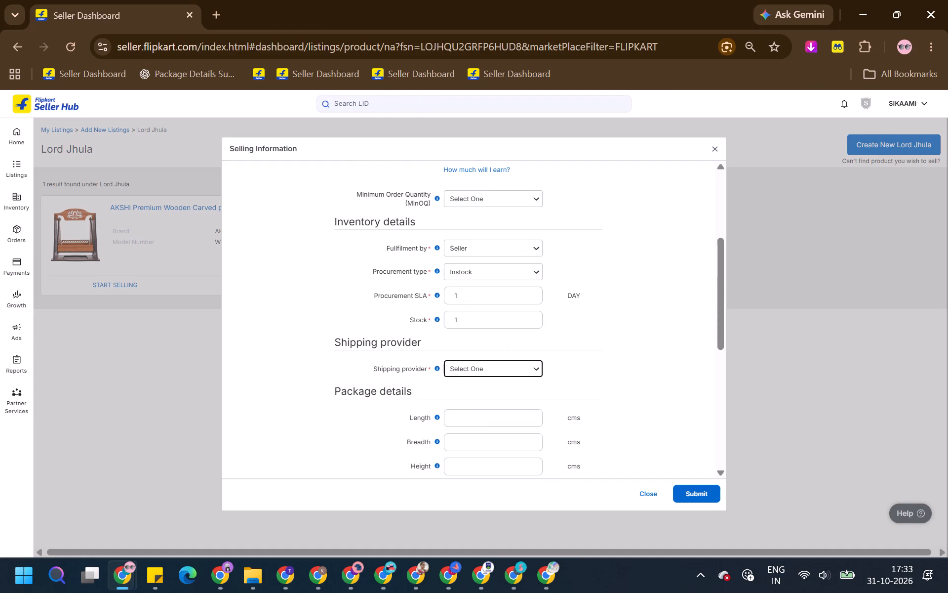
key(Down)
key(Tab)
Copy the package length 12.7 cm and breadth 15.24 cm from the JHULA02 listing into the Jhula3 form.
key(alt+Tab)
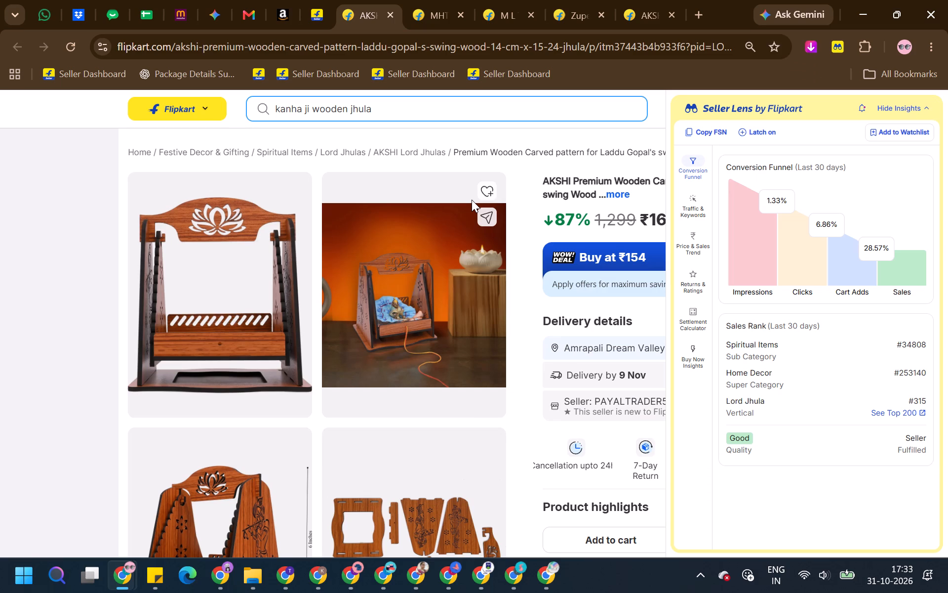
key(alt+Tab)
key(alt+Tab)
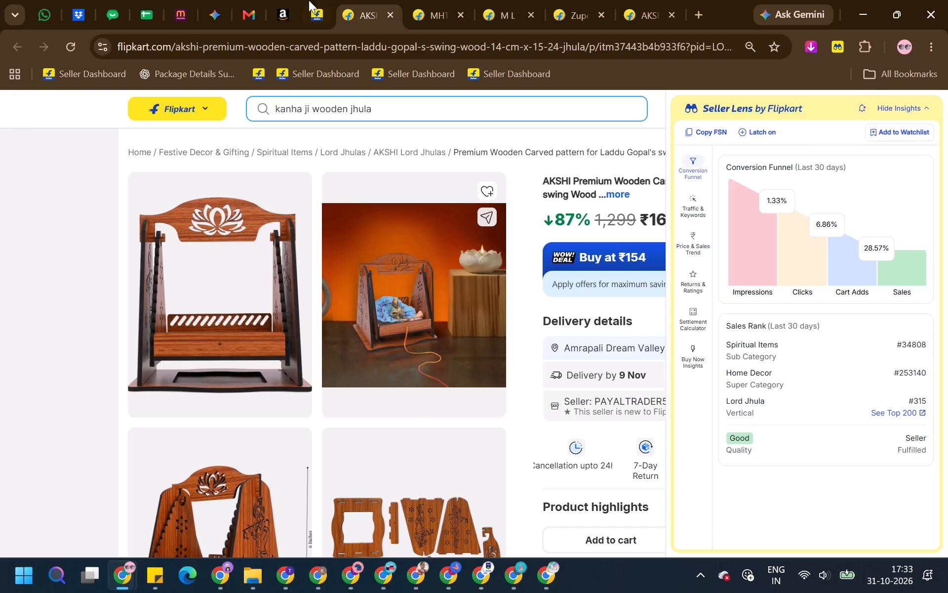
click(309, 10)
key(ctrl+c)
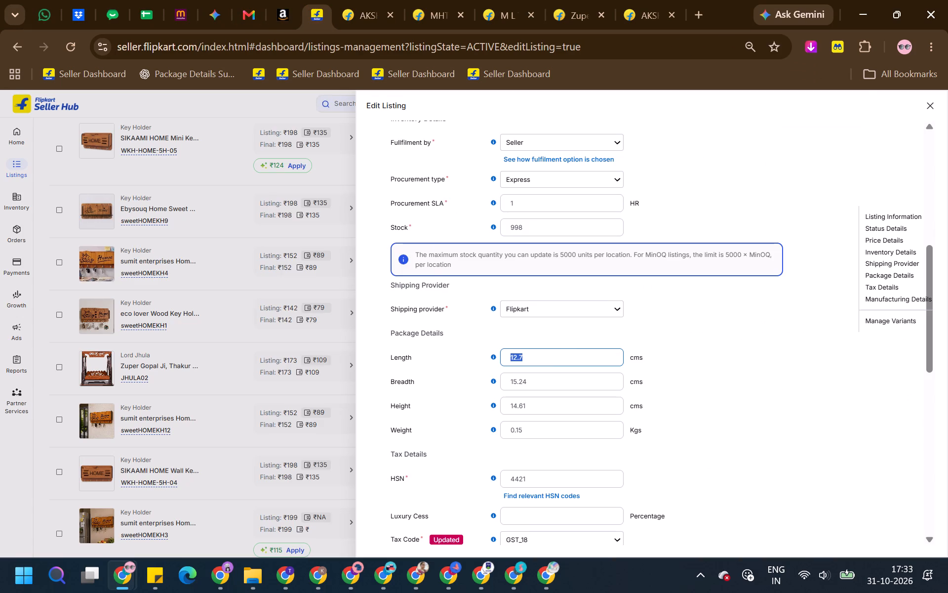
key(alt+Tab)
key(ctrl+v)
key(Tab)
key(alt+Tab)
key(ctrl+c)
key(Tab)
key(ctrl+c)
key(alt+Tab)
key(ctrl+v)
key(Tab)
Copy the package height 14.61 cm and weight 0.15 kg from the JHULA02 listing into the Jhula3 form.
key(alt+Tab)
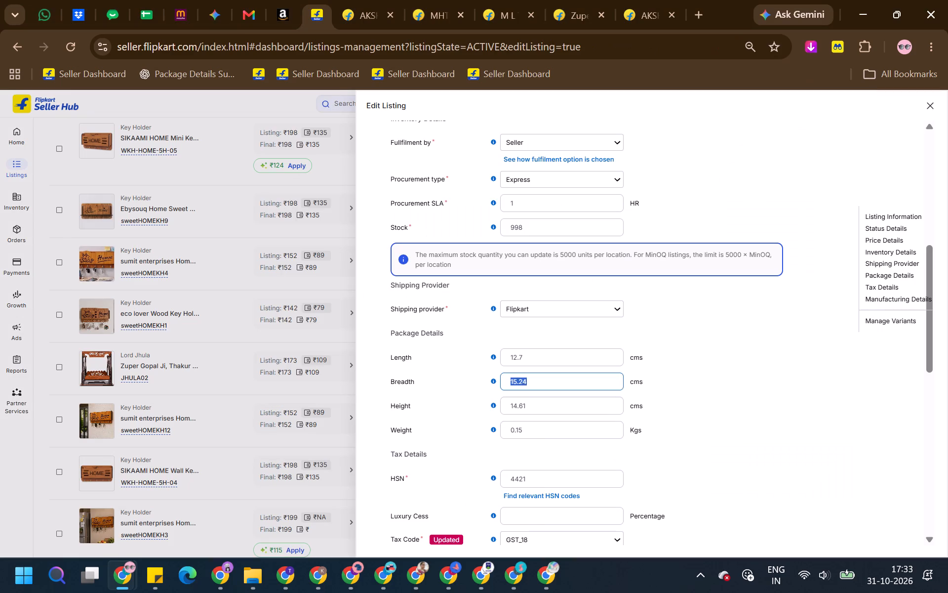
key(Tab)
key(ctrl+c)
key(alt+Tab)
key(ctrl+v)
key(Tab)
key(alt+Tab)
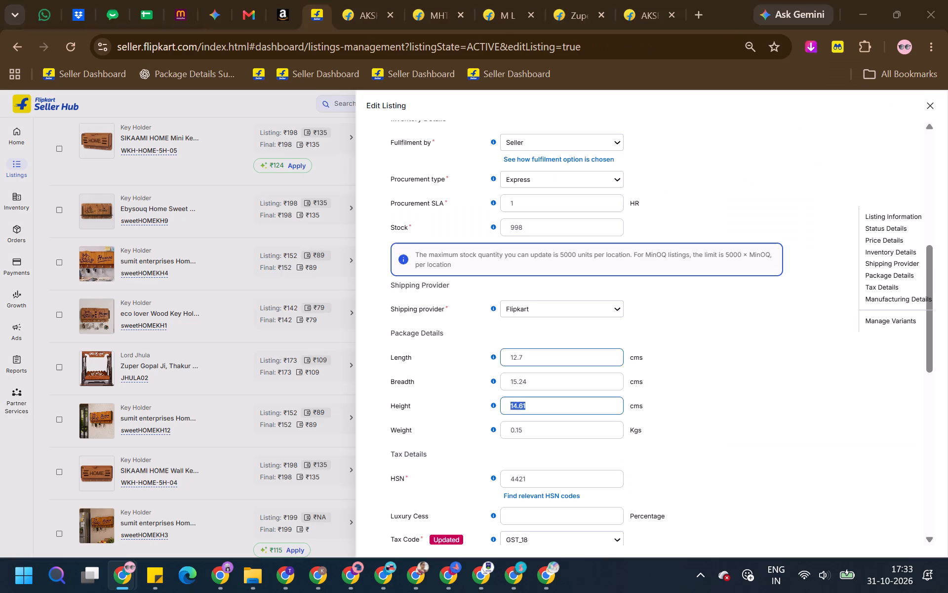
key(Tab)
key(ctrl+c)
key(alt+Tab)
key(ctrl+v)
key(Tab)
Copy HSN 4421 from the JHULA02 listing into the tax details and set the tax code to GST_18.
key(alt+Tab)
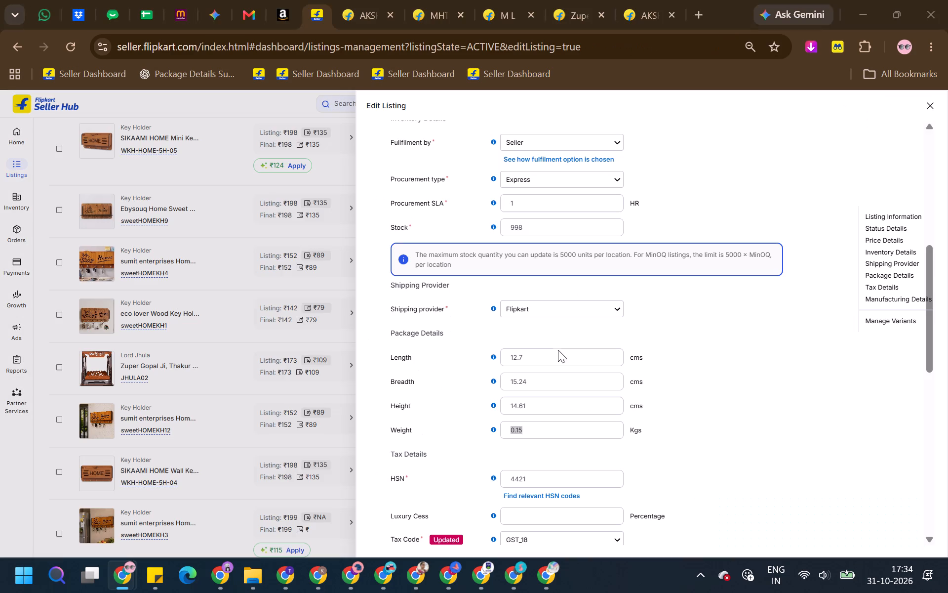
key(Tab)
key(ctrl+c)
key(alt+Tab)
key(alt+grave)
key(ctrl+v)
key(Tab)
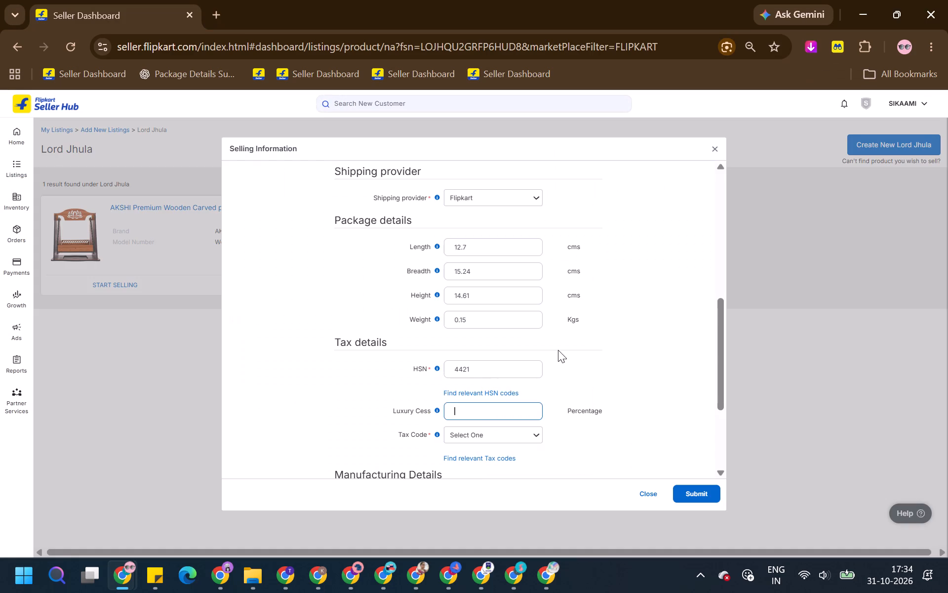
key(Tab)
key(Down)
key(Down)
key(Down)
key(Tab)
Set the country of origin to India and copy KT Enterprises from JHULA02 into the manufacturer and packer details.
text(in)
key(Tab)
key(alt+Tab)
scroll(558, 350, down, 4)
key(Tab)
key(Tab)
key(Tab)
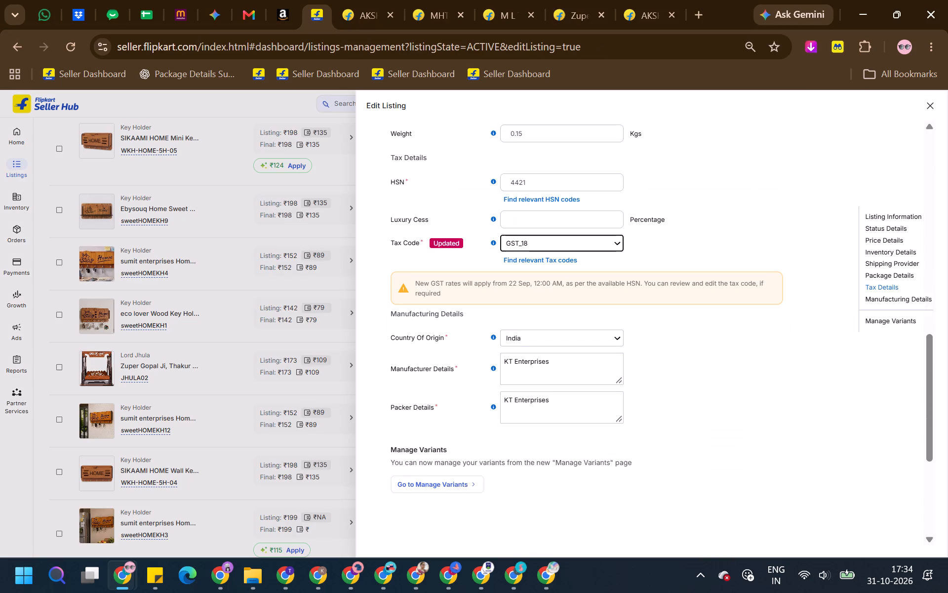
key(Tab)
key(Tab)
key(Tab)
key(ctrl+a)
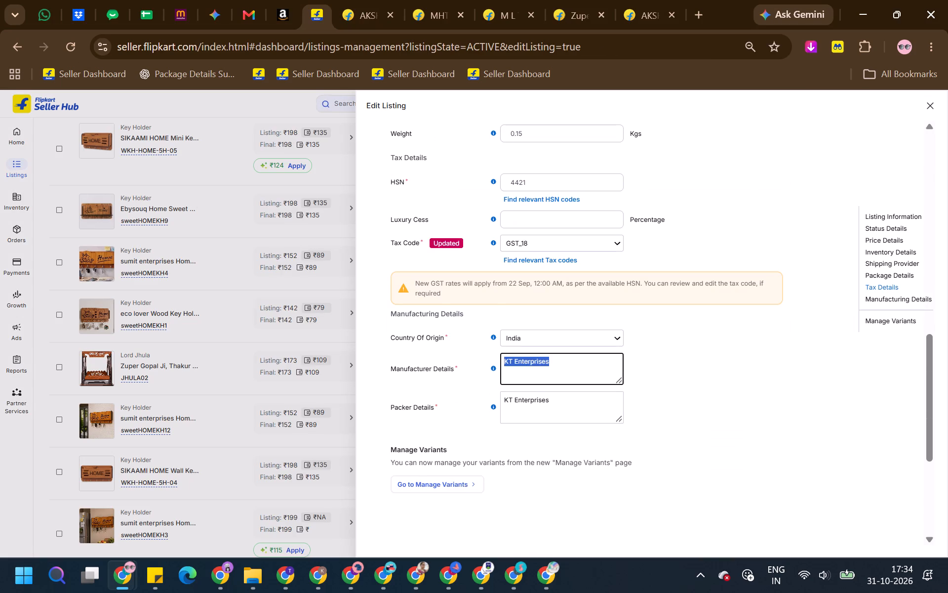
key(ctrl+c)
key(alt+Tab)
key(ctrl+v)
key(Tab)
key(ctrl+v)
key(Tab)
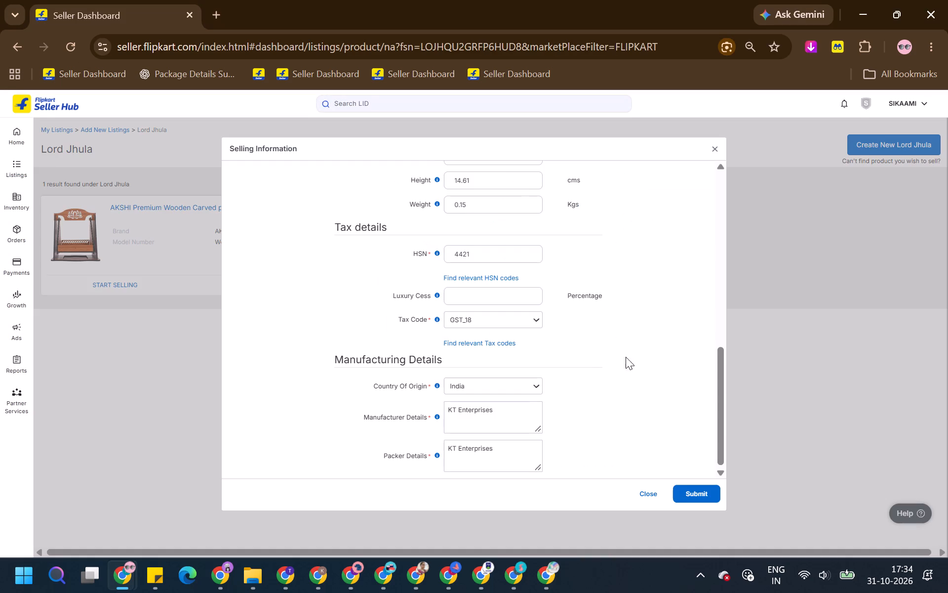
Submit the selling information for the AKSHI jhula listing.
click(690, 498)
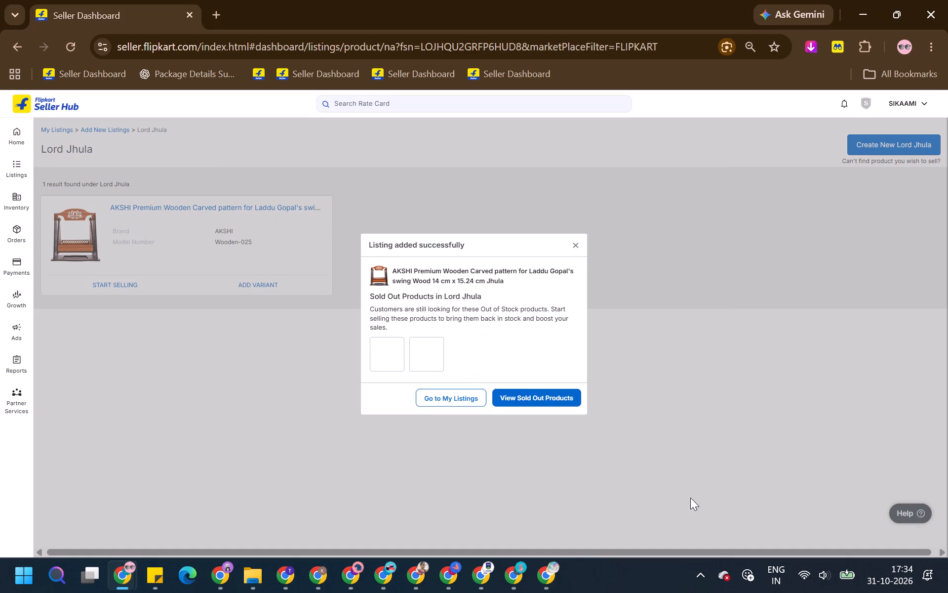
Return to the research window and close the AKSHI Premium Wooden Carved jhula product page.
key(alt+Tab)
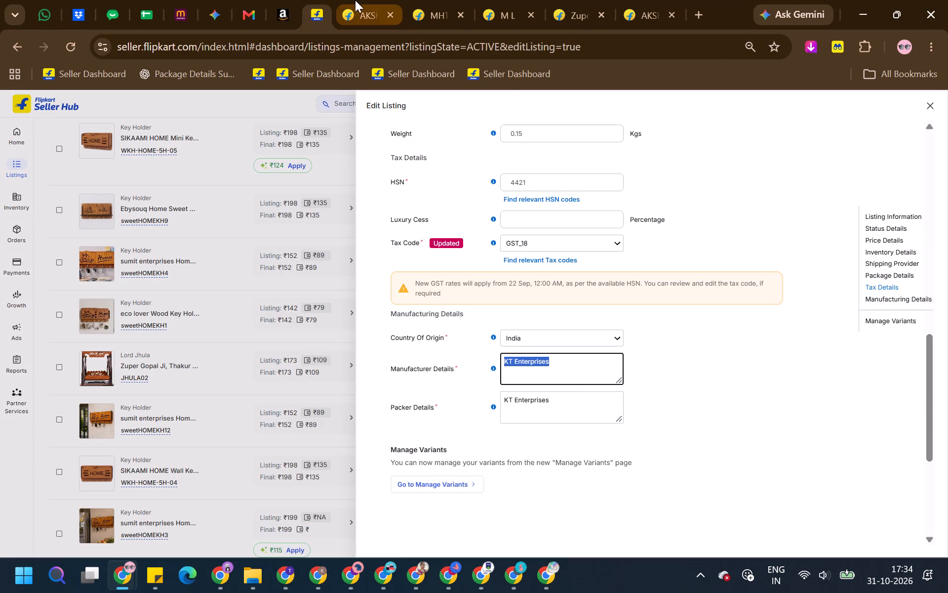
click(356, 0)
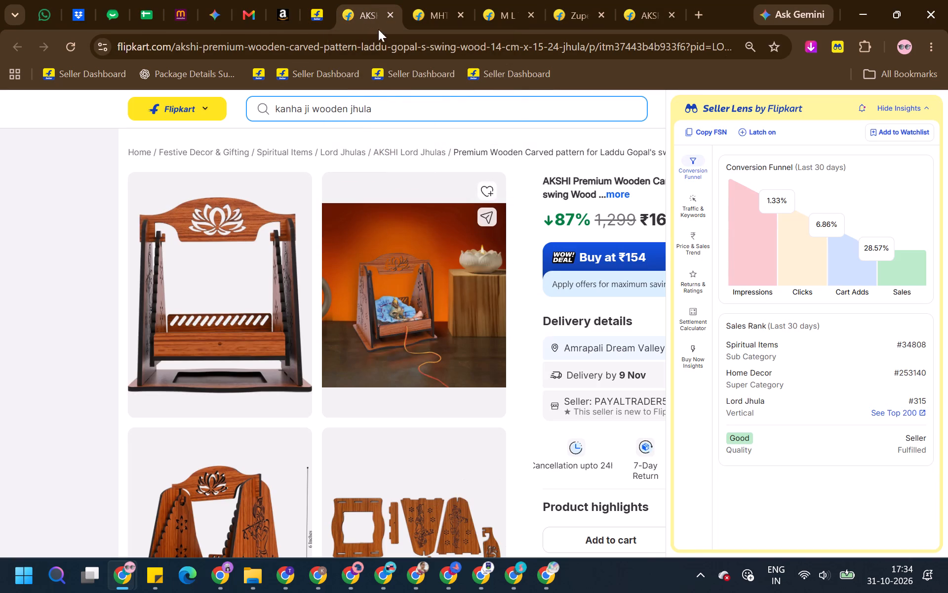
click(390, 18)
Review the MHTA home temple jhula's images, price and product highlights.
scroll(554, 239, down, 4)
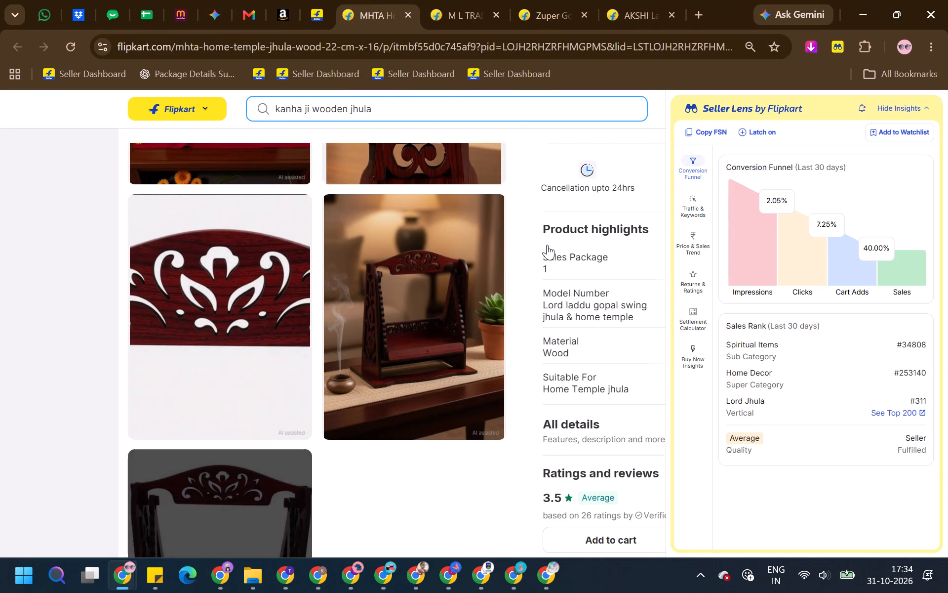
scroll(428, 349, up, 1)
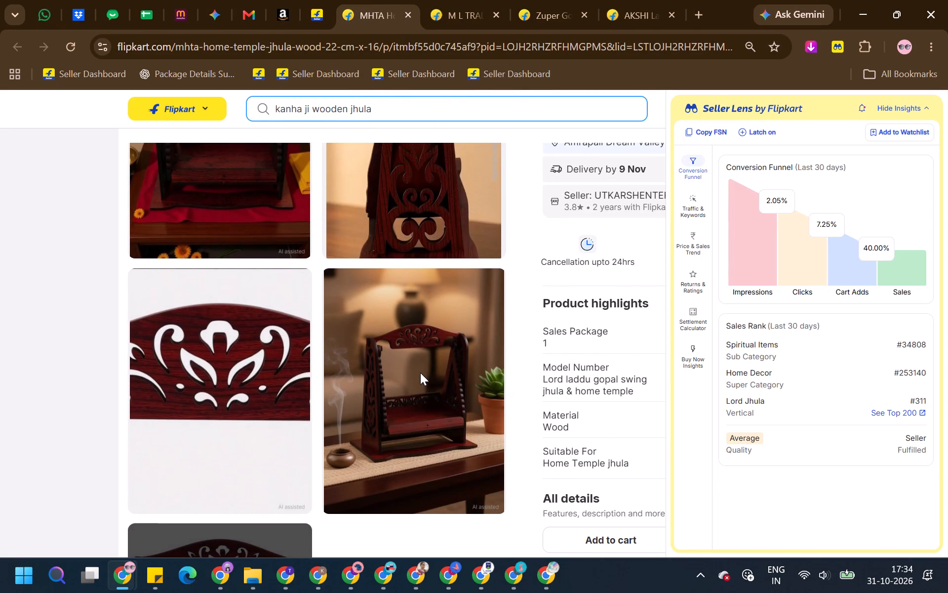
scroll(420, 373, up, 2)
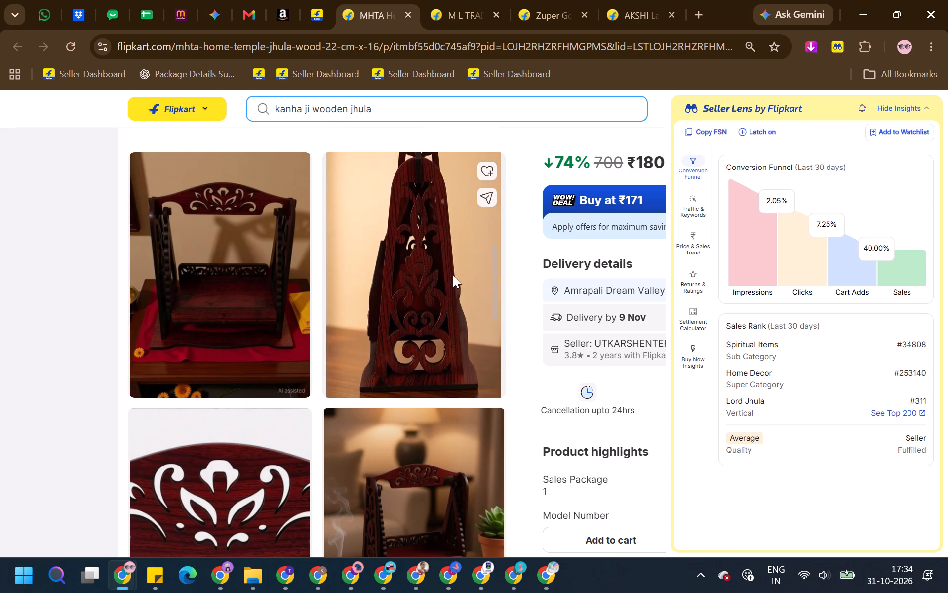
Close the MHTA jhula product page, and look over and close the M L TRADERS POOJA ROOM jhula page.
click(404, 11)
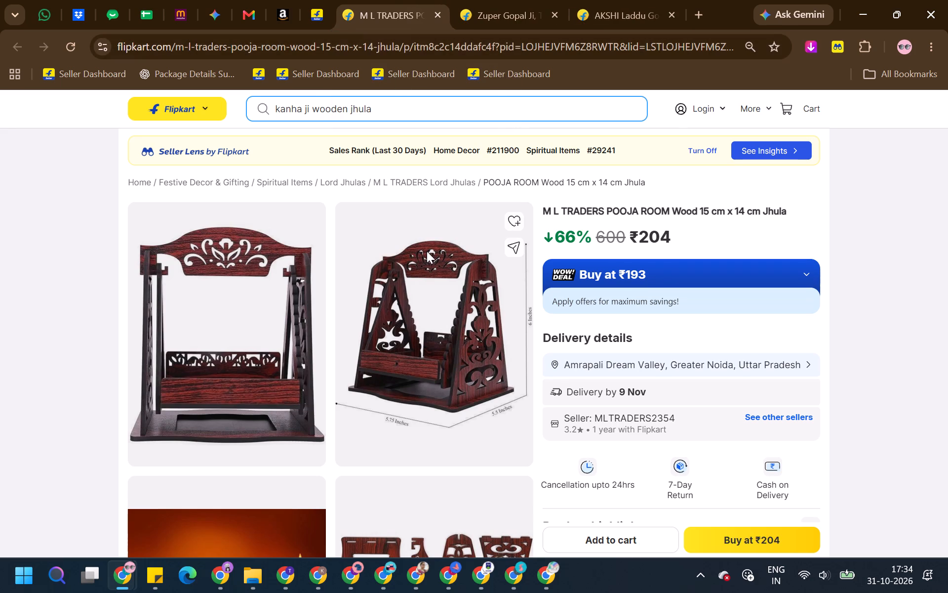
scroll(427, 251, down, 2)
scroll(357, 304, down, 9)
scroll(350, 339, up, 2)
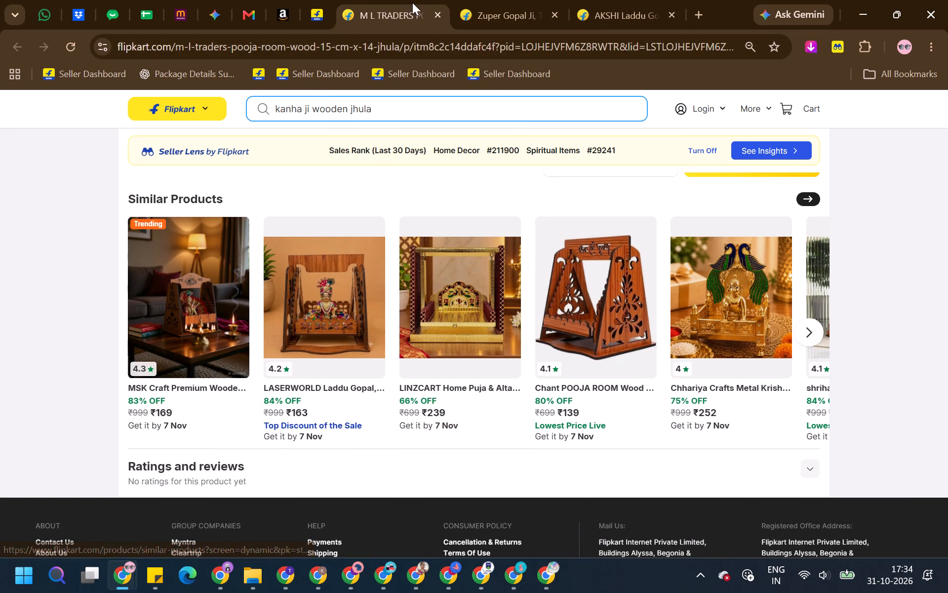
click(439, 14)
Look up the Zuper Gopal Ji jhula in Seller Hub by its copied FSN and start selling it.
scroll(417, 211, down, 2)
scroll(418, 212, up, 4)
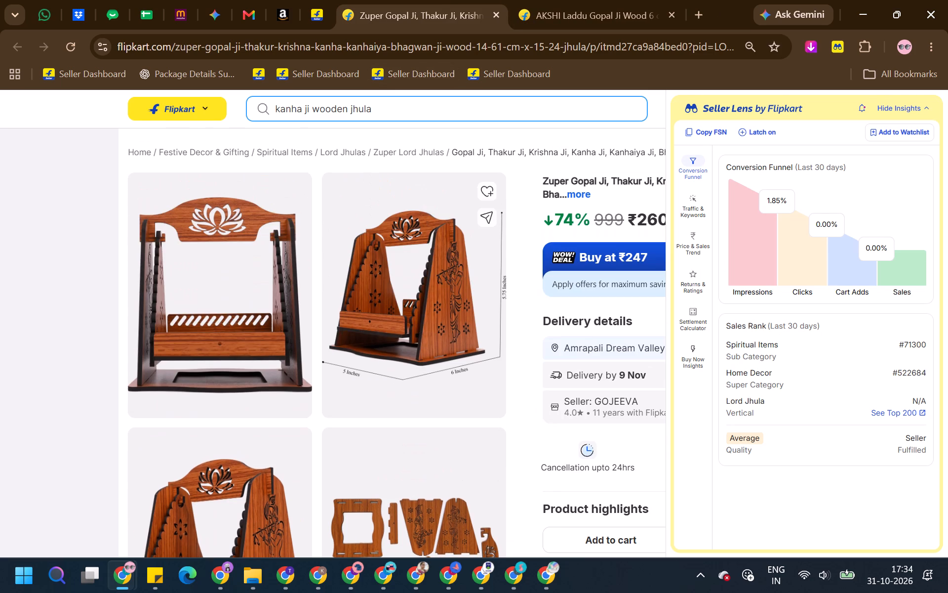
click(691, 134)
key(alt+Tab)
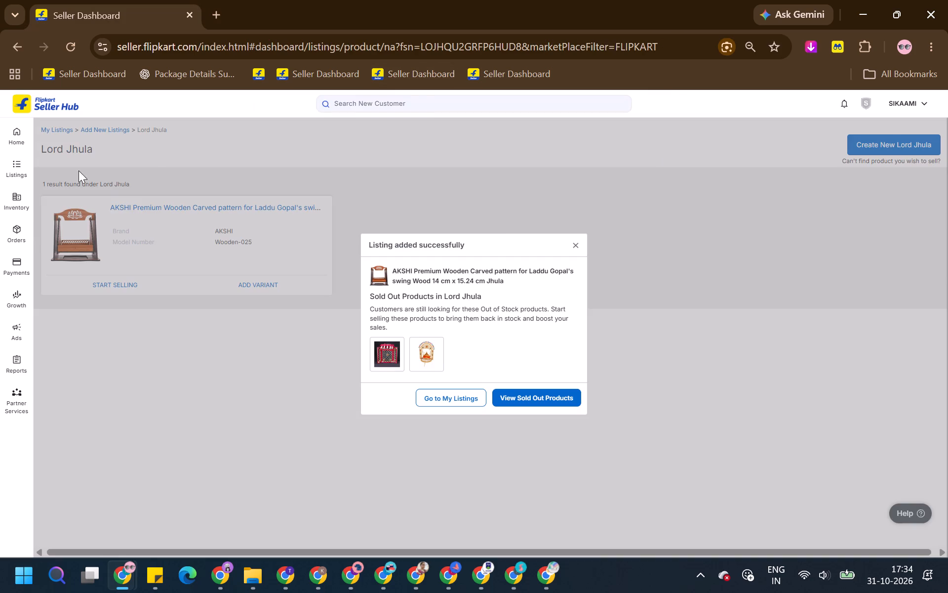
click(58, 181)
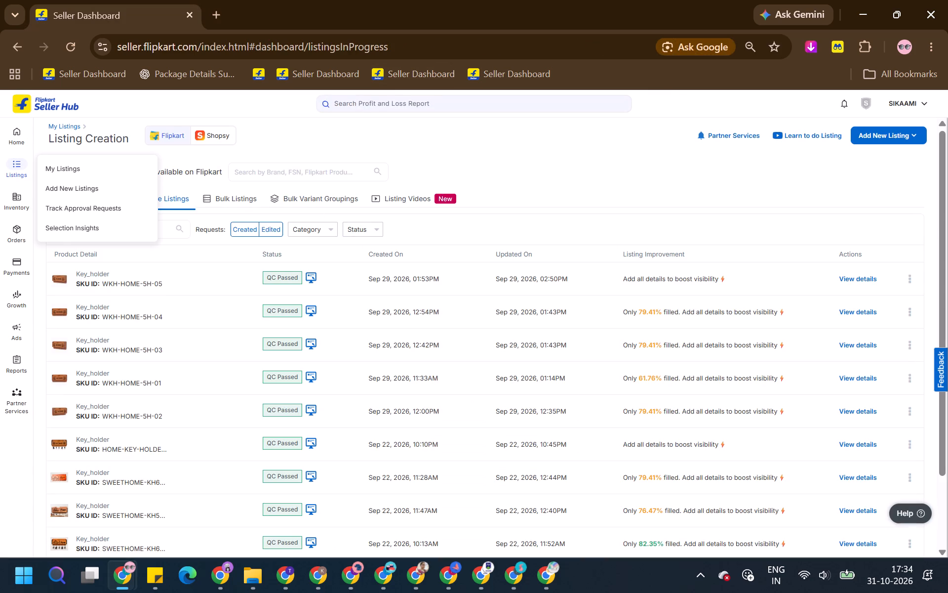
click(250, 172)
key(ctrl+v)
key(Return)
click(133, 282)
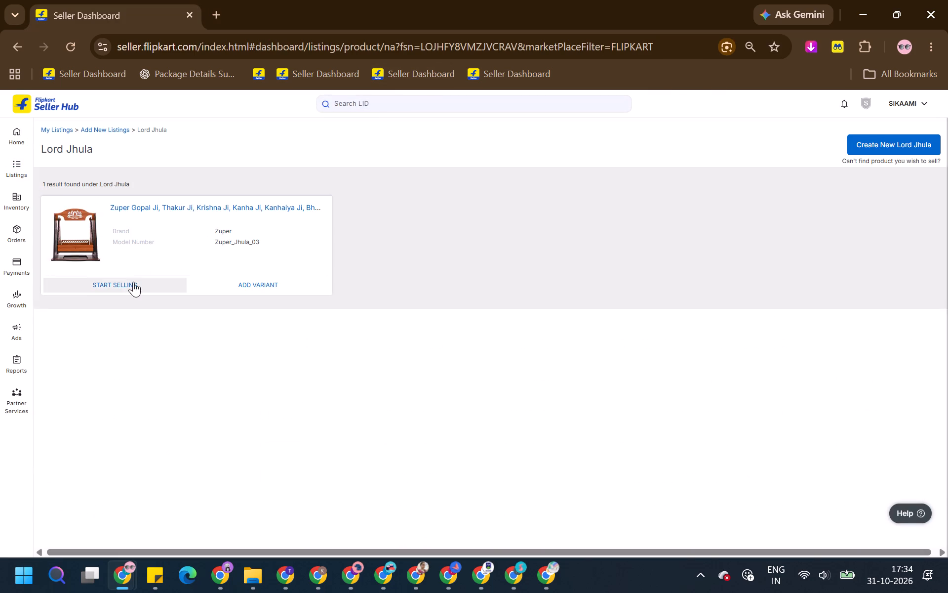
Examine the Zuper Gopal Ji jhula's product page for its images and pricing.
click(463, 202)
key(alt+Tab)
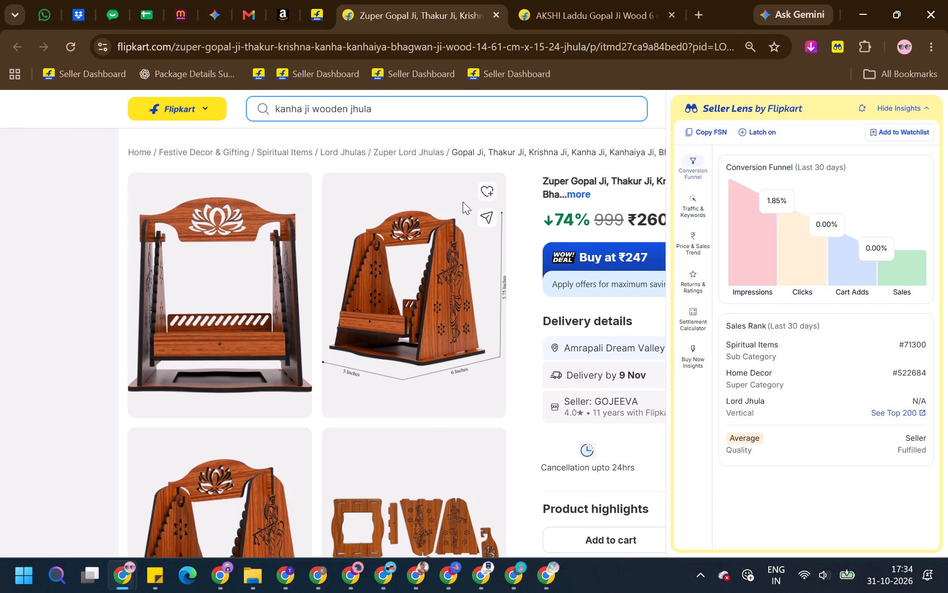
scroll(463, 202, down, 1)
scroll(479, 233, up, 5)
key(alt+Tab)
key(alt+Tab)
key(alt+Tab)
Enter an MRP of 999 INR and a selling price of 239 INR for the Zuper jhula listing.
key(Tab)
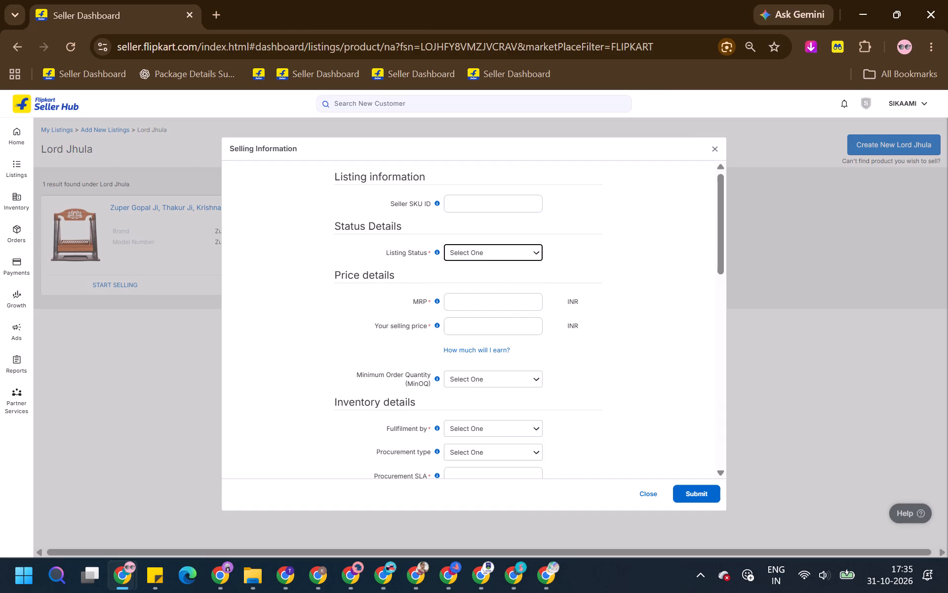
key(Tab)
text(999)
key(Tab)
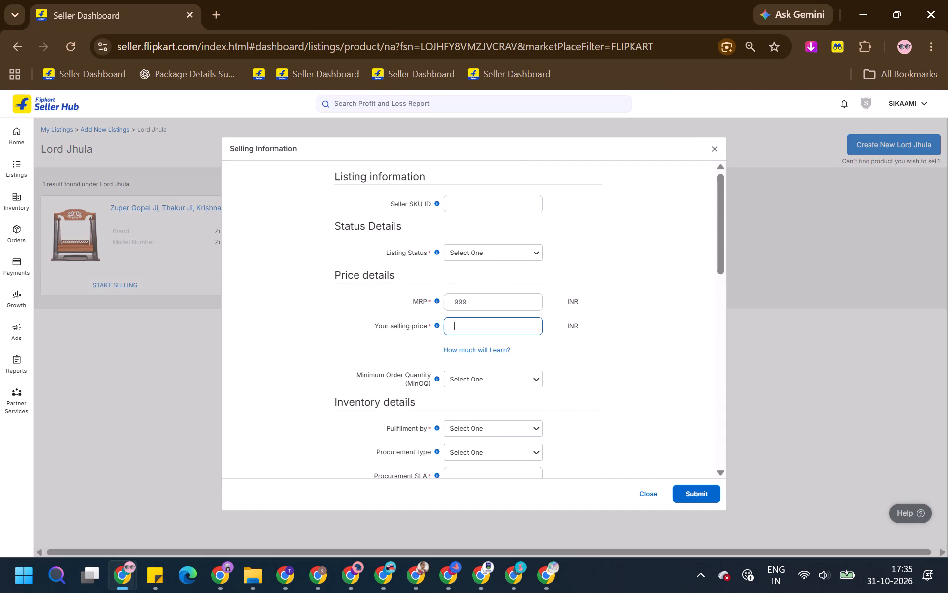
text(239)
key(Tab)
key(alt+Tab)
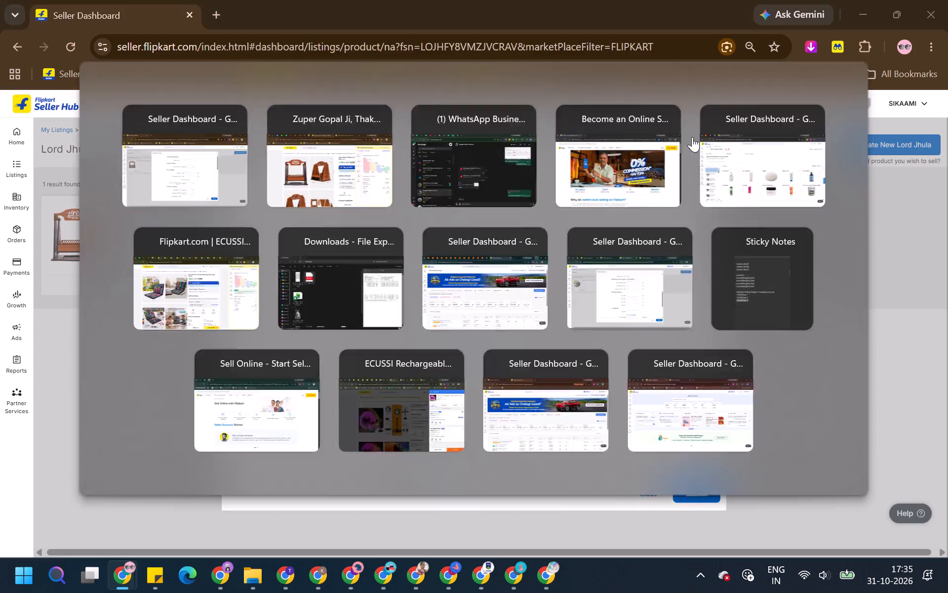
key(alt+Tab)
Set the seller SKU ID to Jhula4, the listing status to Active and the minimum order quantity to 1.
click(482, 205)
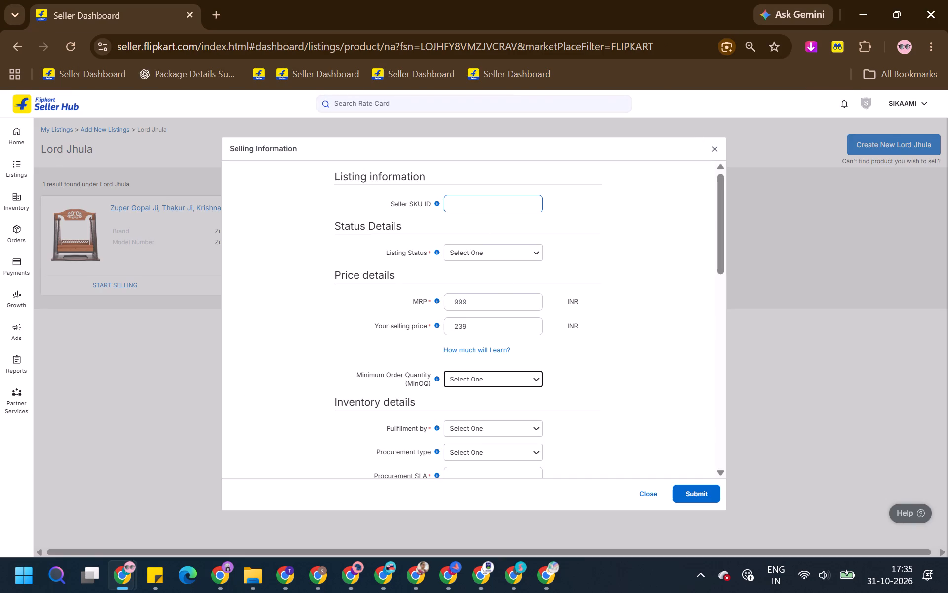
text(jhula)
key(Down)
key(Return)
key(BackSpace)
key(4)
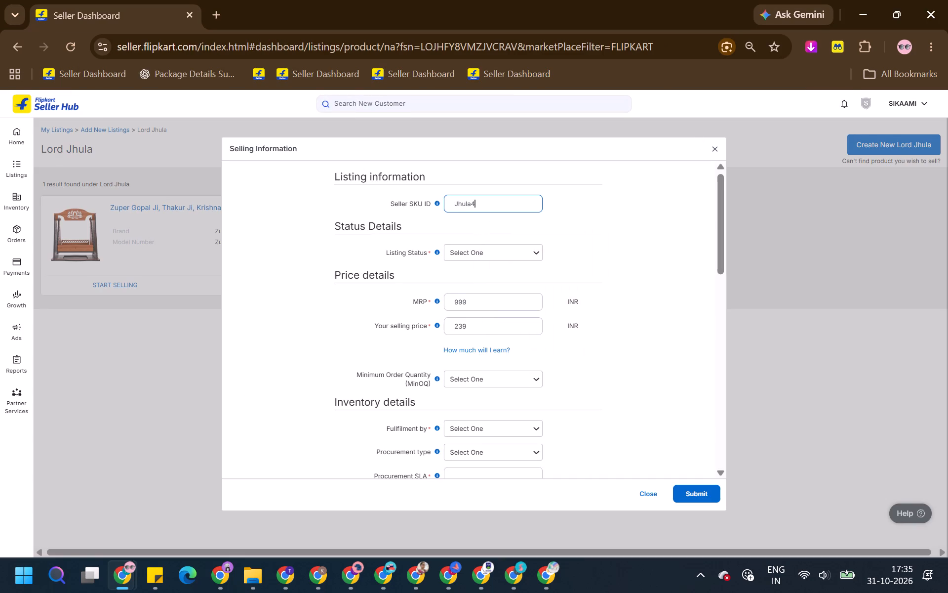
key(Tab)
key(Down)
key(Down)
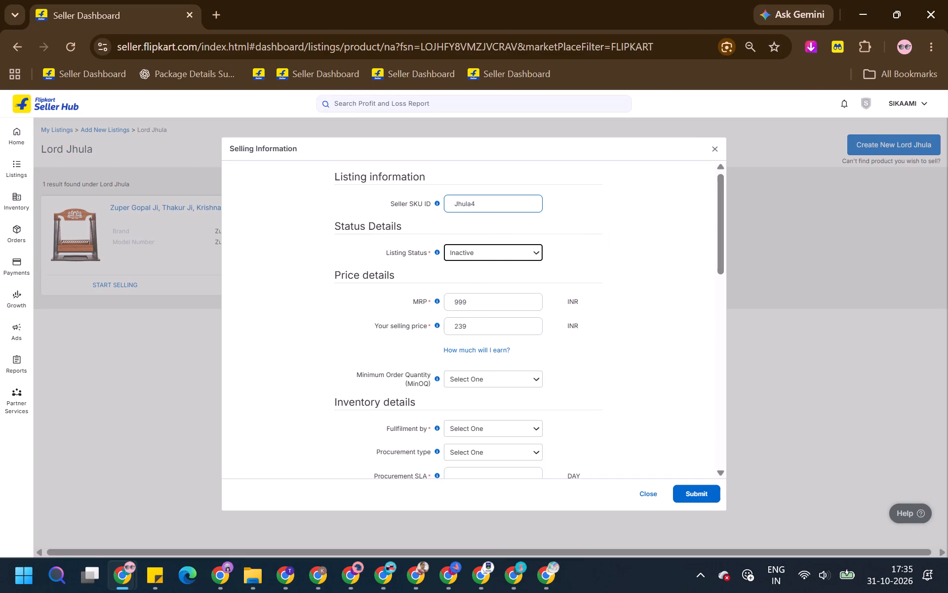
key(Up)
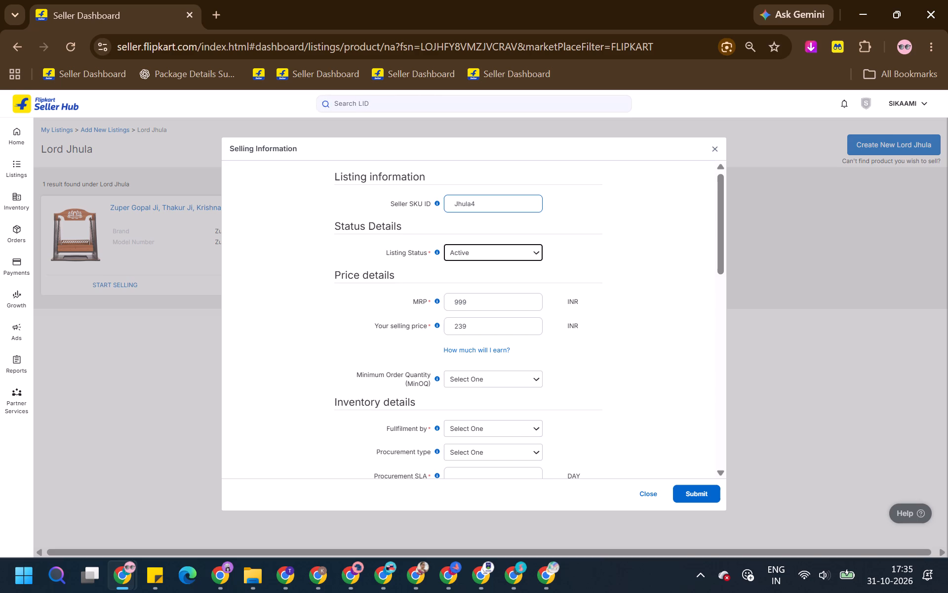
key(Tab)
key(Tab)
key(Tab)
key(Down)
key(Up)
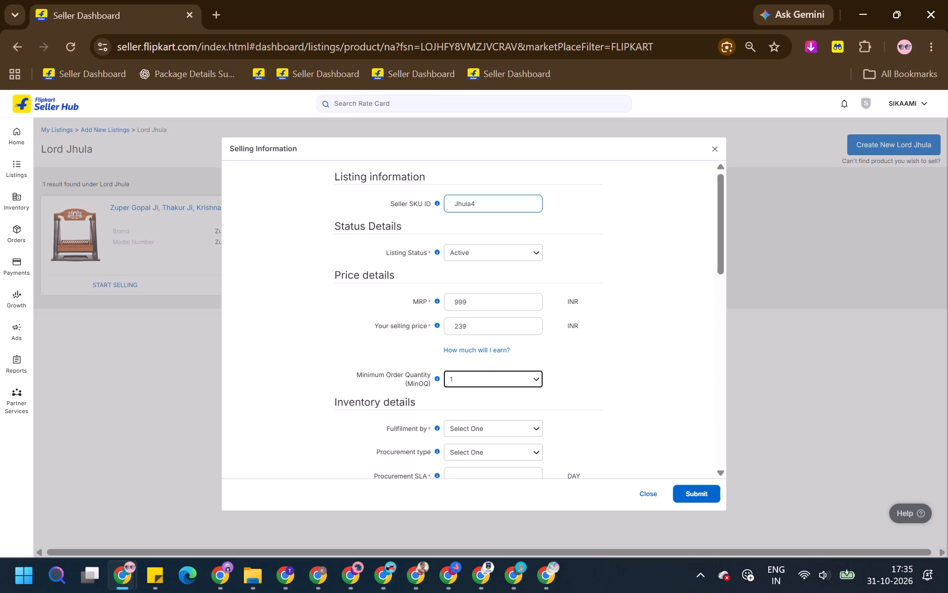
Set fulfilment by Seller, procurement type Instock, procurement SLA 1 day, stock 1 and shipping provider Flipkart.
key(Tab)
key(Down)
key(Down)
key(Tab)
key(Down)
key(Tab)
key(1)
key(Tab)
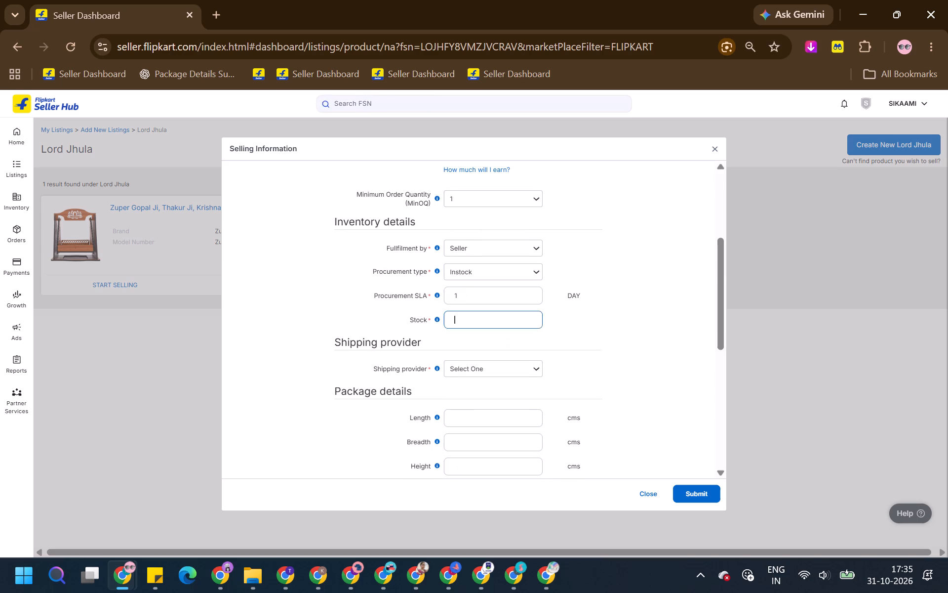
key(1)
key(Tab)
key(Down)
key(Tab)
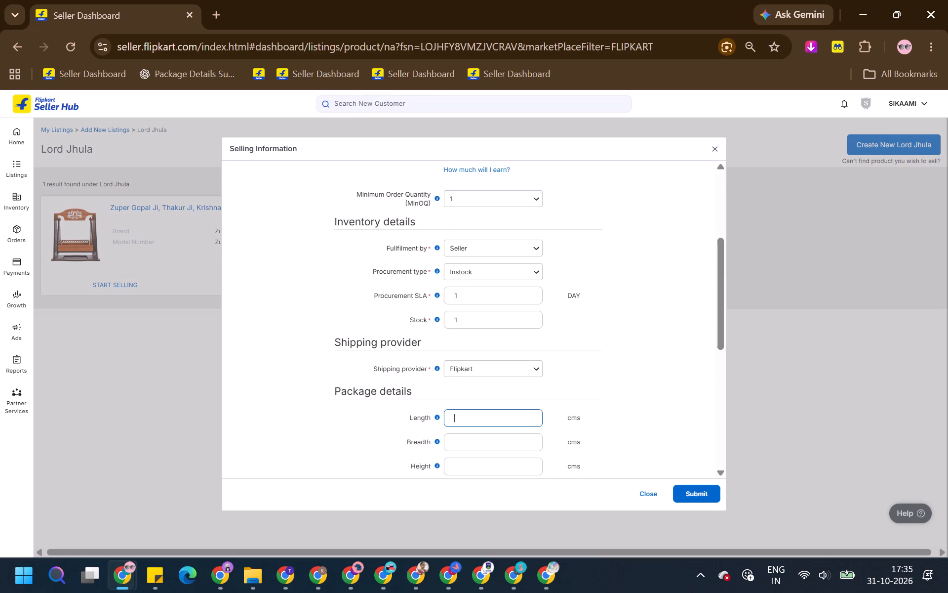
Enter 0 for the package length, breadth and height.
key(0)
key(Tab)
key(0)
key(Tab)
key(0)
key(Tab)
Copy the package length of 12.7 cm from the JHULA02 listing into the Jhula4 listing.
key(alt+Tab)
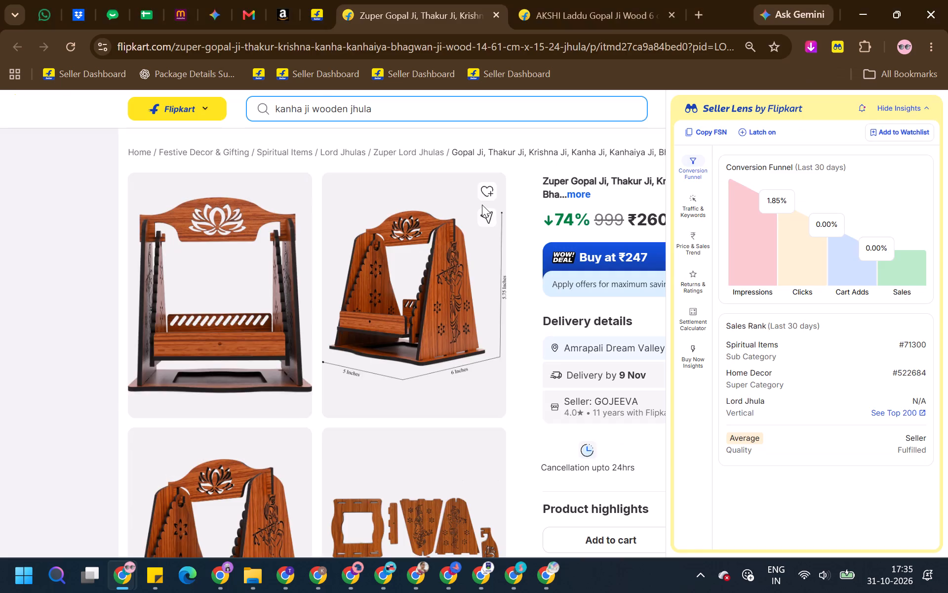
key(alt+Tab)
triple_click(473, 240)
key(alt+Tab)
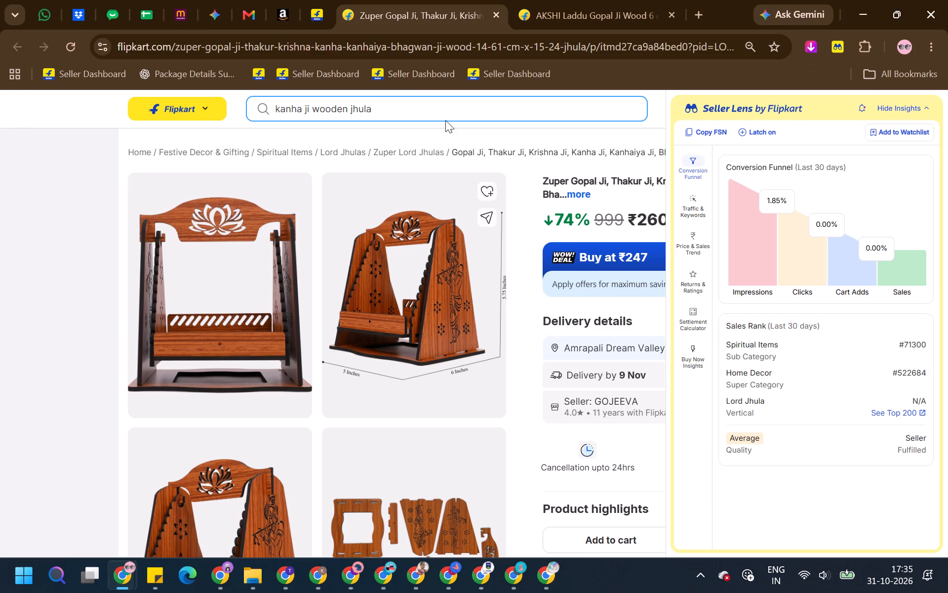
click(324, 12)
scroll(585, 319, up, 2)
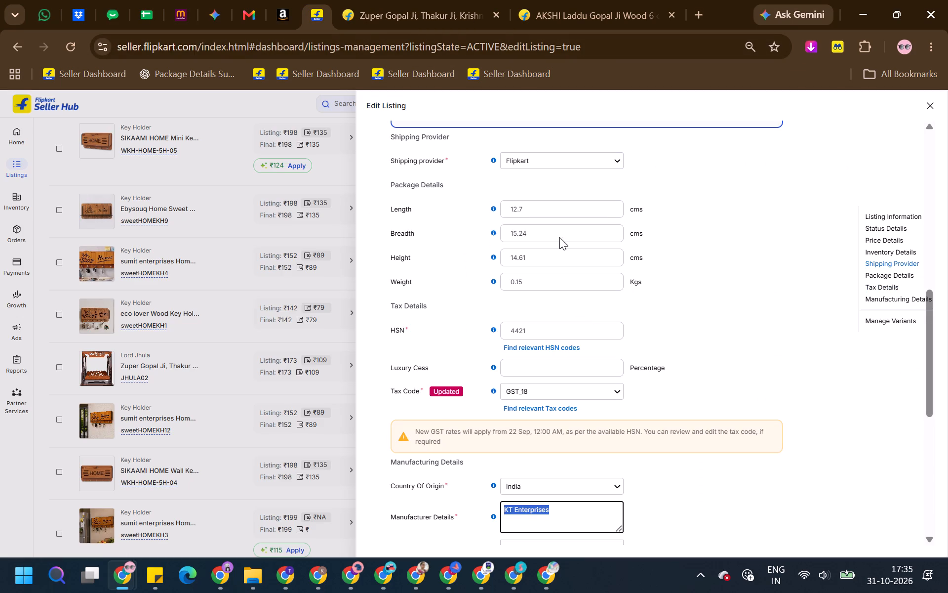
triple_click(559, 207)
key(ctrl+c)
key(alt+Tab)
key(ctrl+v)
key(Tab)
Copy the package breadth of 15.24 cm and height of 14.61 cm from JHULA02 into the Jhula4 listing.
key(alt+Tab)
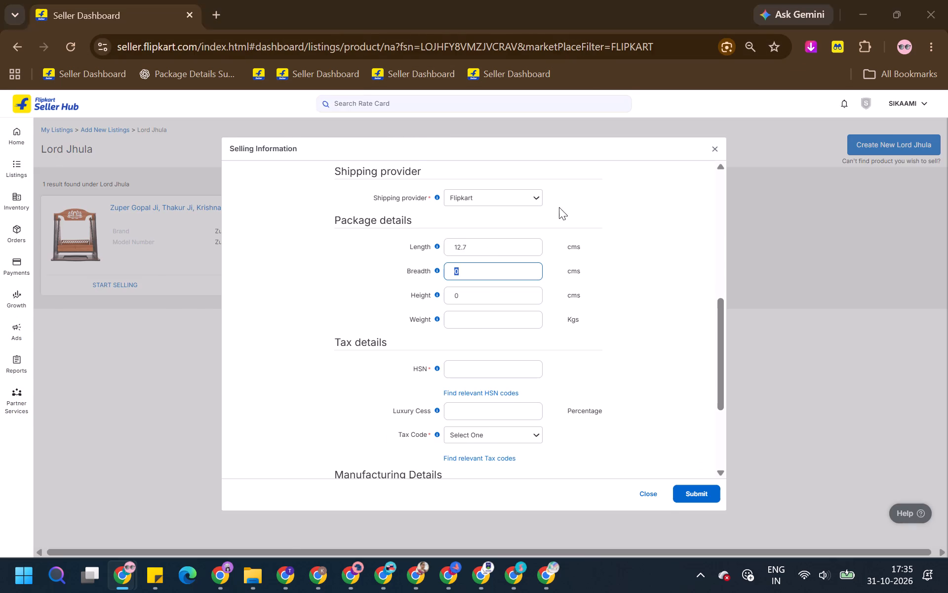
key(Tab)
key(ctrl+c)
key(alt+Tab)
key(ctrl+v)
key(Tab)
key(alt+Tab)
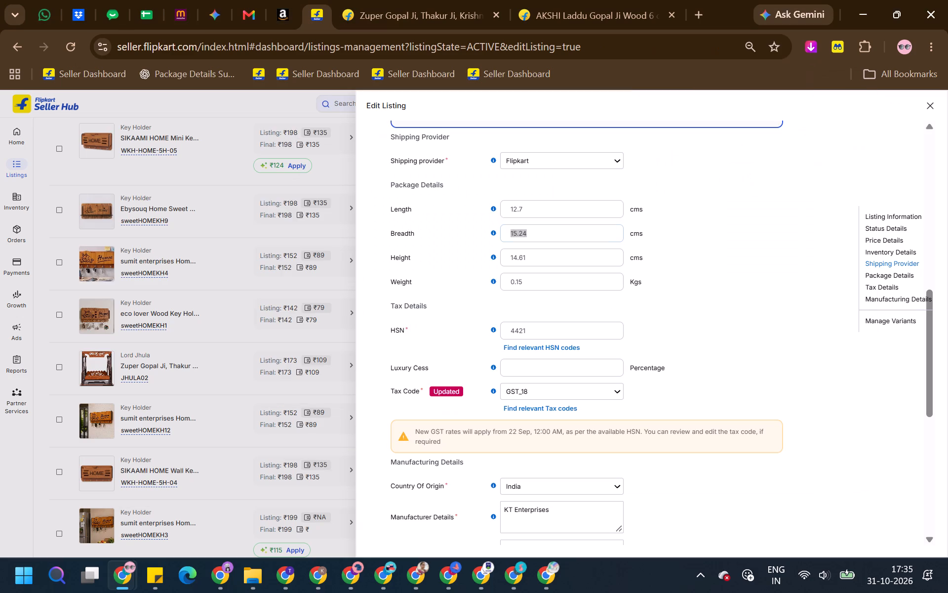
key(Tab)
key(ctrl+c)
key(alt+Tab)
key(ctrl+v)
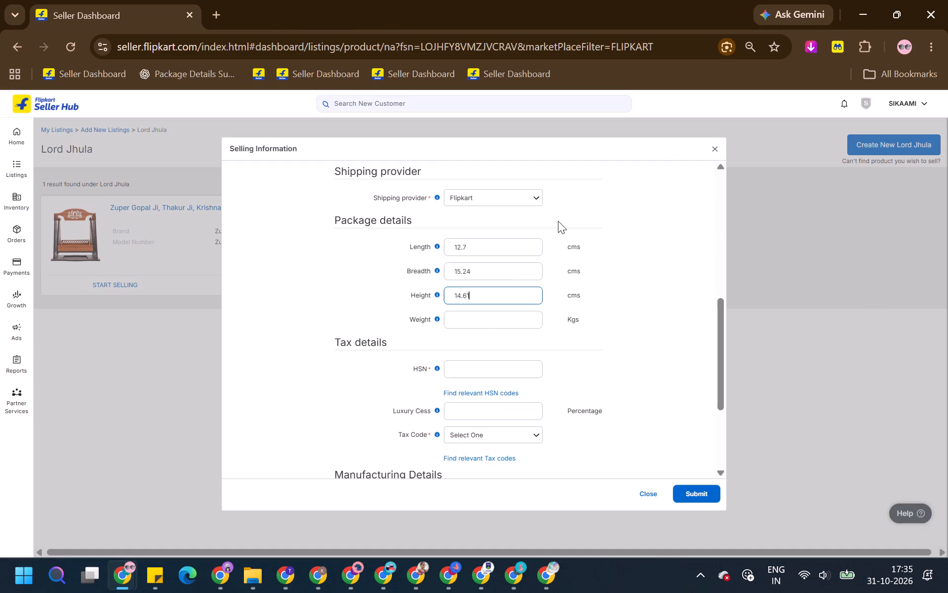
Copy the package weight of 0.15 kg from JHULA02 into the Jhula4 listing.
key(Tab)
key(alt+Tab)
key(Tab)
key(ctrl+c)
key(alt+Tab)
key(ctrl+v)
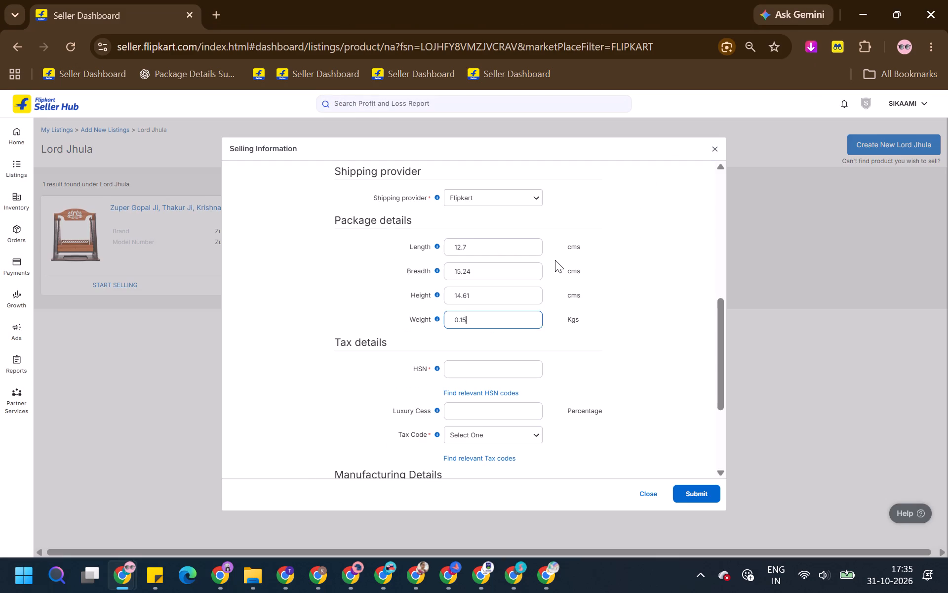
Copy HSN 4421 from JHULA02 into the tax details and choose tax code GST_18.
key(Tab)
key(alt+Tab)
key(Tab)
key(ctrl+c)
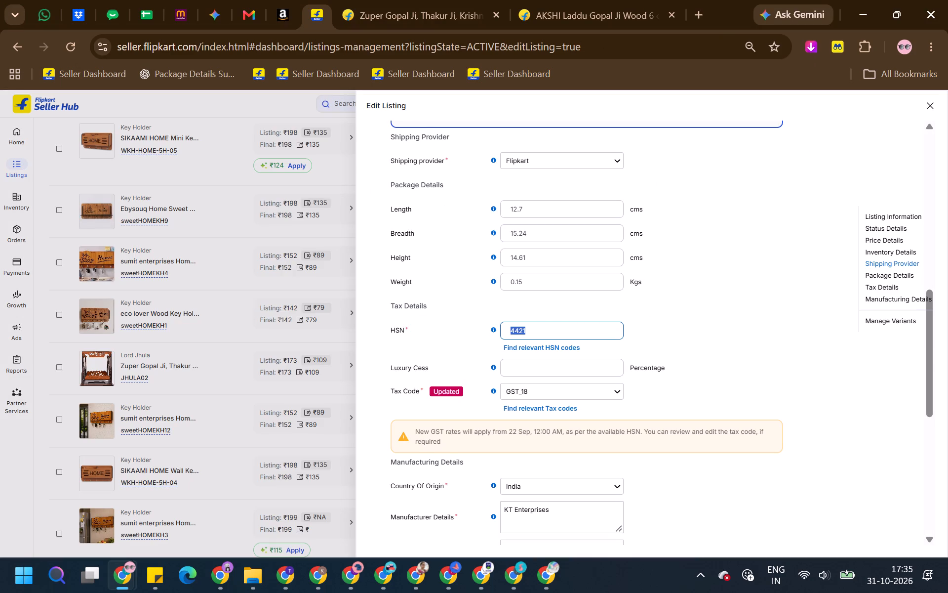
key(alt+Tab)
key(ctrl+v)
key(Tab)
key(Tab)
key(Down)
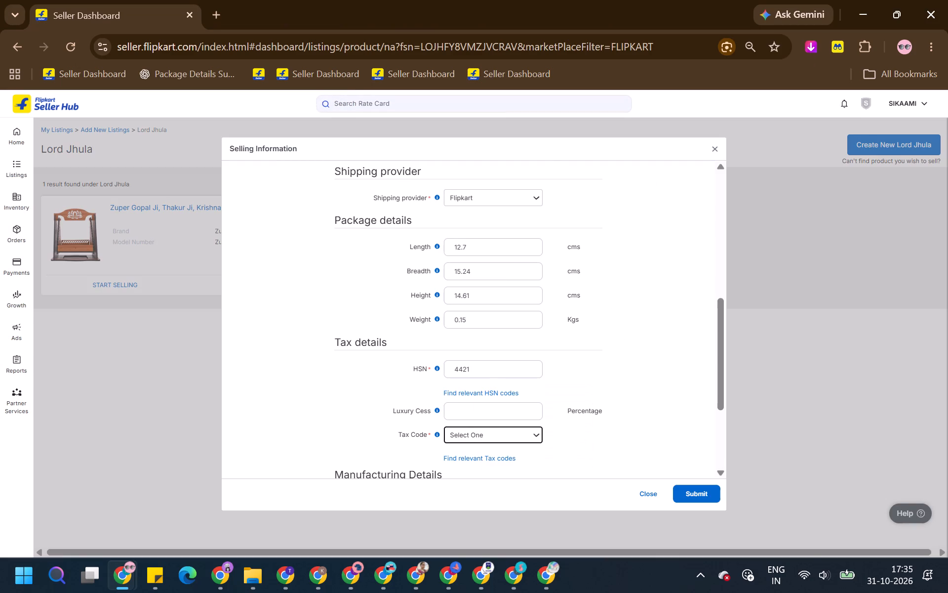
key(Down)
key(Down)
Set the country of origin to India and copy KT Enterprises from JHULA02 into the manufacturer and packer details.
key(Tab)
text(in)
key(Tab)
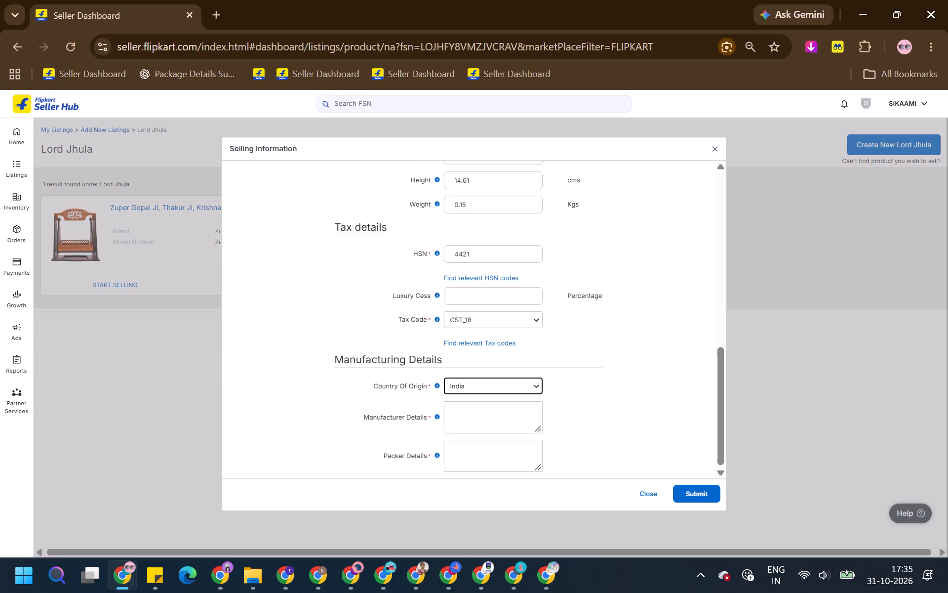
key(alt+Tab)
scroll(560, 316, down, 3)
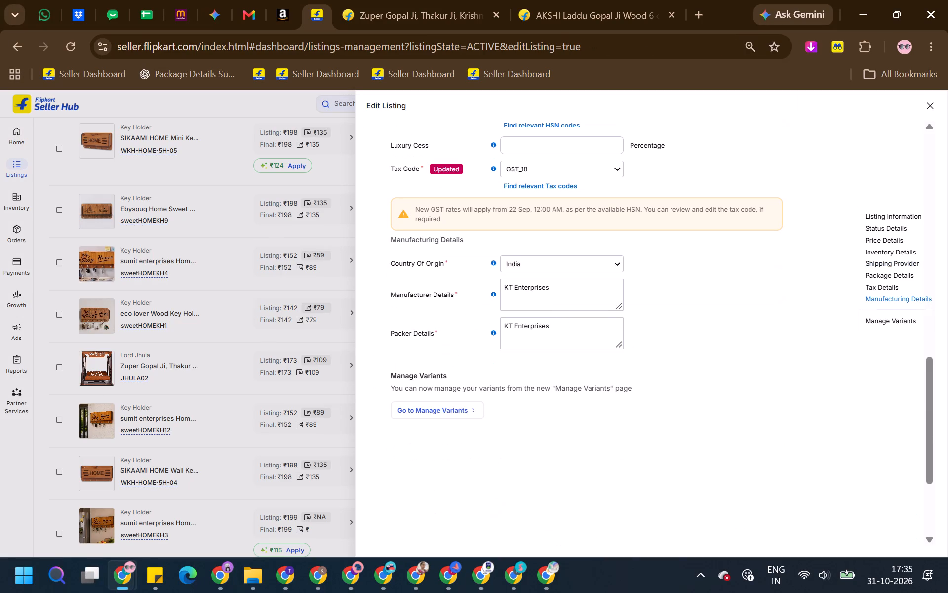
triple_click(564, 301)
key(ctrl+c)
key(alt+Tab)
key(ctrl+v)
key(Tab)
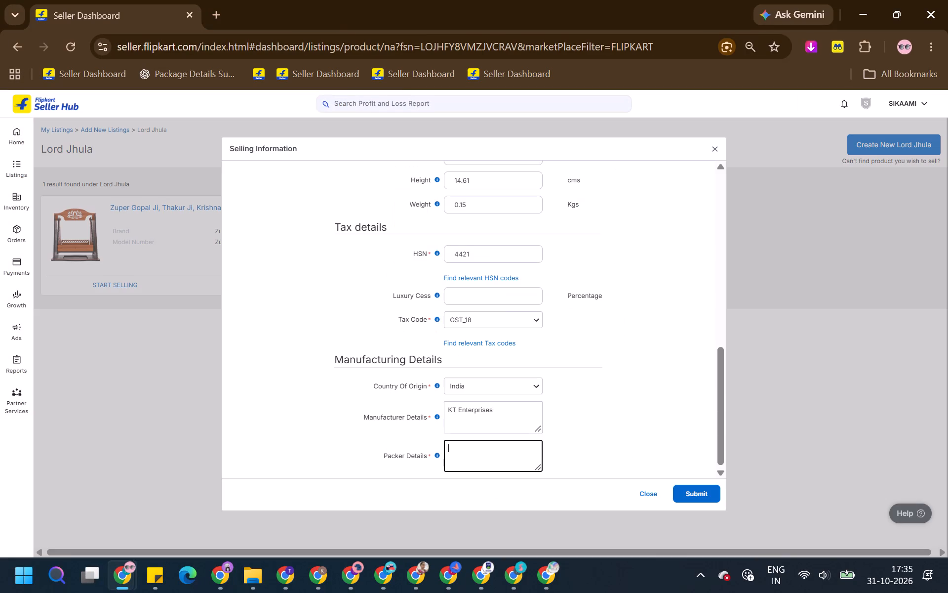
key(ctrl+v)
key(Tab)
Submit the selling information for the Jhula4 listing.
scroll(592, 373, down, 3)
click(690, 493)
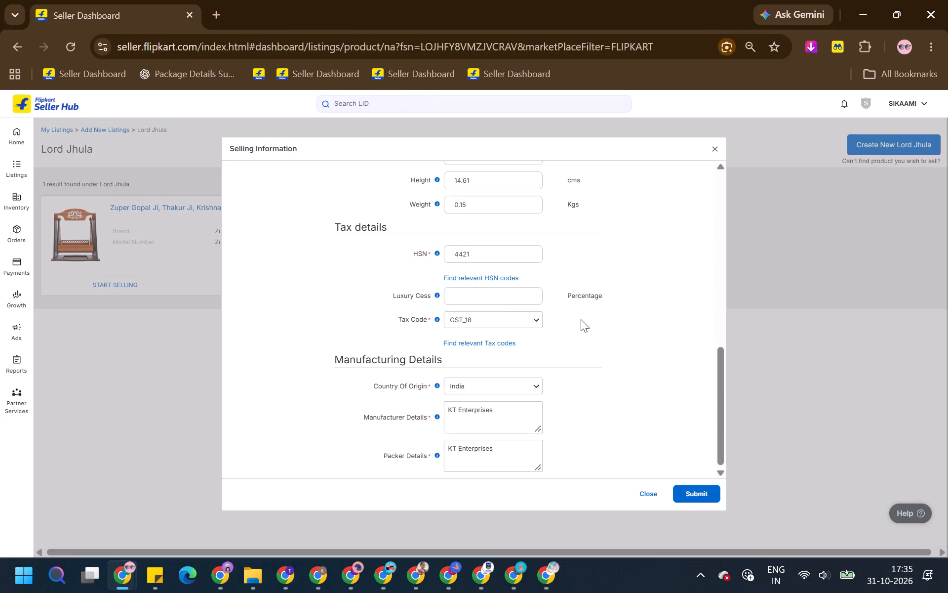
scroll(582, 318, down, 6)
Return to the research window and bring up the Zuper Gopal Ji jhula product page.
key(alt+Tab)
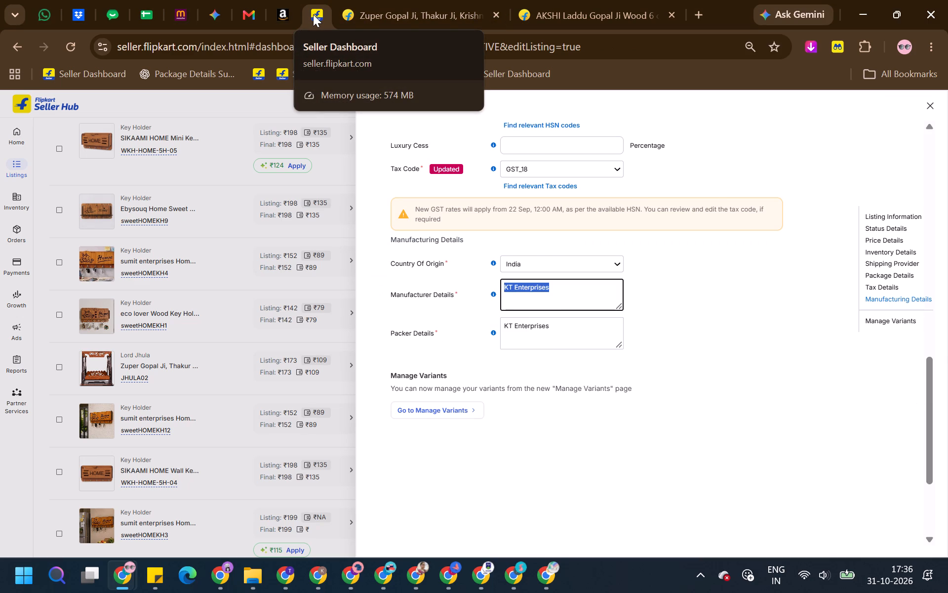
key(alt+Tab)
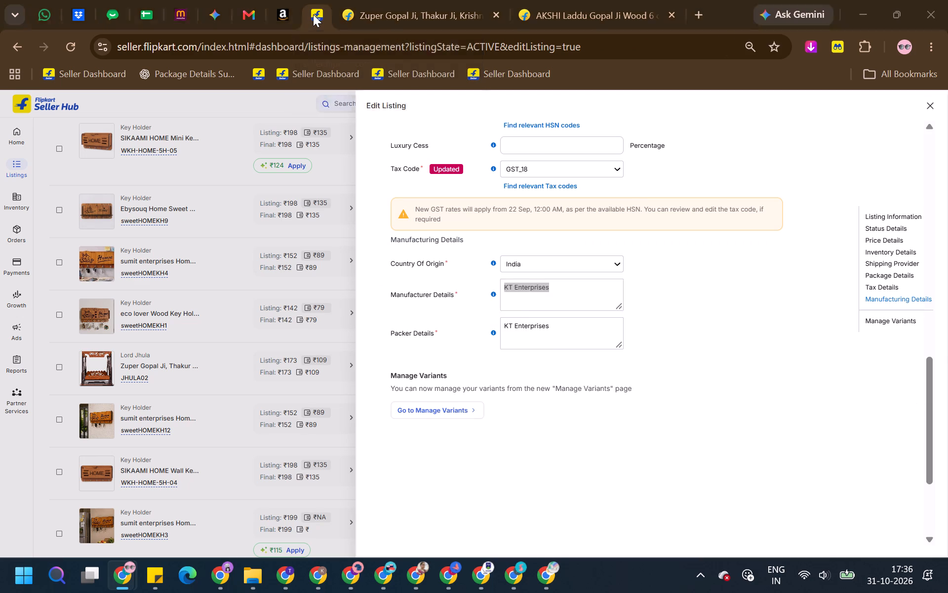
scroll(453, 272, down, 3)
key(alt+Tab)
click(461, 15)
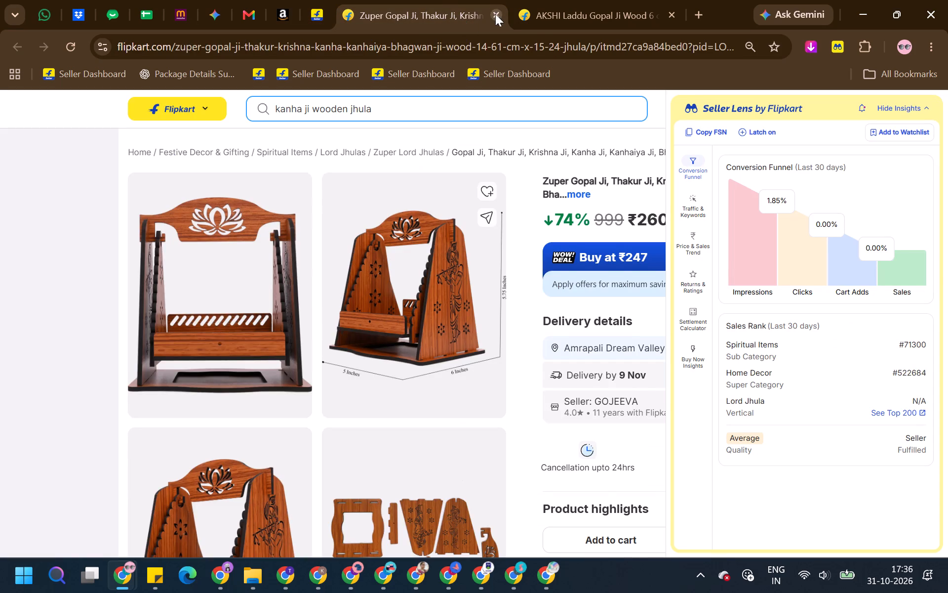
Close the Zuper jhula page, copy the AKSHI Laddu Gopal Ji jhula's FSN and search for it in Seller Hub's Add New Listings.
click(495, 14)
click(453, 7)
click(710, 135)
key(alt+Tab)
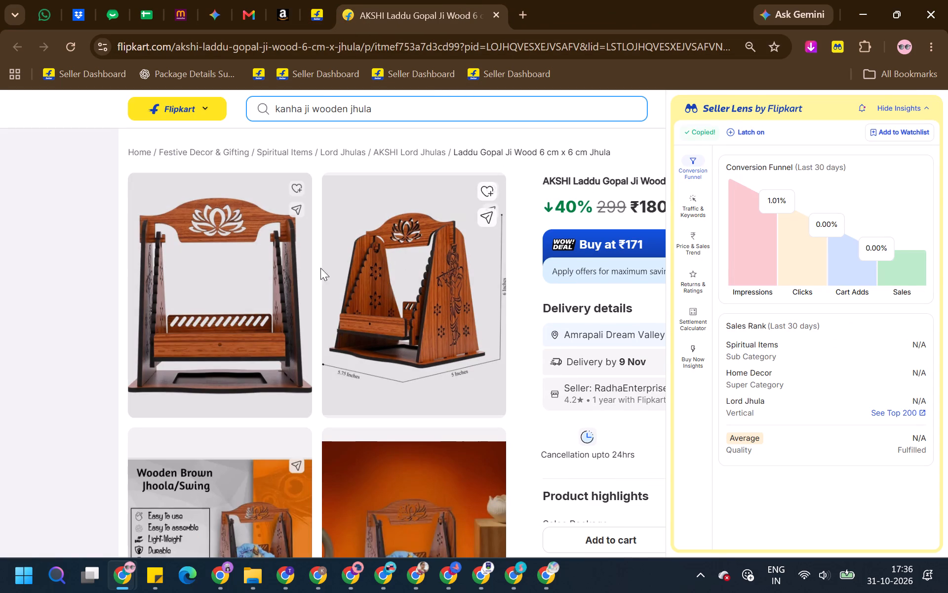
click(79, 190)
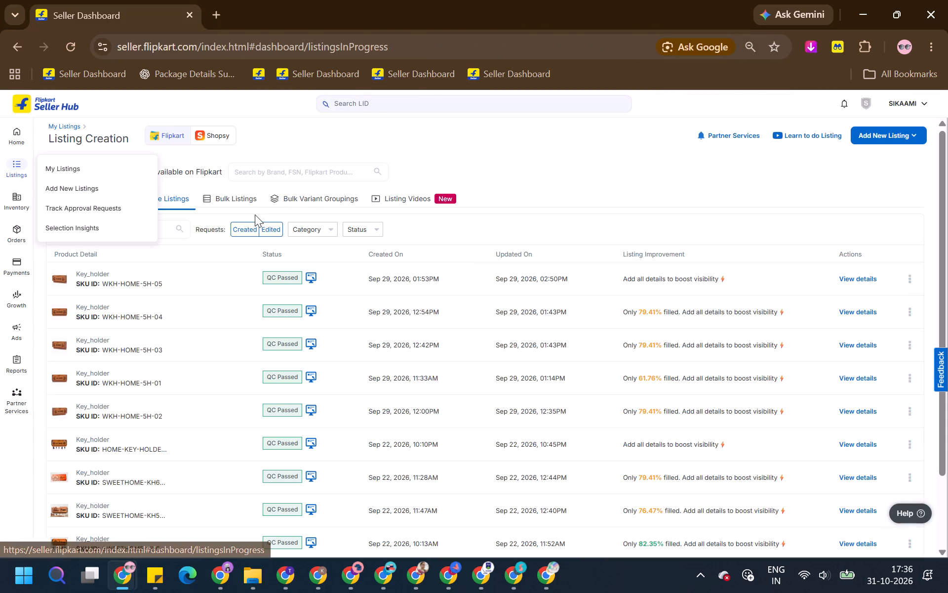
click(286, 182)
click(288, 175)
key(ctrl+v)
key(Return)
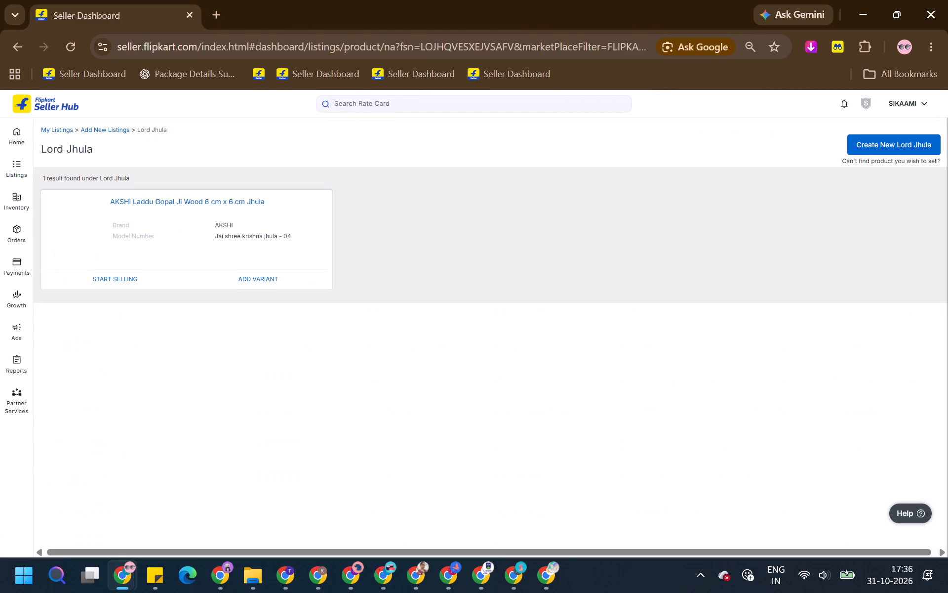
Start selling the AKSHI Laddu Gopal Ji jhula with seller SKU ID Jhula5 and listing status Active.
click(119, 281)
click(459, 196)
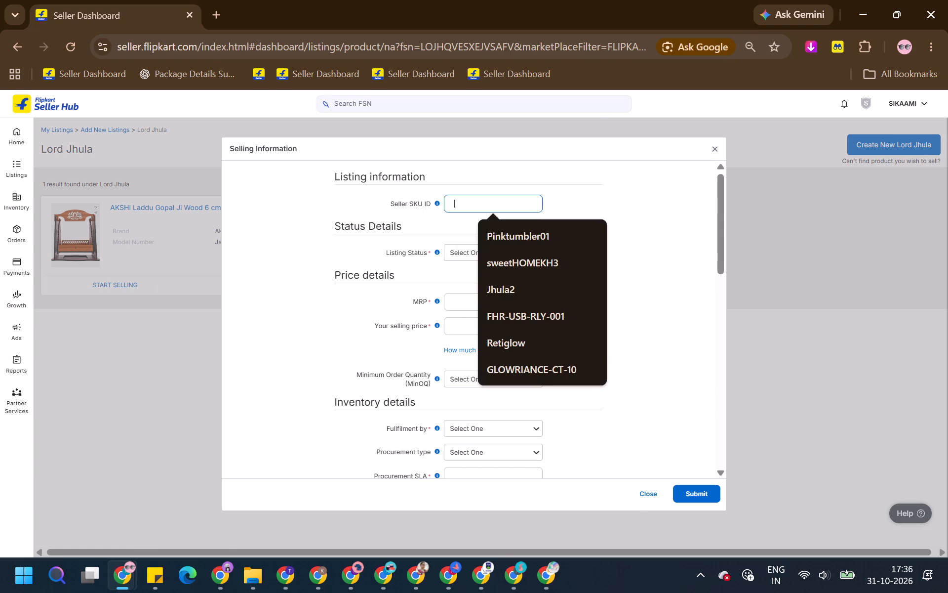
key(alt+Tab)
click(321, 0)
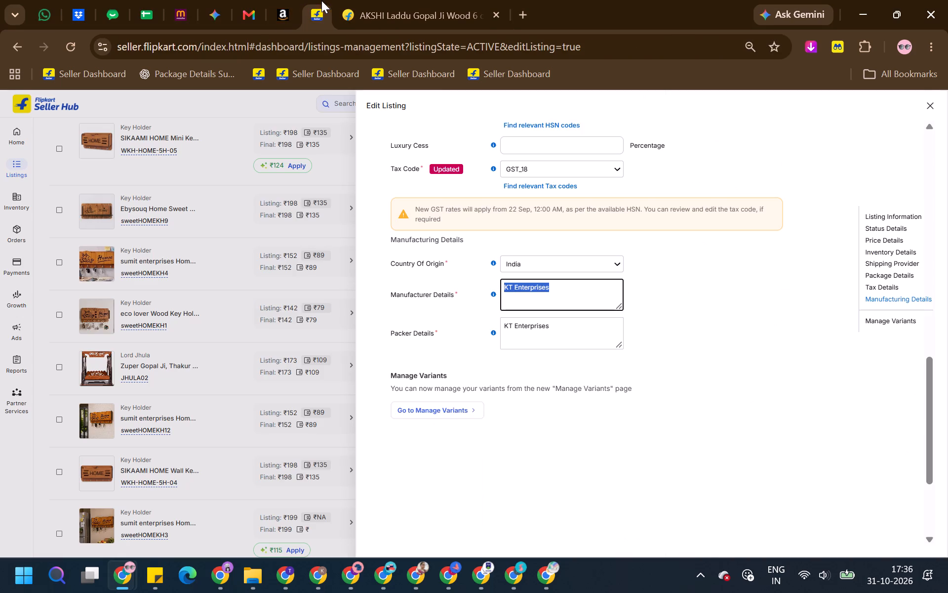
scroll(496, 253, up, 10)
click(821, 306)
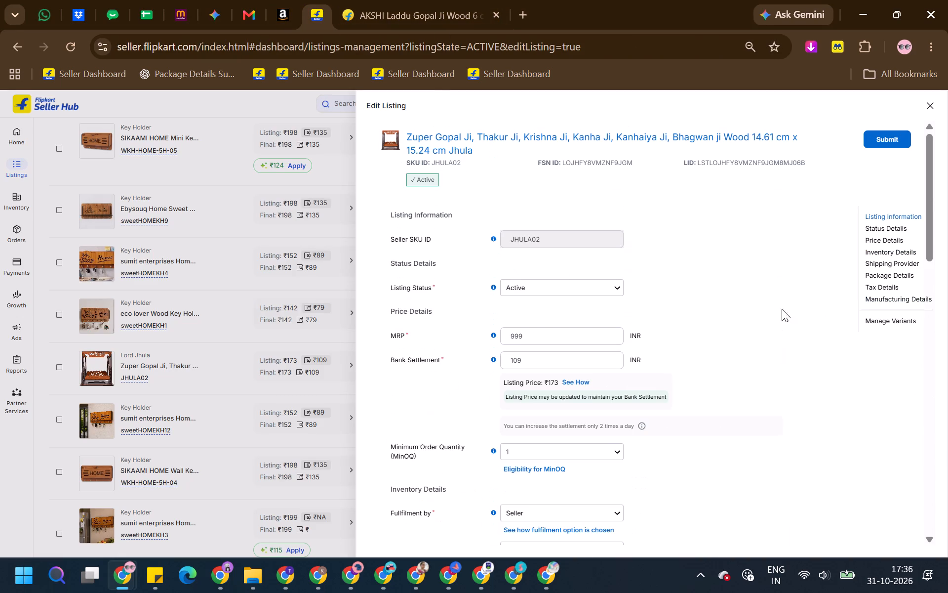
key(alt+Tab)
click(481, 205)
text(jhula)
click(516, 366)
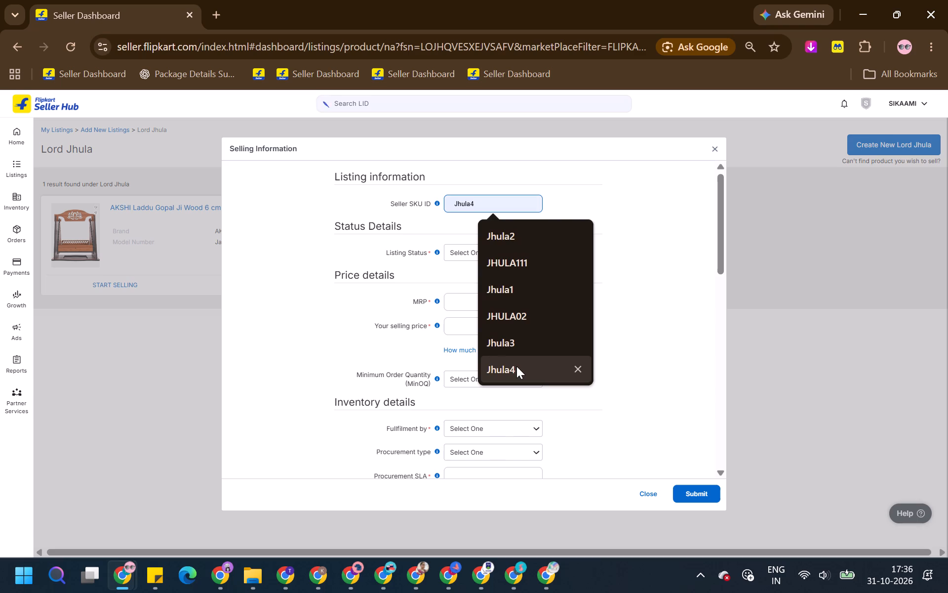
key(BackSpace)
key(5)
key(Down)
key(Tab)
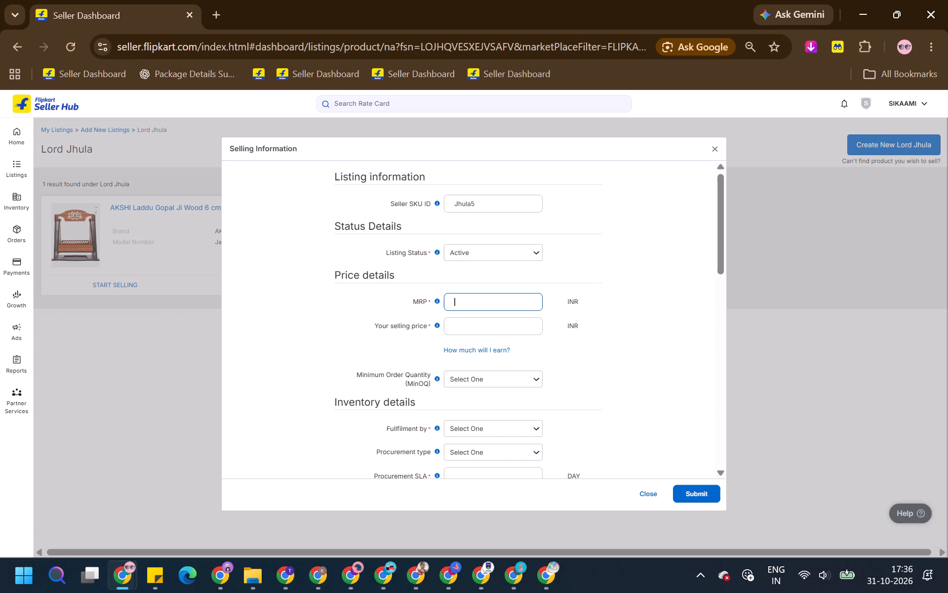
Set the Jhula5 listing's MRP to 339 INR and its selling price to 239 INR.
key(alt+Tab)
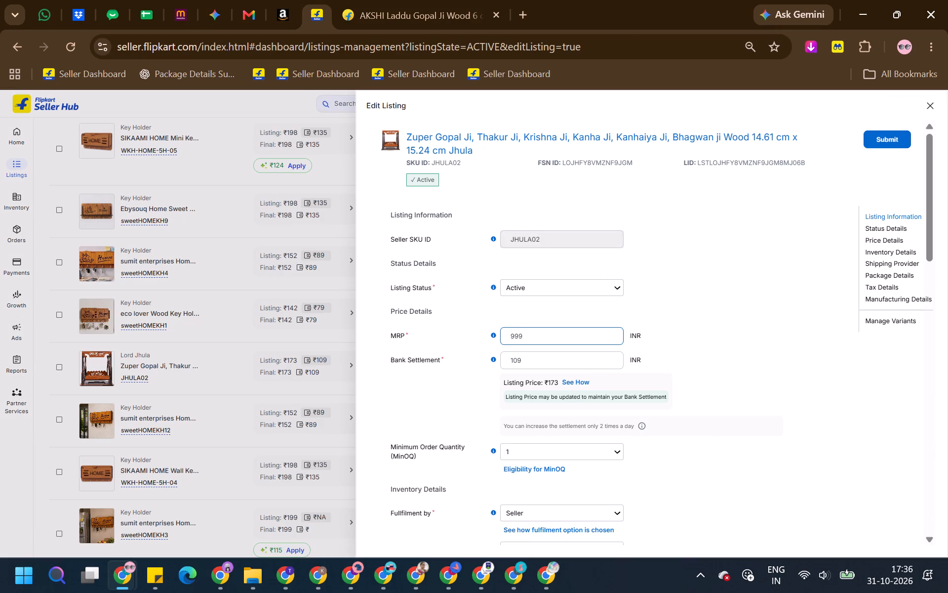
key(alt+Tab)
key(alt+Tab)
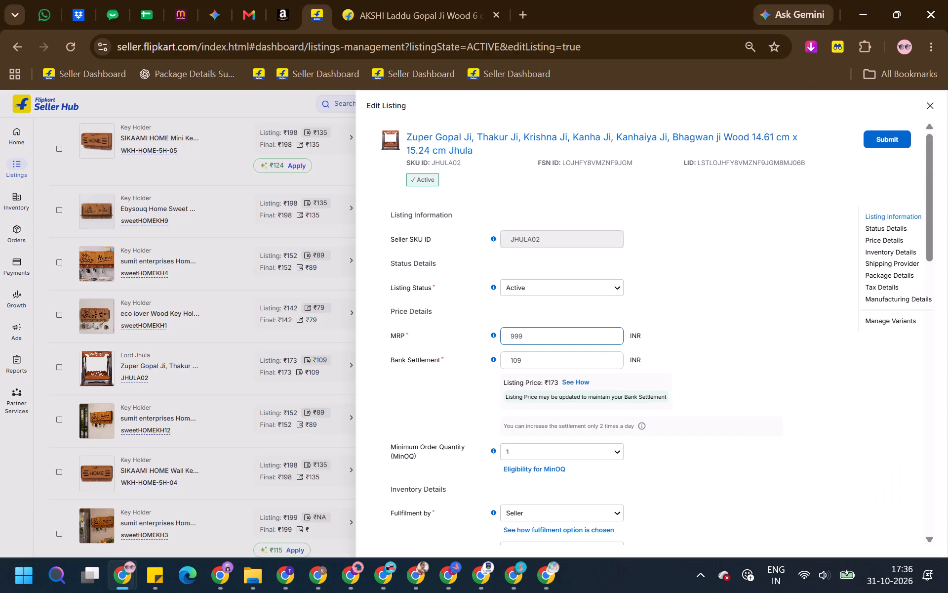
key(alt+Tab)
key(alt+Tab)
click(300, 0)
click(397, 0)
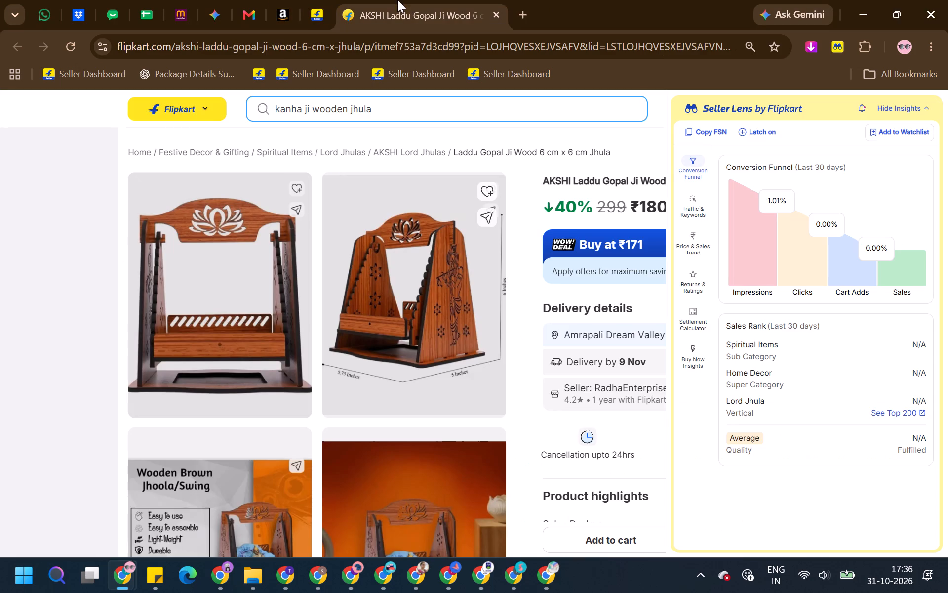
key(alt+Tab)
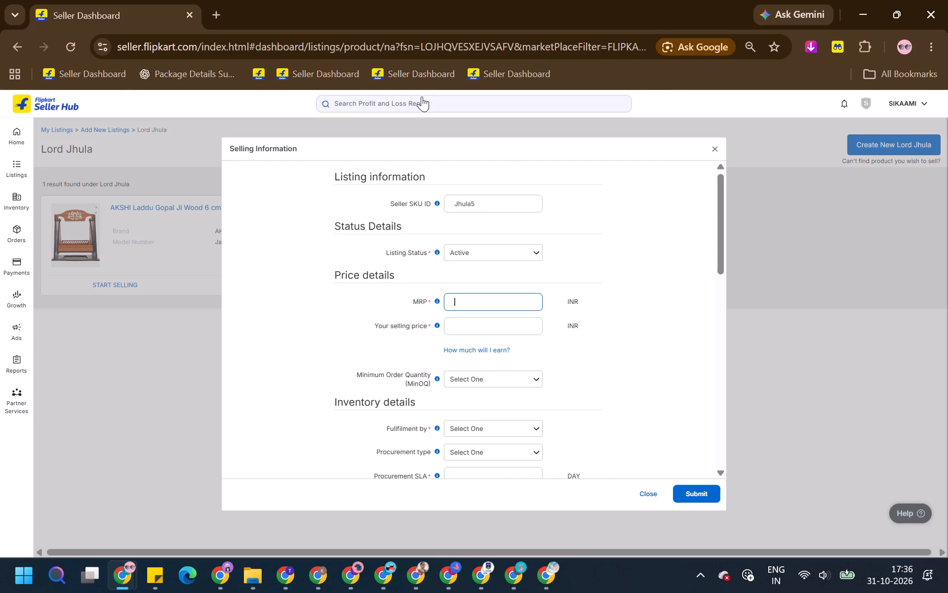
key(3)
text(39)
key(Tab)
key(alt+Tab)
key(alt+Tab)
text(239)
key(Tab)
key(Tab)
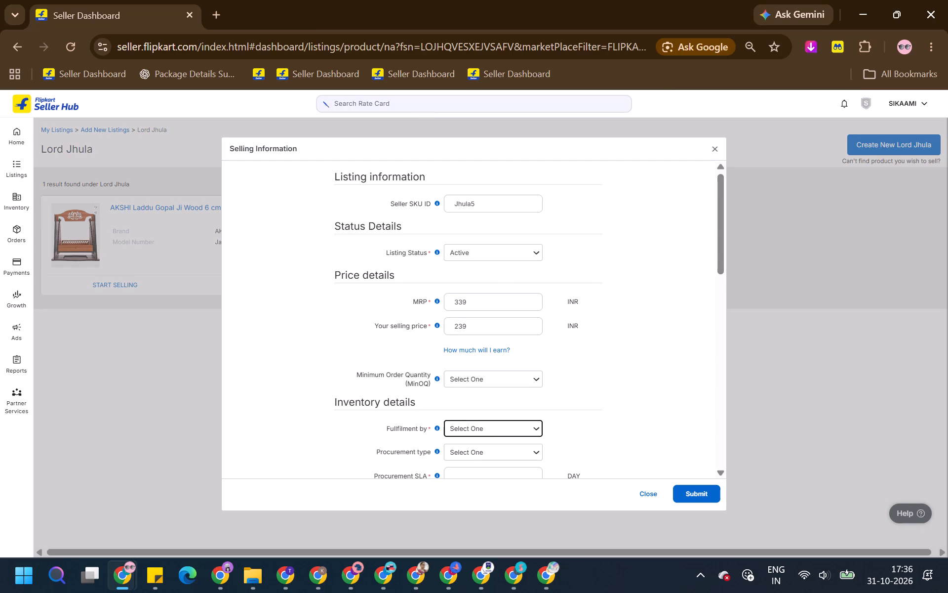
Set fulfilment by Seller, procurement type Instock, procurement SLA 1 day, stock 1 and shipping provider Flipkart.
key(Down)
key(Tab)
key(Down)
key(Tab)
key(1)
key(Tab)
key(1)
key(Tab)
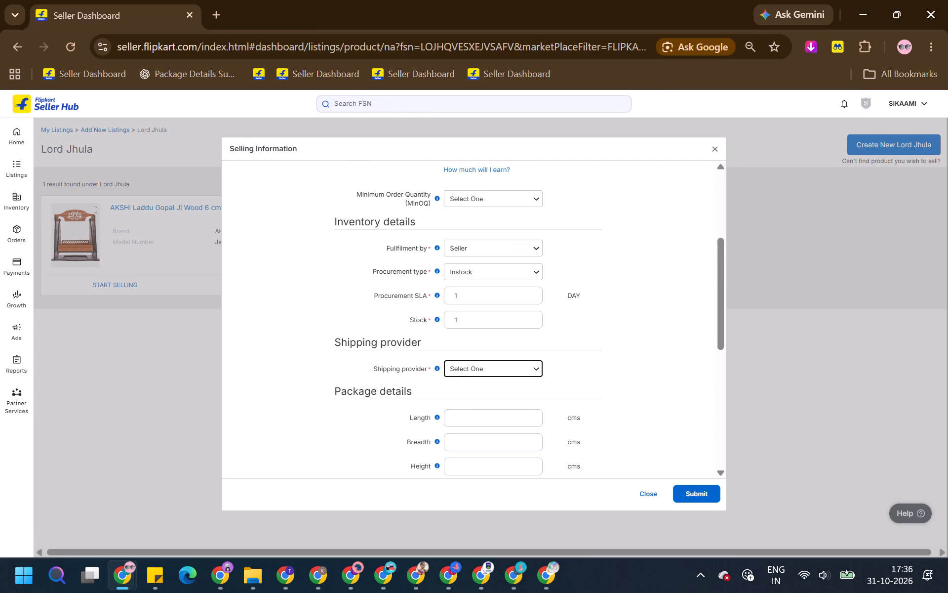
key(Down)
key(Down)
key(Tab)
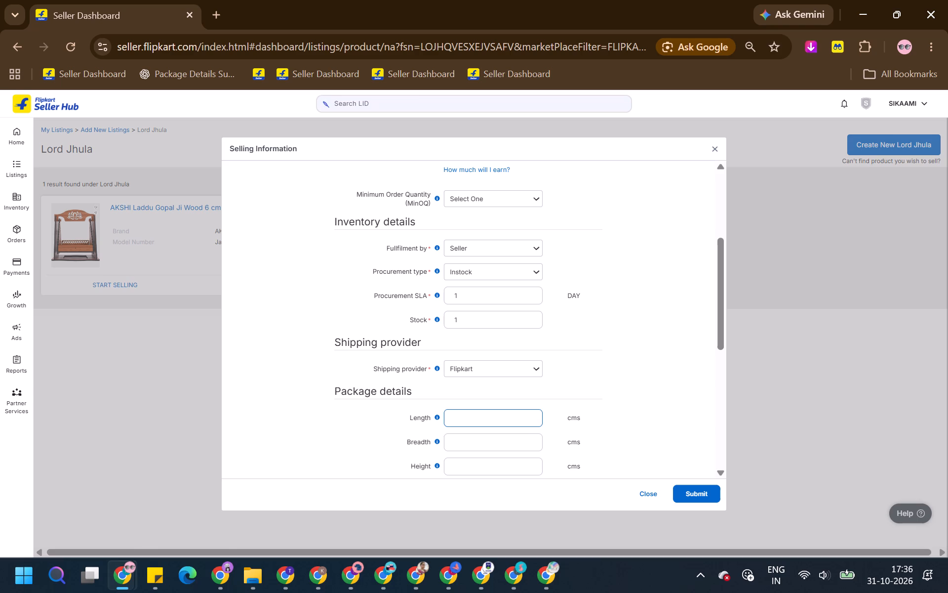
Copy the package length 12.7 cm and breadth 15.24 cm from the JHULA02 listing into the Jhula5 package details.
key(alt+Tab)
click(327, 13)
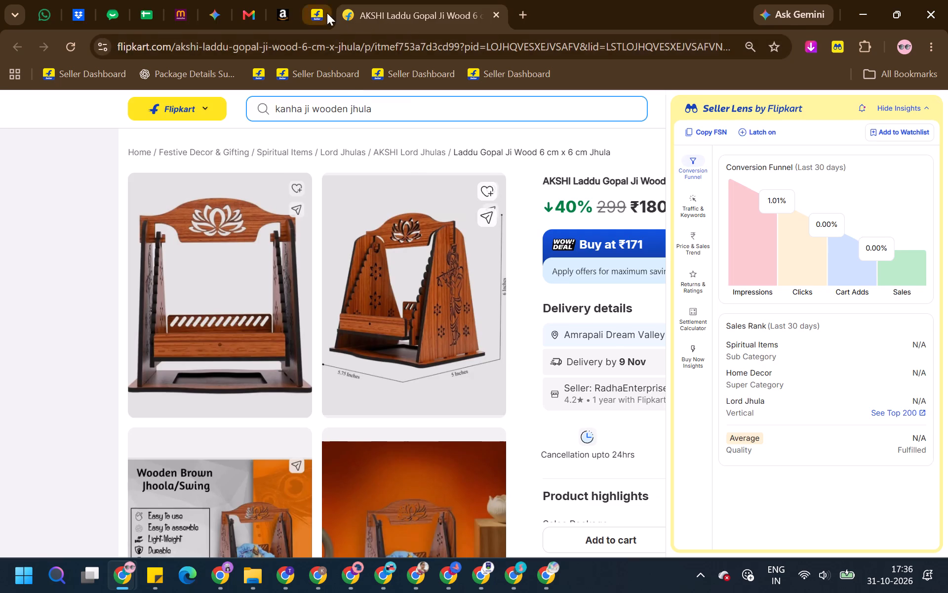
scroll(586, 299, down, 7)
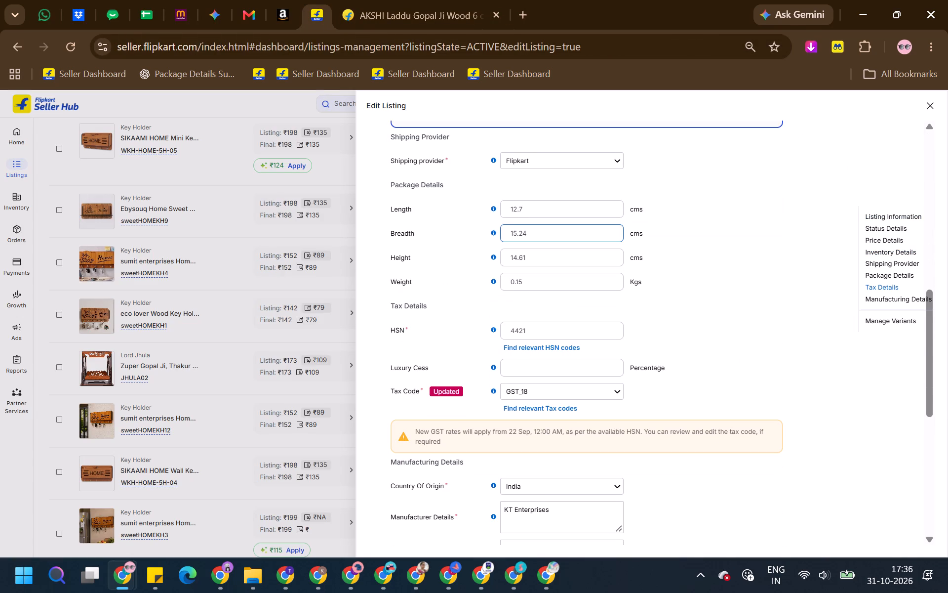
triple_click(559, 204)
key(ctrl+c)
key(alt+Tab)
key(ctrl+v)
key(Tab)
key(alt+Tab)
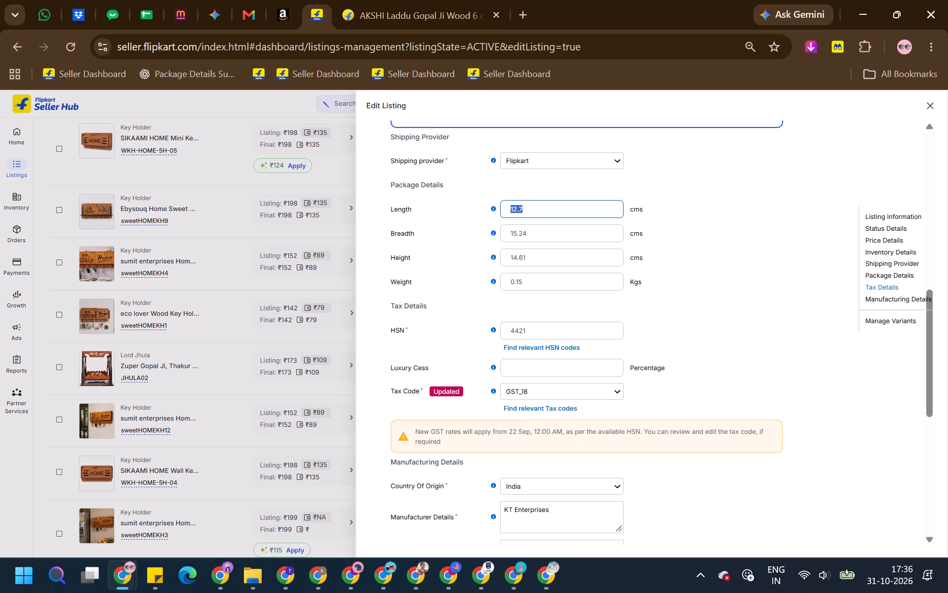
key(Tab)
key(ctrl+c)
key(alt+Tab)
key(ctrl+v)
key(Tab)
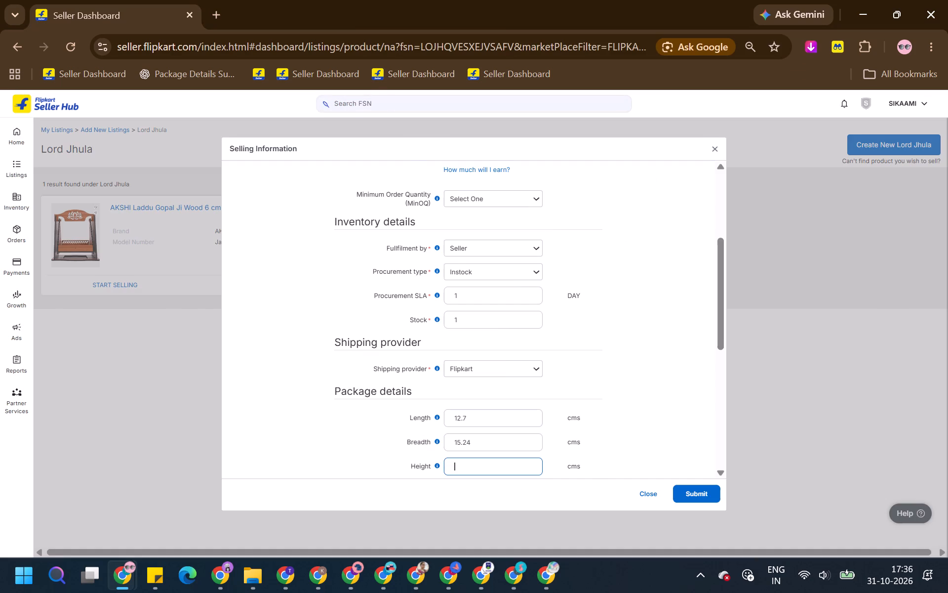
Copy the package height 14.61 cm and weight 0.15 kg from JHULA02 into the Jhula5 package details.
key(alt+Tab)
key(Tab)
key(ctrl+c)
key(alt+Tab)
key(Tab)
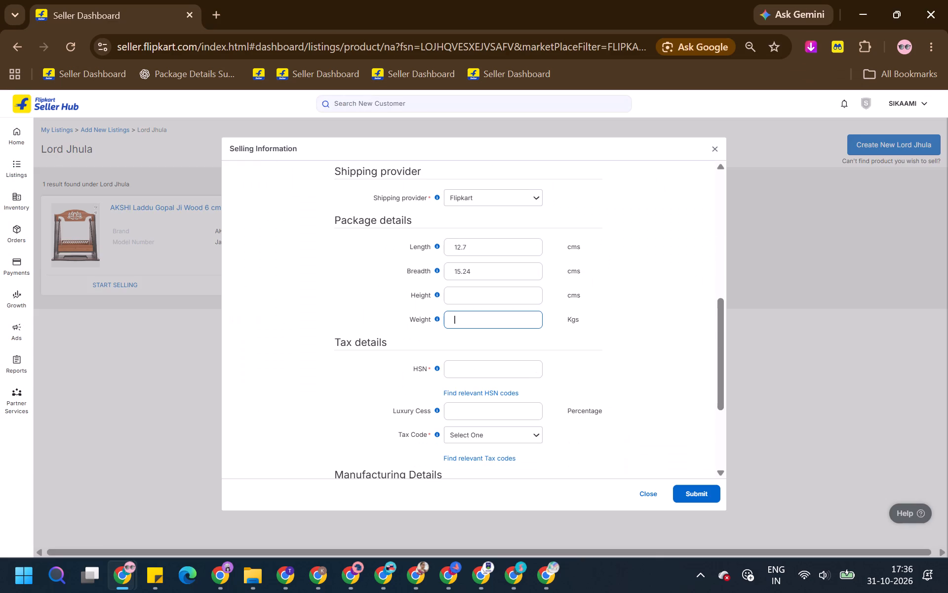
click(471, 283)
click(478, 302)
key(ctrl+v)
key(Tab)
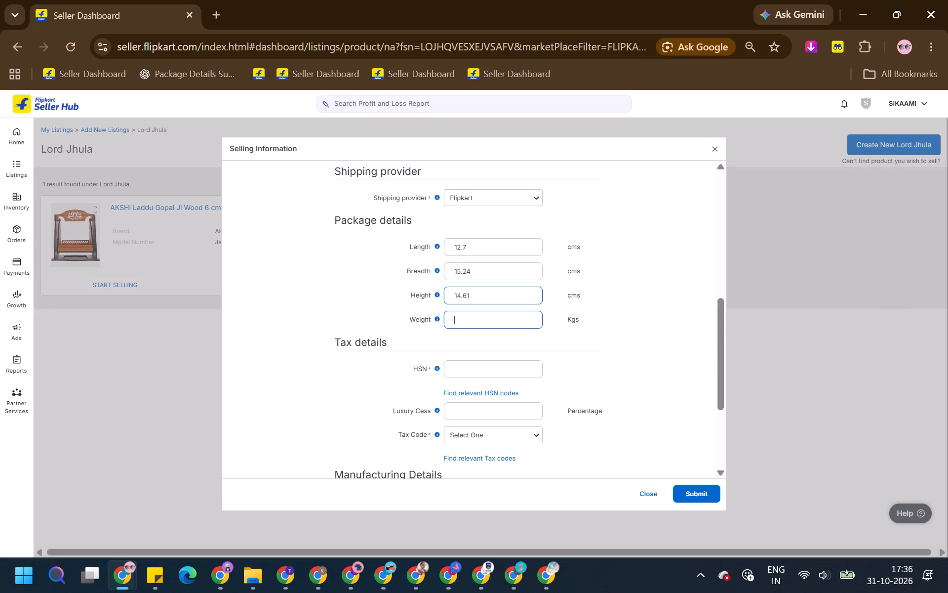
key(alt+Tab)
triple_click(533, 280)
key(ctrl+c)
key(alt+Tab)
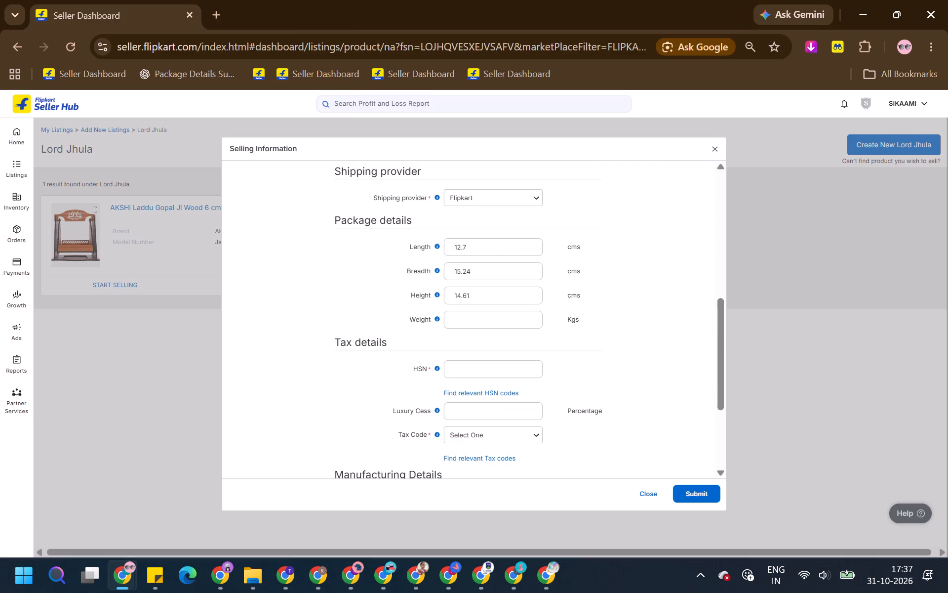
key(ctrl+v)
key(Tab)
Copy HSN 4421 from JHULA02 into the tax details and choose tax code GST_18.
key(alt+Tab)
triple_click(522, 335)
key(ctrl+c)
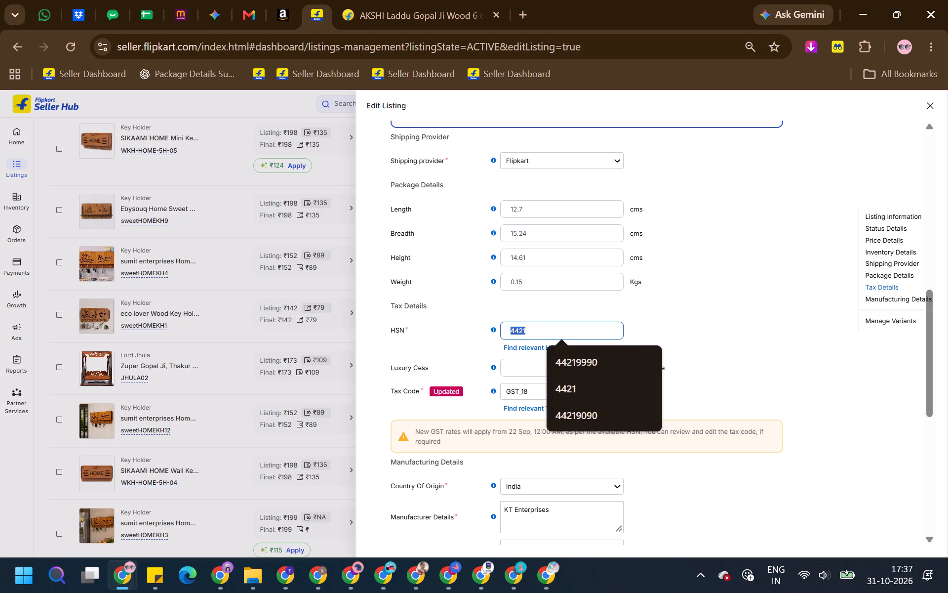
key(alt+Tab)
key(ctrl+v)
key(Tab)
key(Tab)
key(Right)
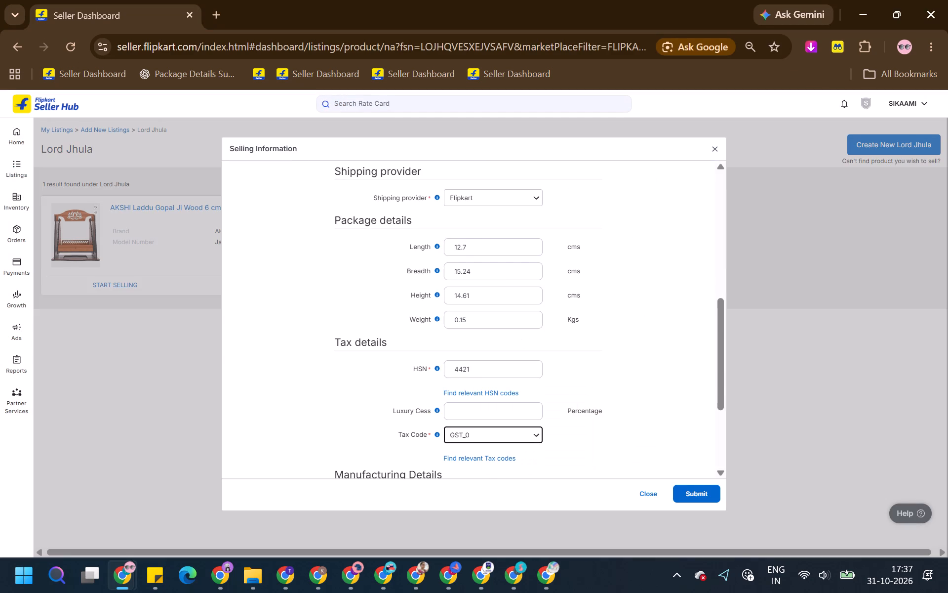
key(Down)
key(Down)
key(Tab)
Set the country of origin to India and copy KT Enterprises from JHULA02 into the manufacturer and packer details.
text(IN)
key(Tab)
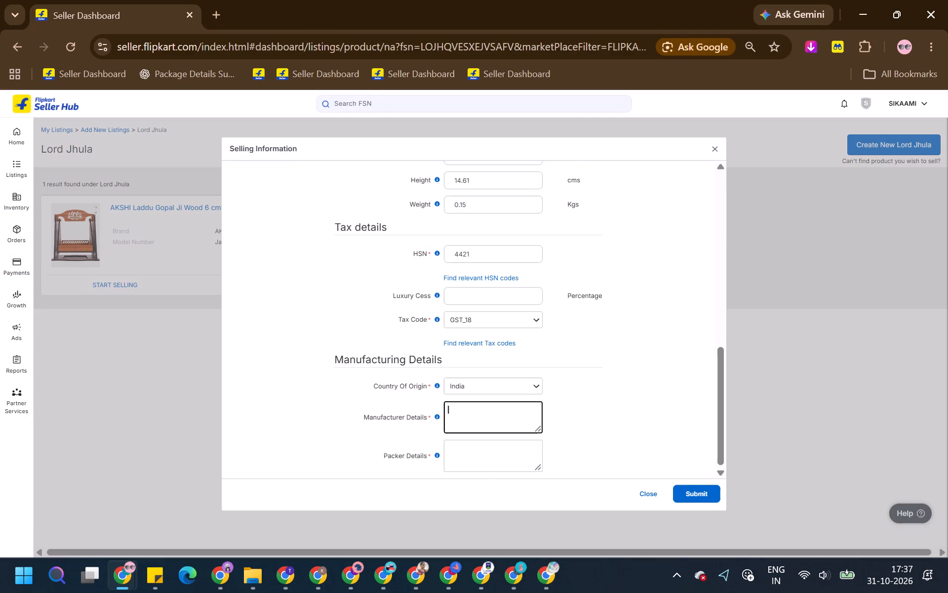
key(alt+Tab)
click(399, 0)
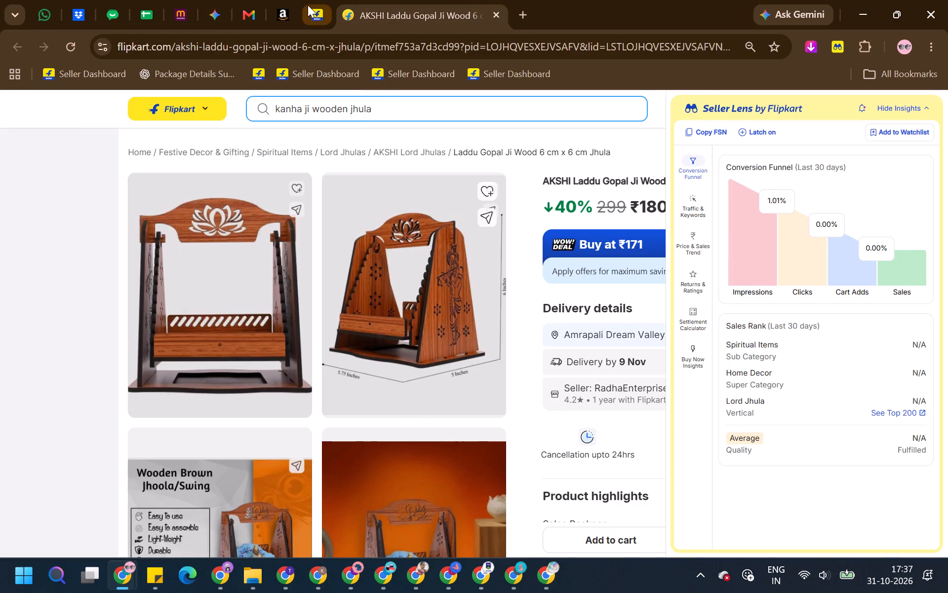
click(308, 5)
key(Tab)
key(Tab)
key(Tab)
key(Tab)
key(Tab)
key(Tab)
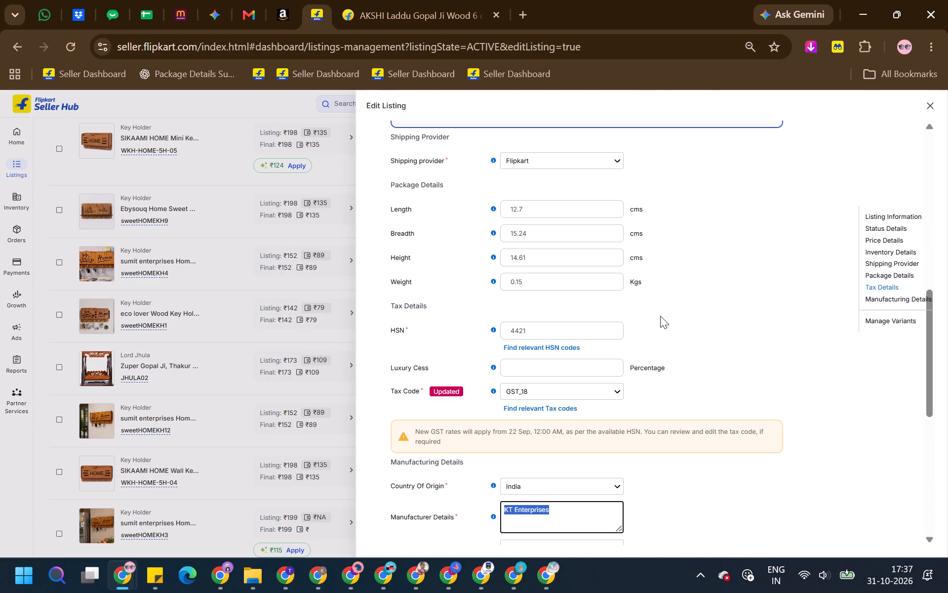
key(ctrl+c)
key(alt+Tab)
key(ctrl+v)
key(Tab)
key(ctrl+v)
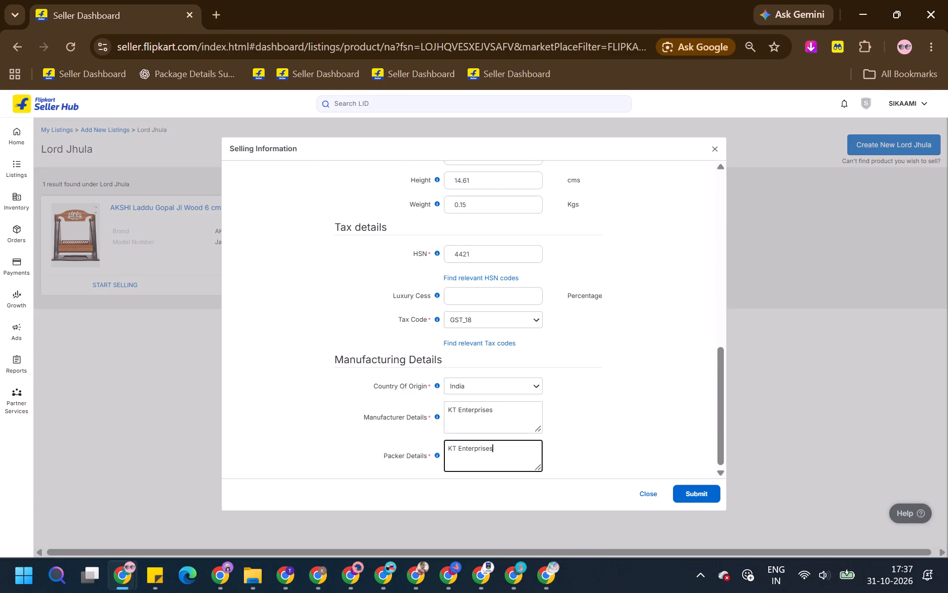
Submit the selling information for the Jhula5 listing.
key(Tab)
click(700, 490)
scroll(606, 330, down, 4)
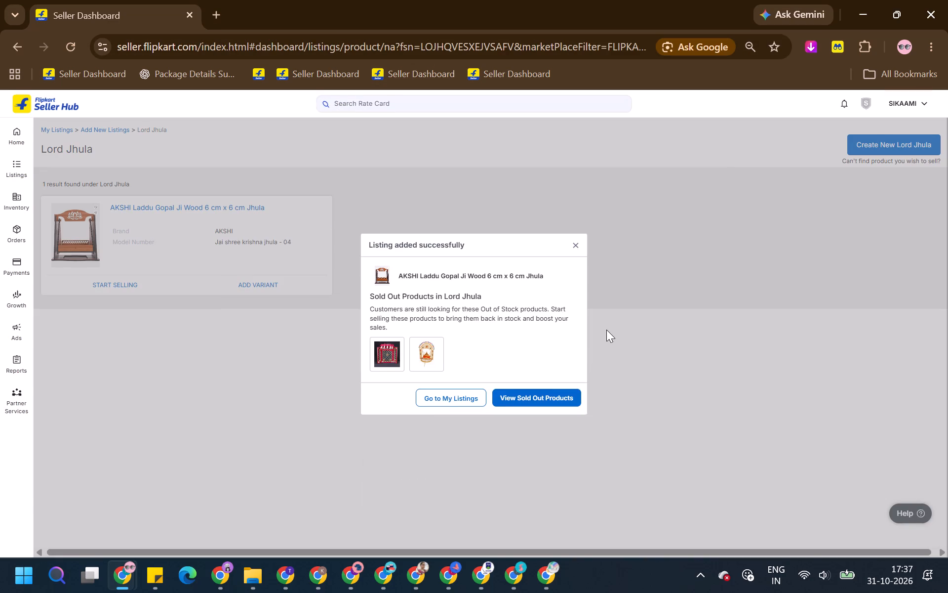
Open the All Listings page in Seller Hub and look through the active listings for the added jhulas.
click(0, 128)
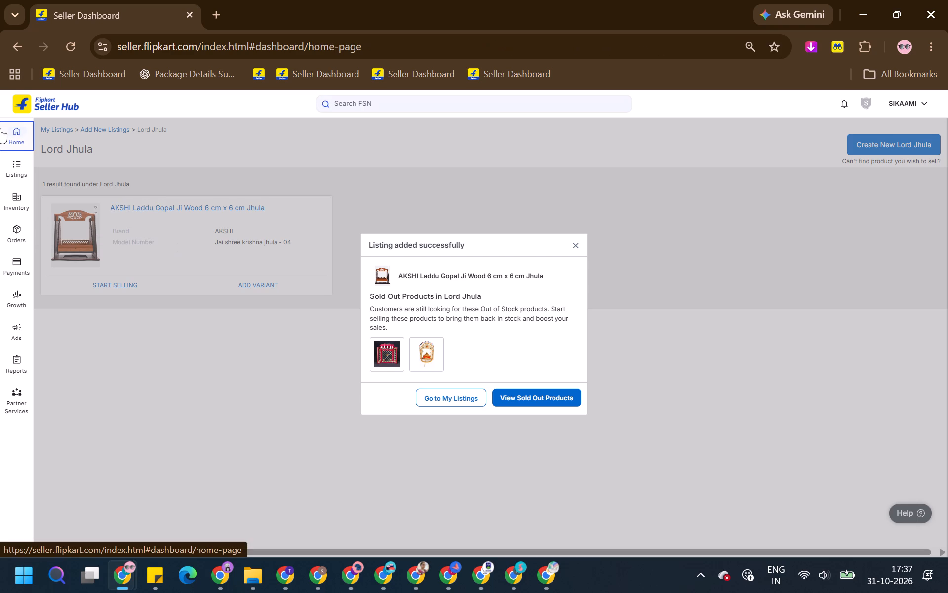
click(7, 172)
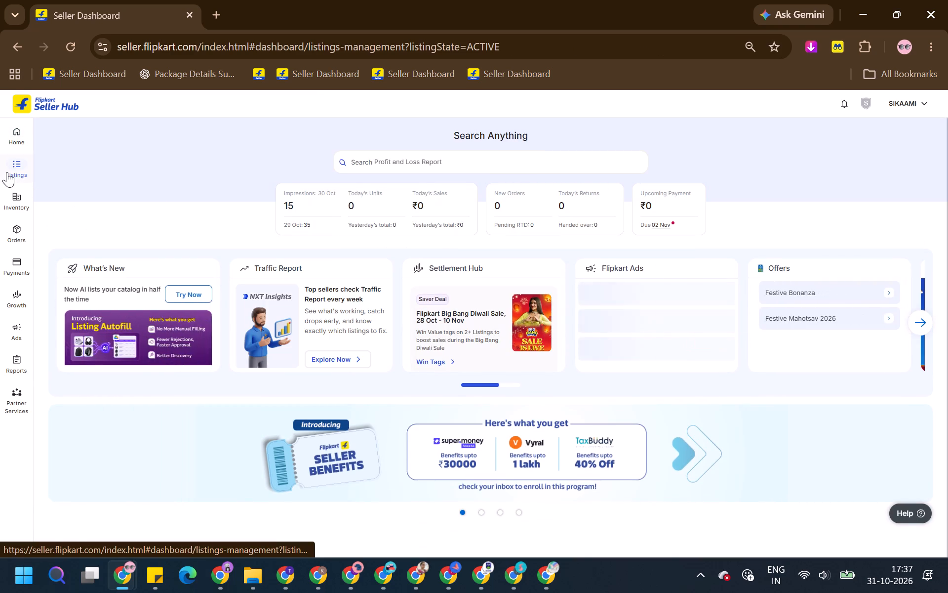
scroll(496, 353, down, 4)
scroll(484, 366, up, 3)
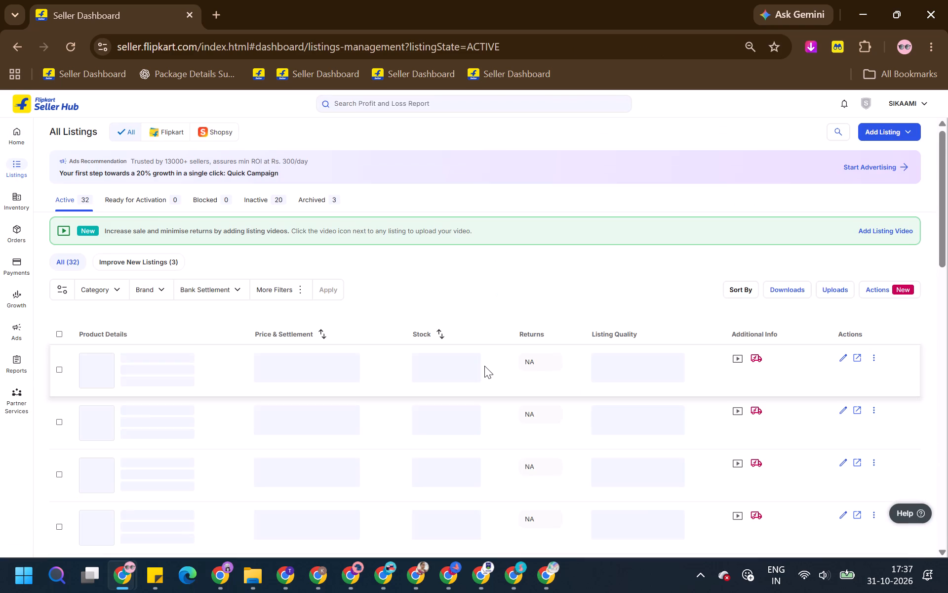
scroll(366, 333, down, 4)
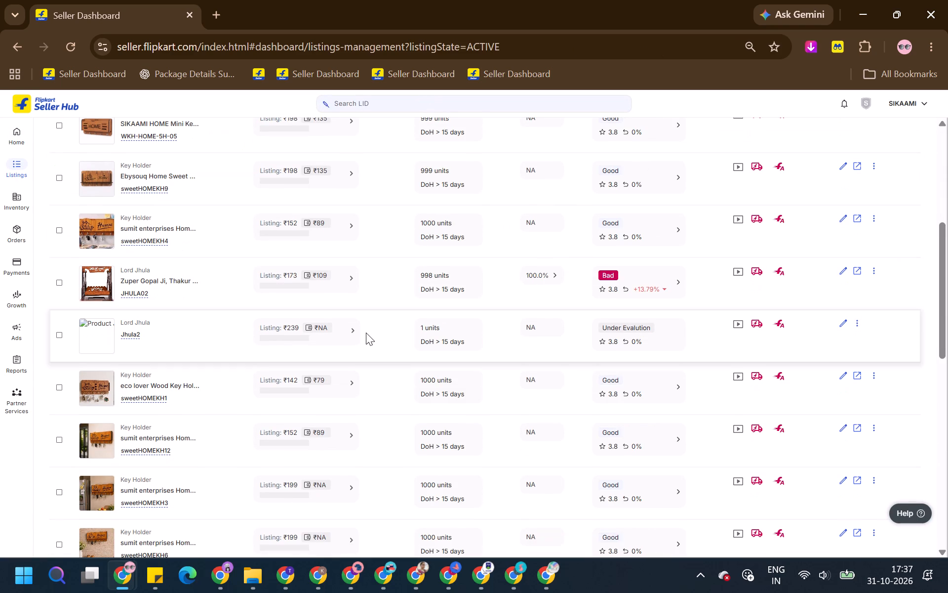
scroll(366, 333, up, 4)
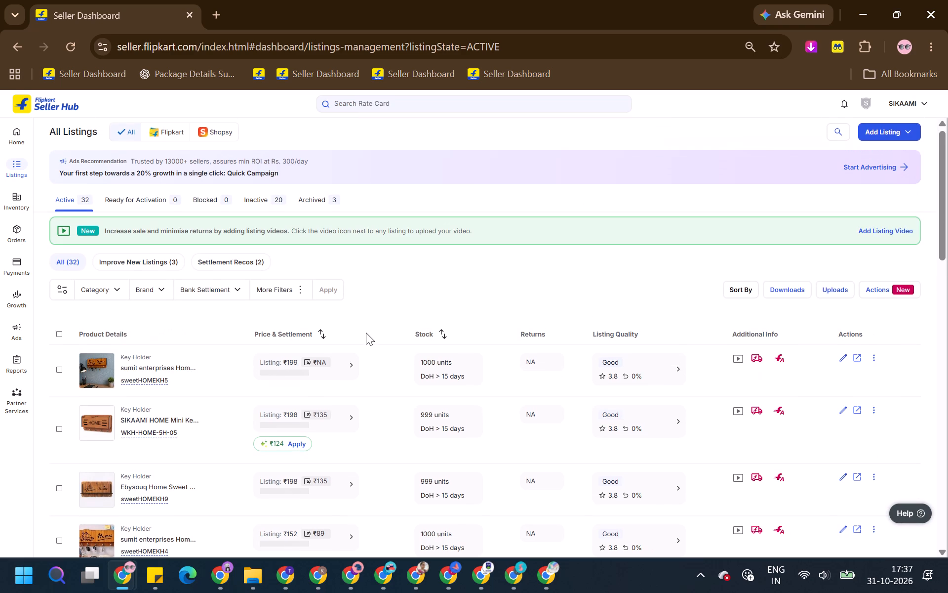
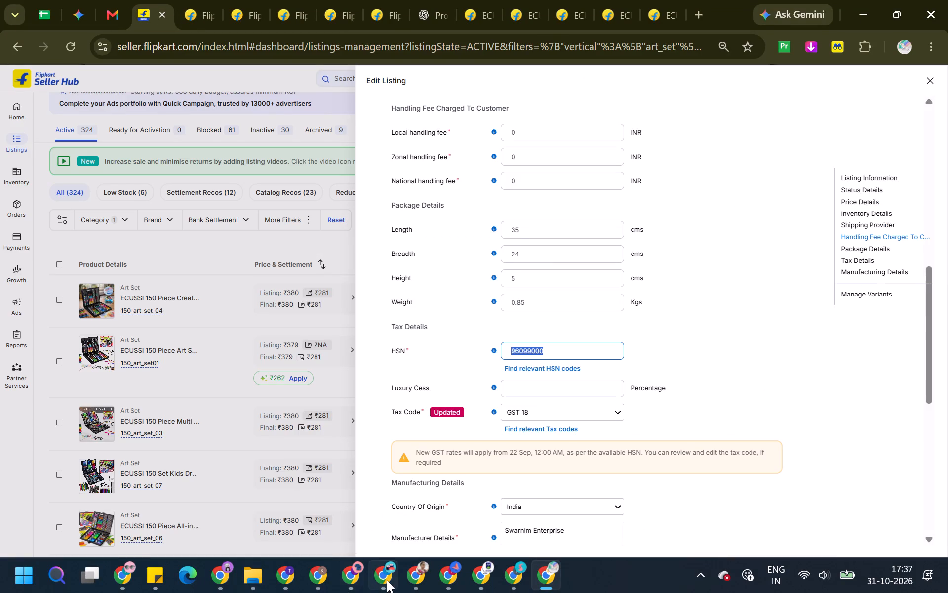
Fill the package details from the reference art set listing: length 35 cm, breadth 24 cm, height 5 cm and weight 0.85 kg.
click(387, 580)
key(alt+Tab)
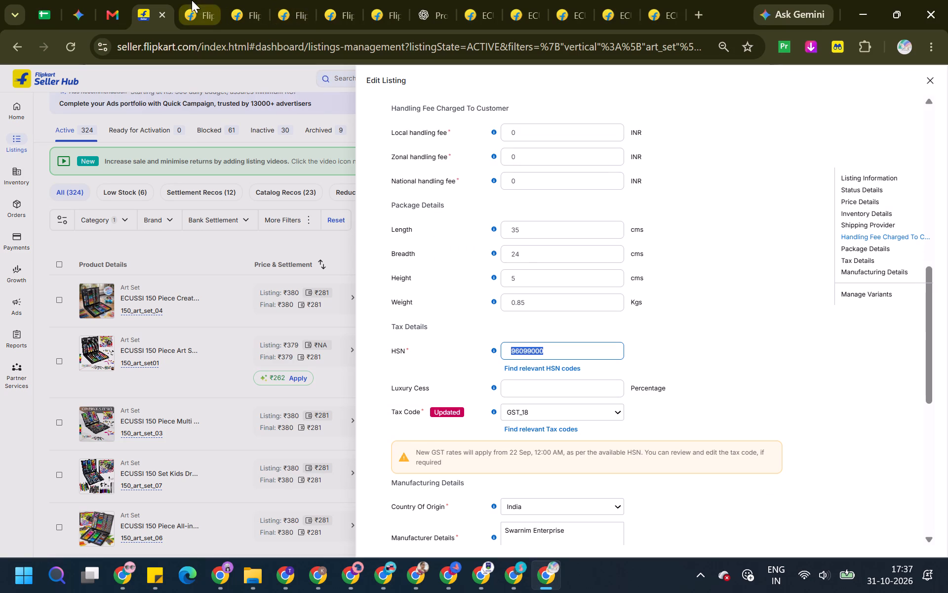
triple_click(535, 227)
key(alt+Tab)
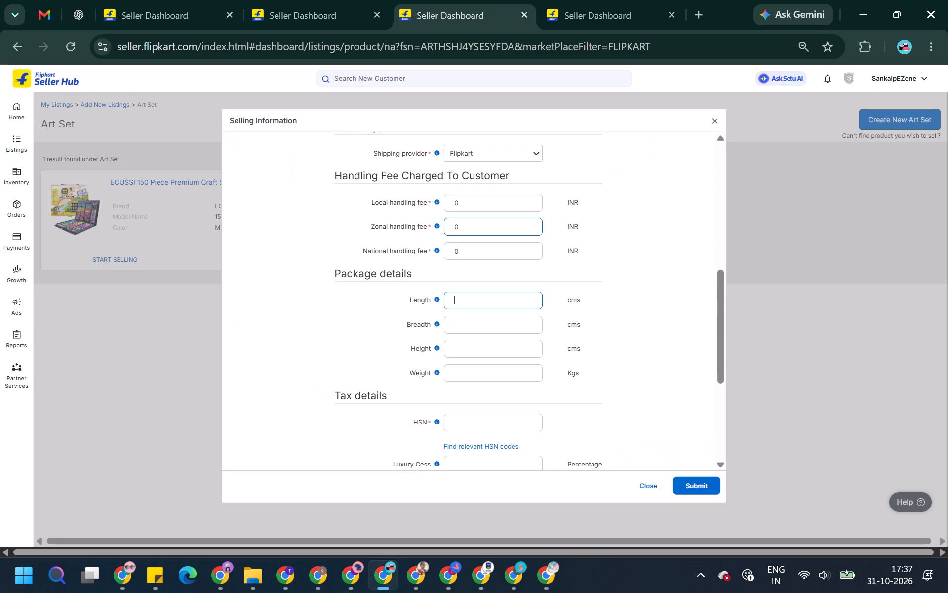
text(35)
key(Tab)
text(24)
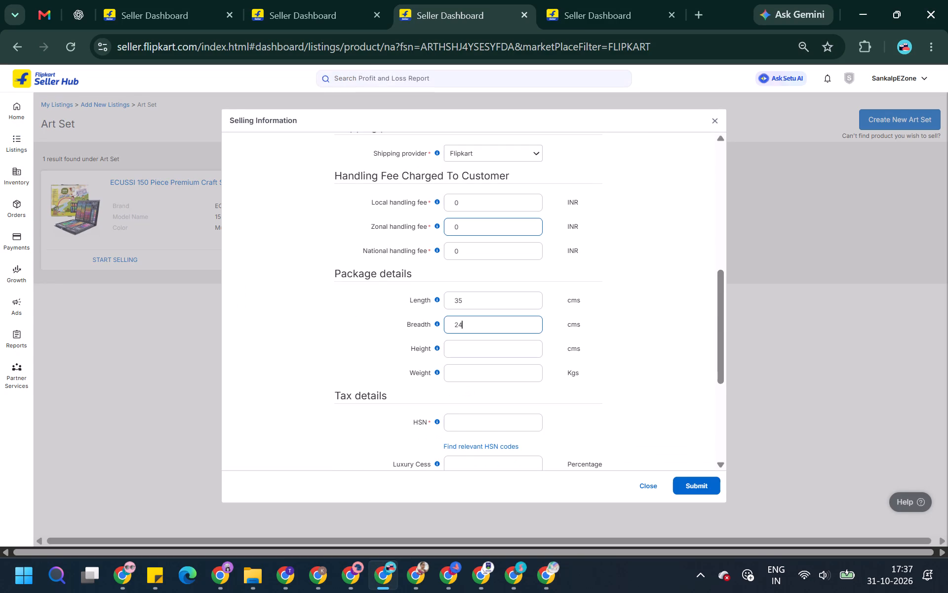
key(Tab)
key(5)
key(Tab)
key(alt+Tab)
key(alt+Tab)
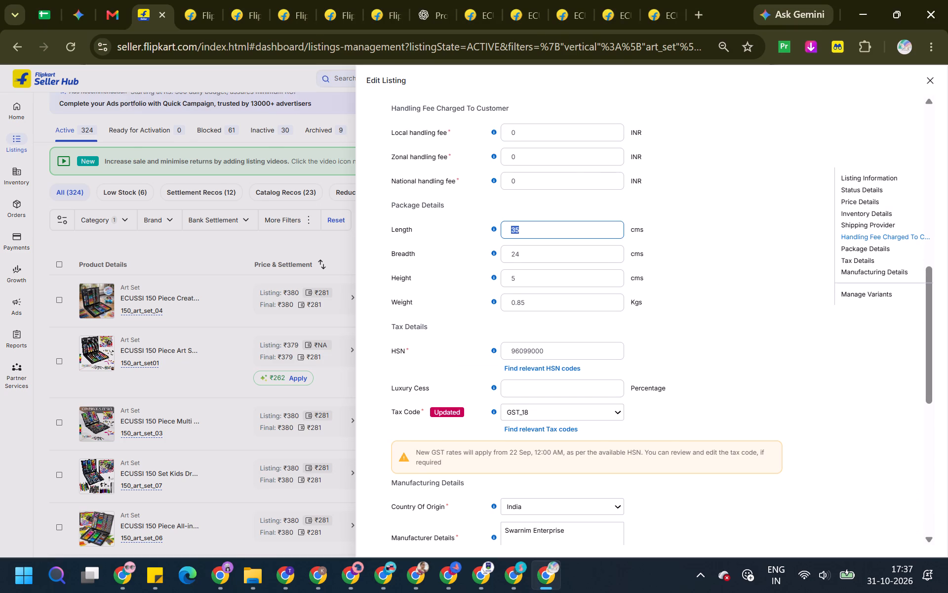
key(alt+Tab)
key(alt+Tab)
text(0.85)
key(Tab)
Copy HSN 96099000 from the reference art set listing into the tax details and choose tax code GST_18.
key(alt+Tab)
double_click(529, 354)
key(ctrl+c)
key(alt+Tab)
key(ctrl+v)
key(Tab)
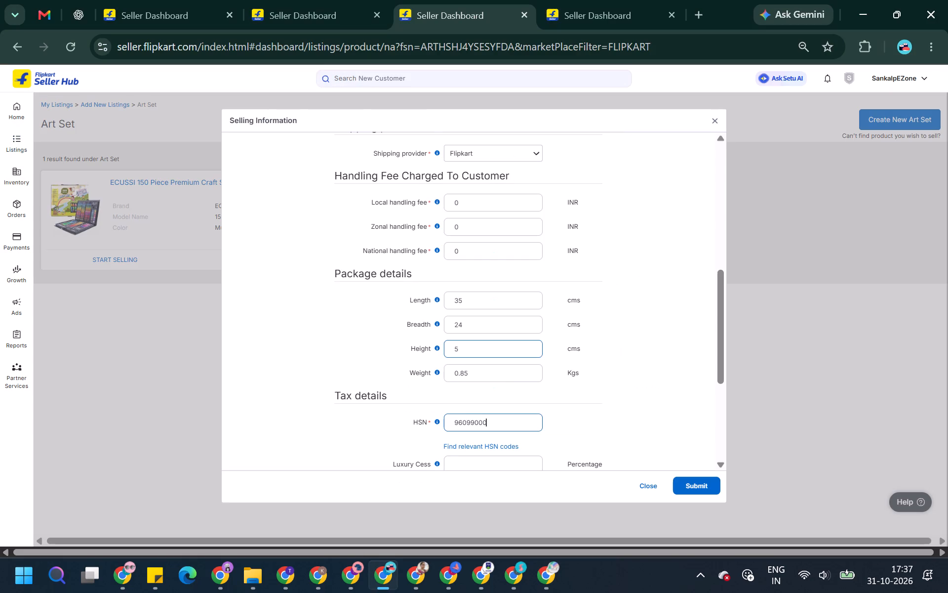
key(Tab)
key(Down)
key(Down)
key(Down)
Set the country of origin to India and copy SANKALP ENTERPRISES from the open existing listing into the manufacturer and packer details.
key(Tab)
text(IN)
key(Tab)
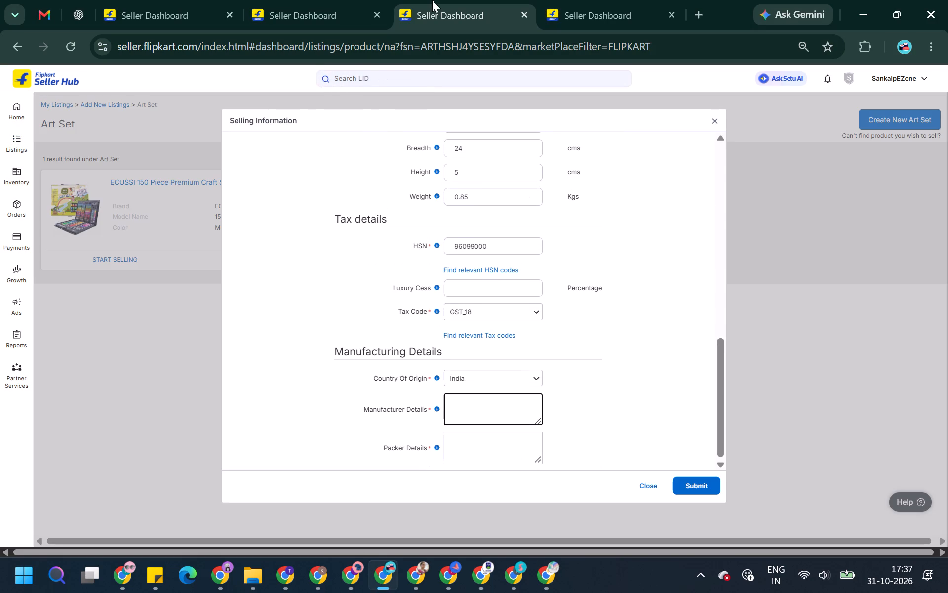
click(247, 0)
key(ctrl+c)
click(456, 0)
key(ctrl+v)
key(Tab)
key(space)
key(ctrl+v)
Submit the selling information for the ECUSSI 150 Piece Premium Craft Set.
click(708, 496)
click(705, 485)
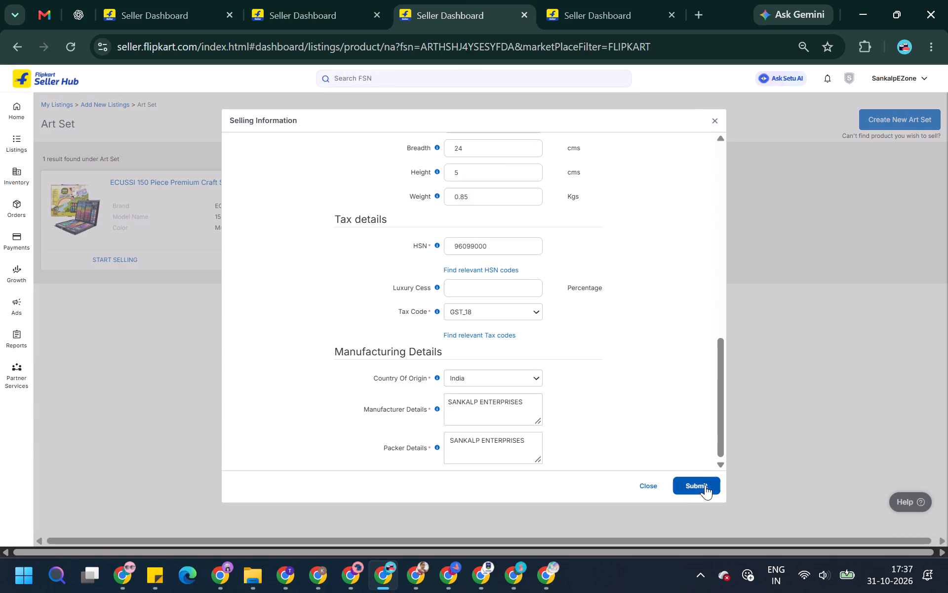
scroll(596, 307, up, 11)
key(alt+Tab)
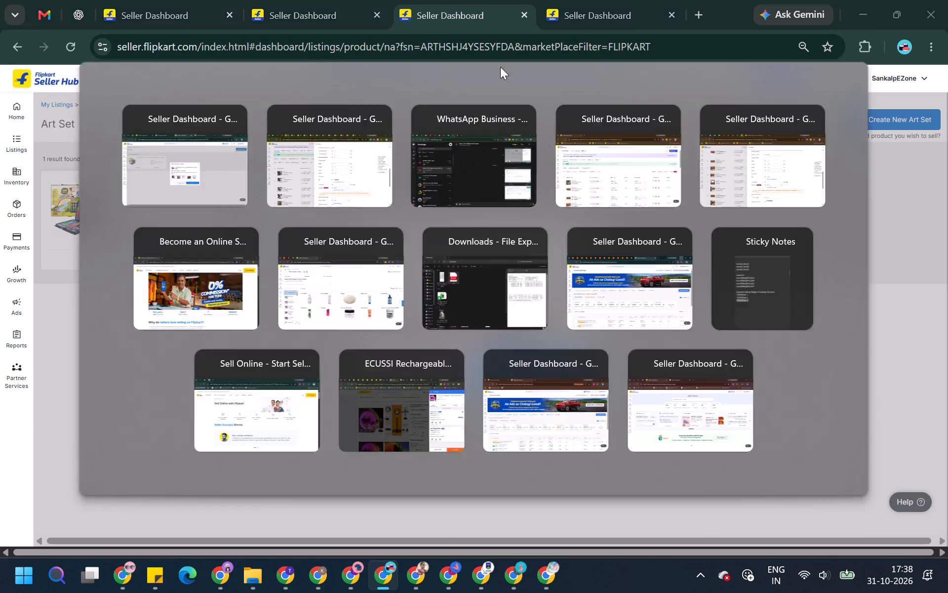
key(alt+Tab)
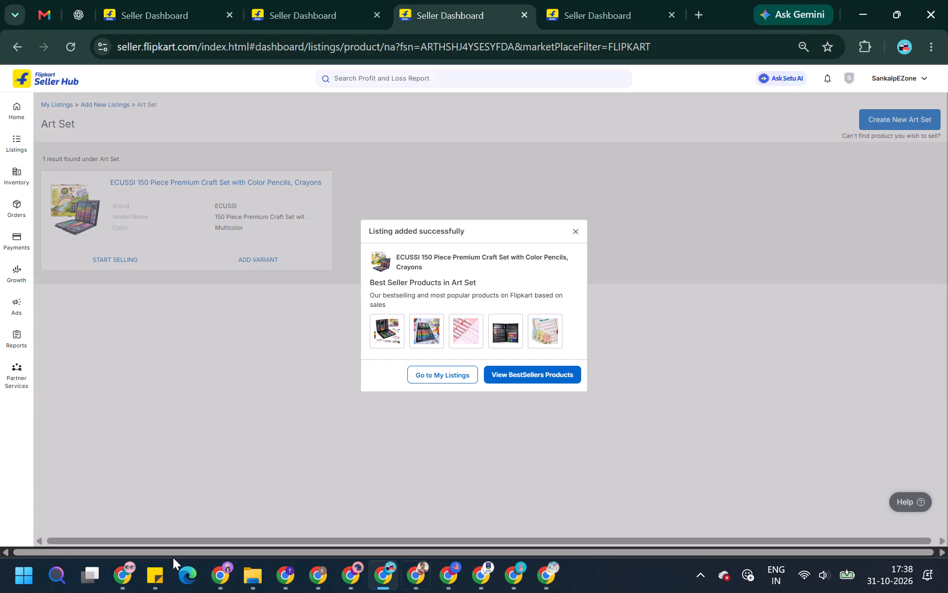
Close the Premium Craft Set page, copy product ID ARTHSHGYK8NSMPVZ from the Creative Art Supplies Set page, and search for it in Add New Listings.
key(alt+Tab)
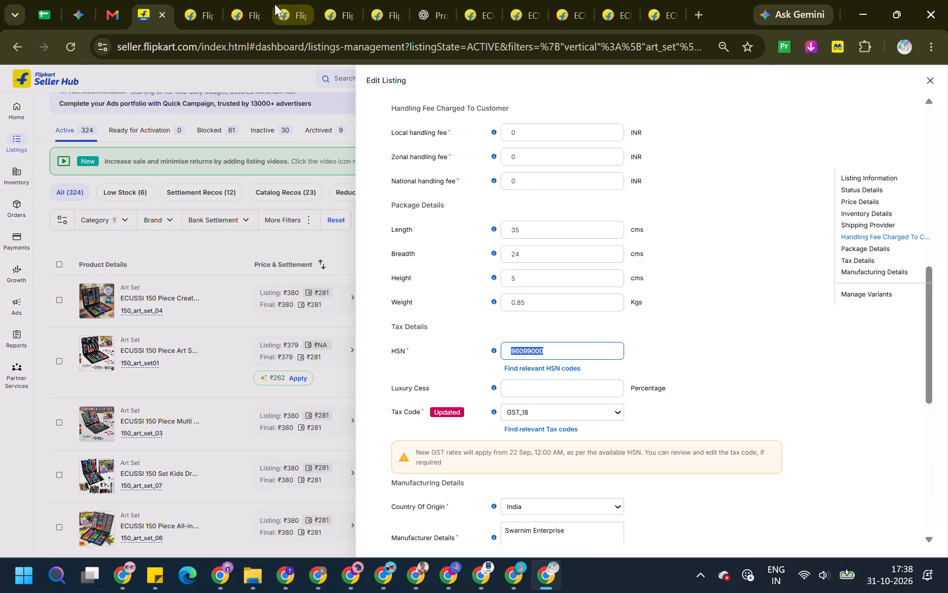
click(198, 8)
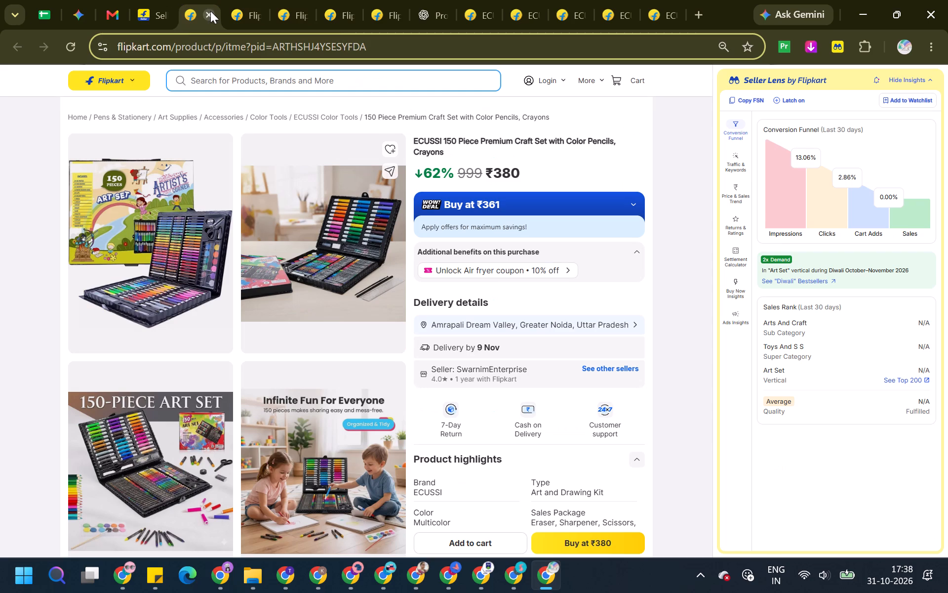
click(210, 12)
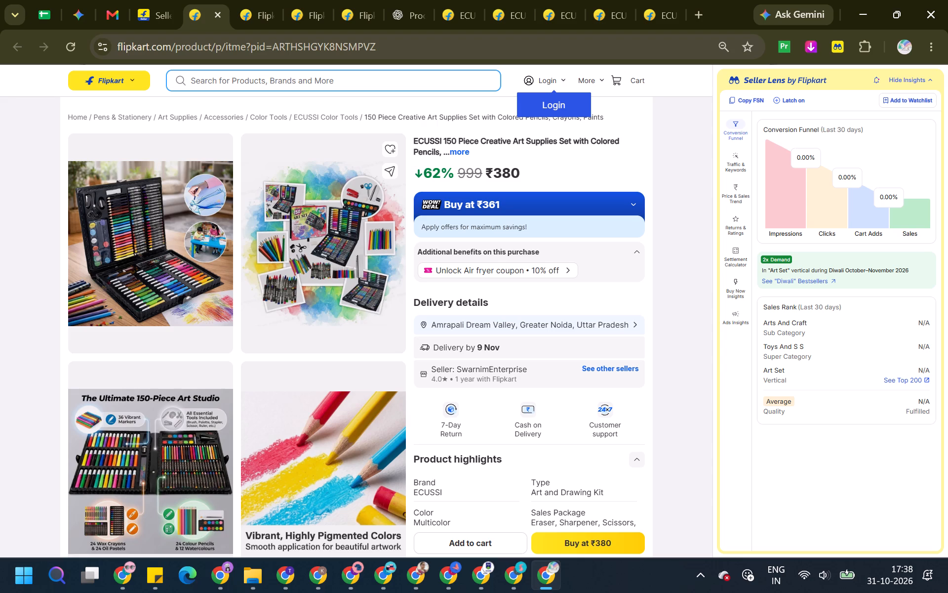
double_click(333, 46)
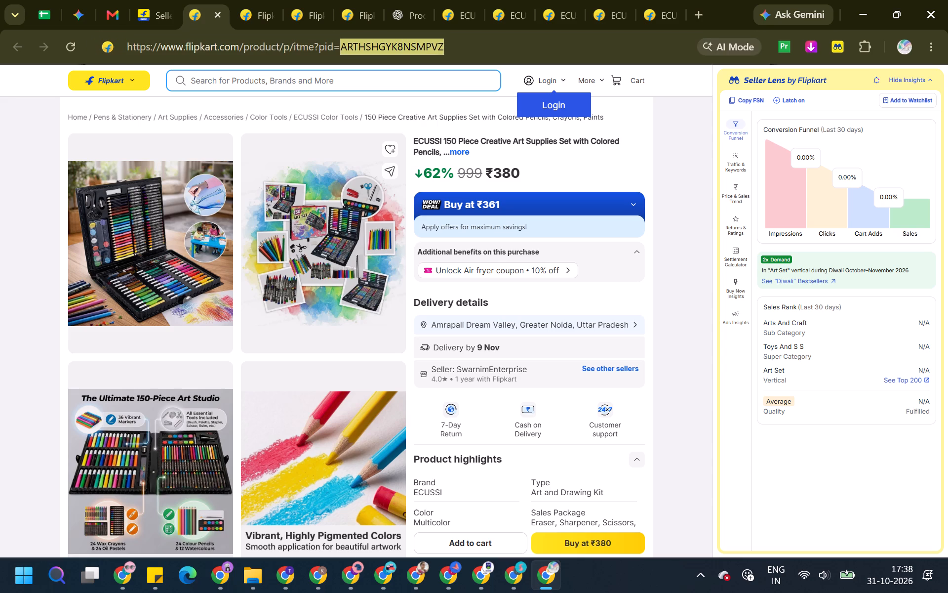
key(ctrl+c)
key(alt+Tab)
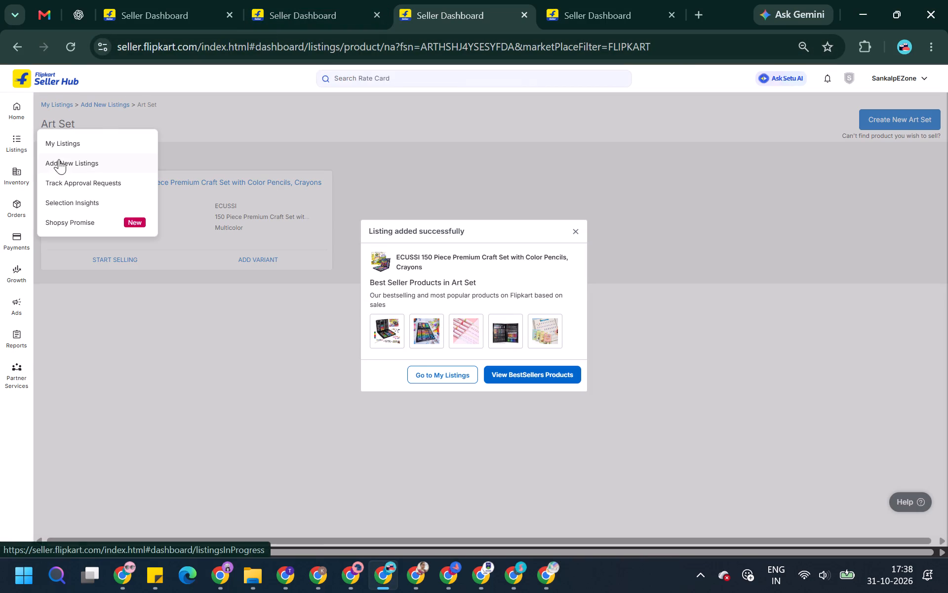
click(59, 159)
click(276, 155)
key(ctrl+v)
key(Return)
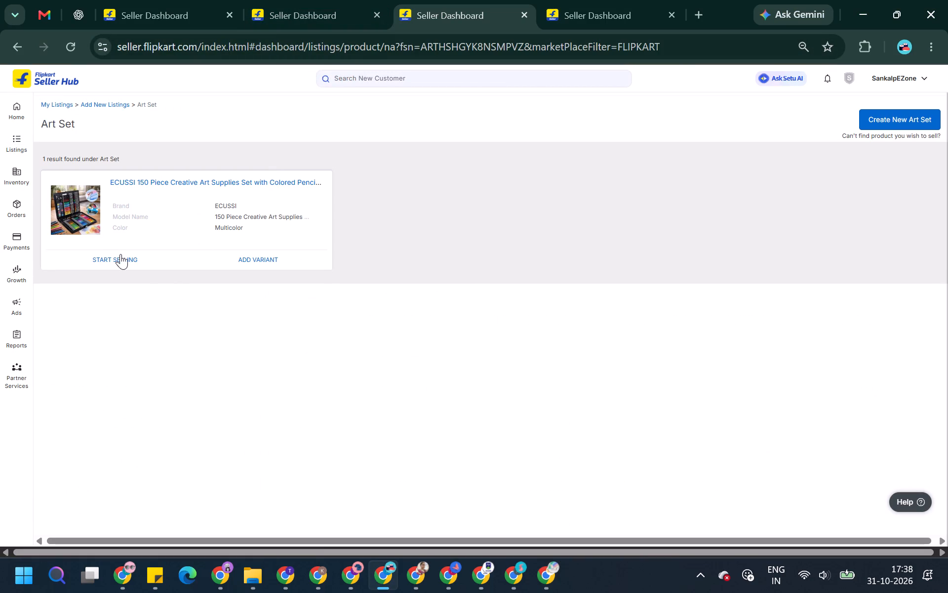
Start selling the ECUSSI 150 Piece Creative Art Supplies Set and open its Seller SKU ID for entry.
click(122, 255)
click(457, 172)
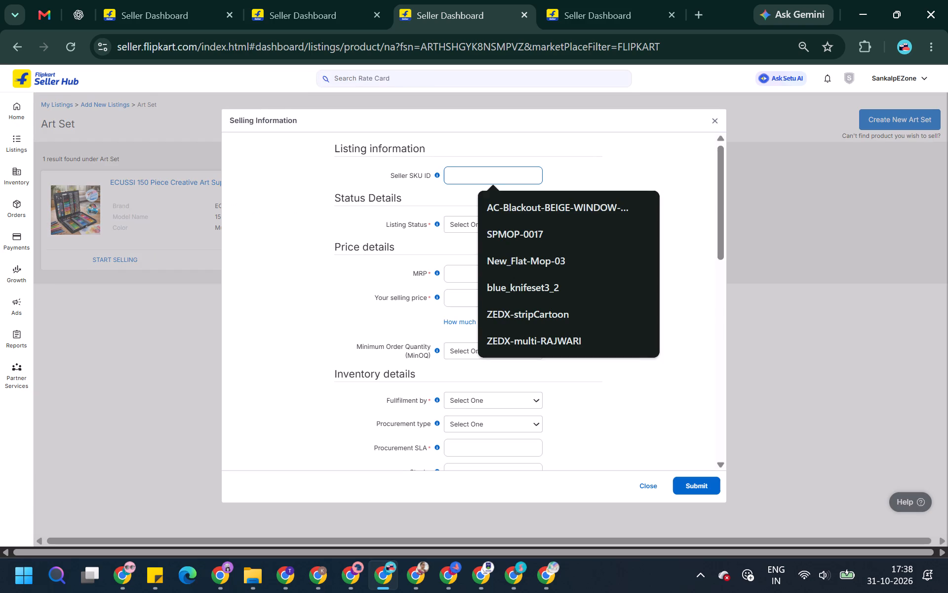
click(417, 189)
click(480, 173)
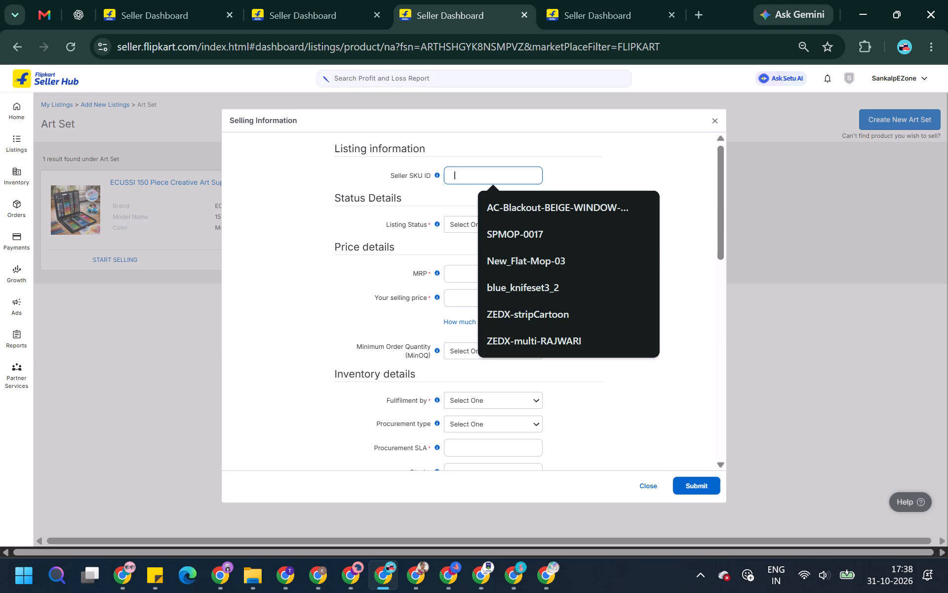
click(474, 174)
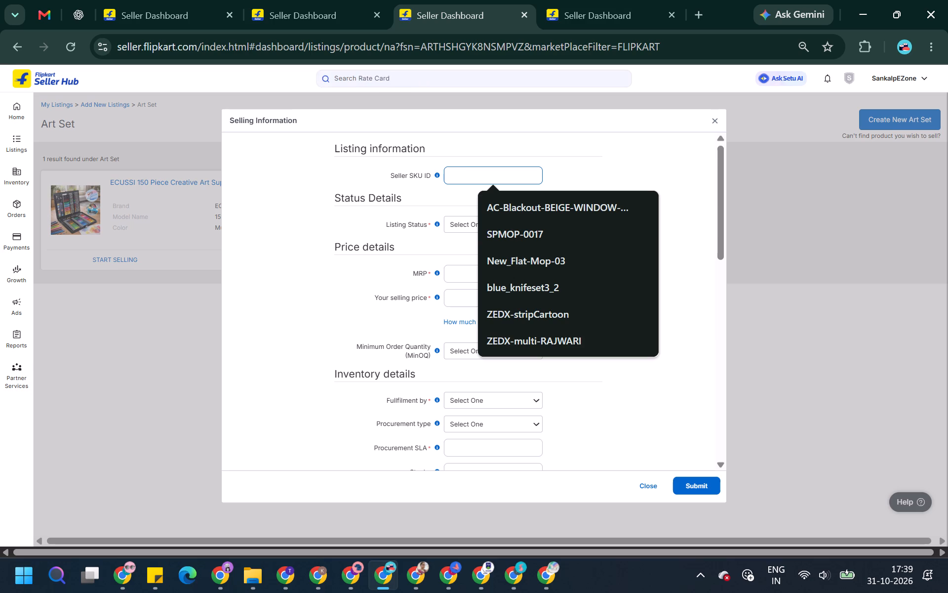
Filter the SankalpEZone active listings by the Art Set category to view the SKUs already used.
key(alt+Tab)
key(alt+Tab)
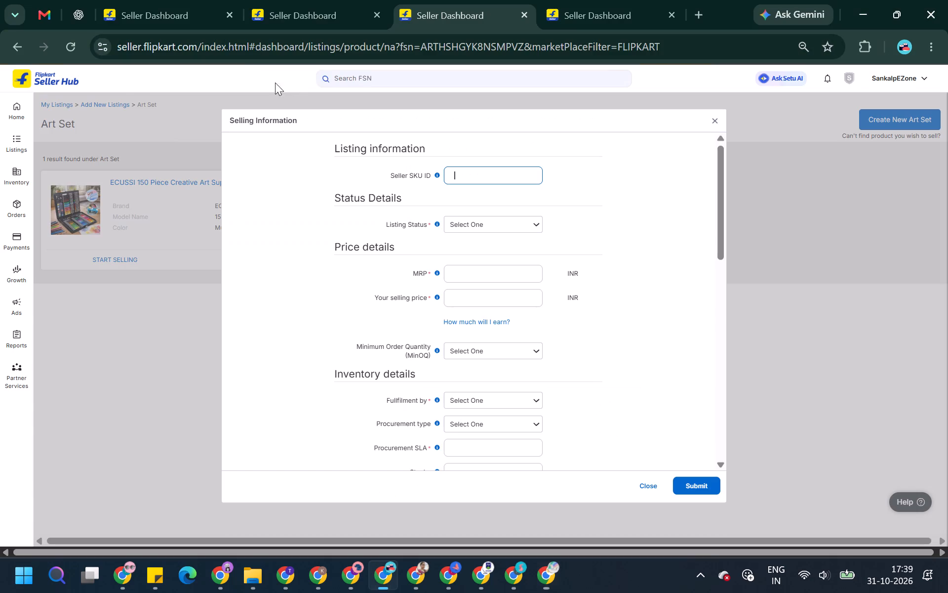
click(297, 0)
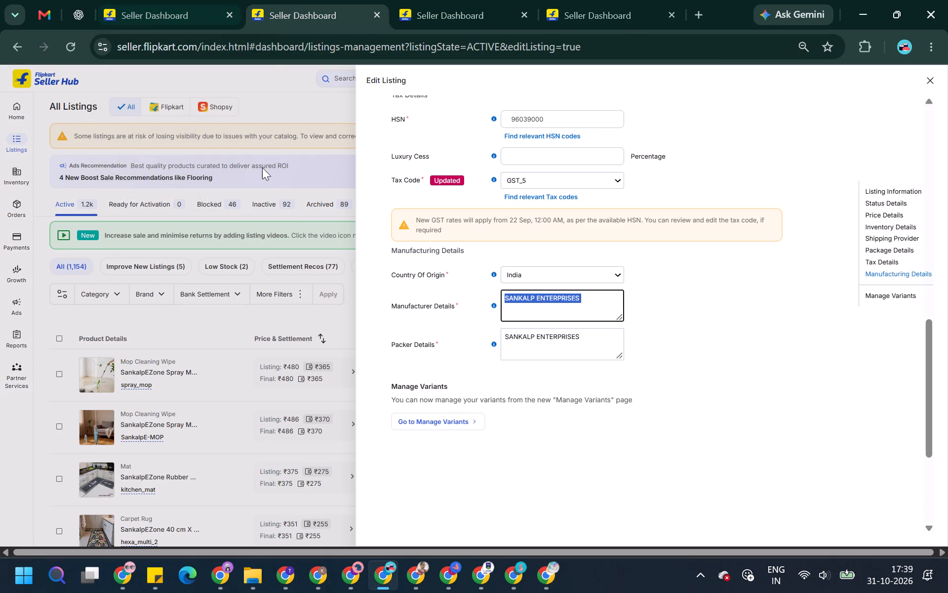
click(219, 0)
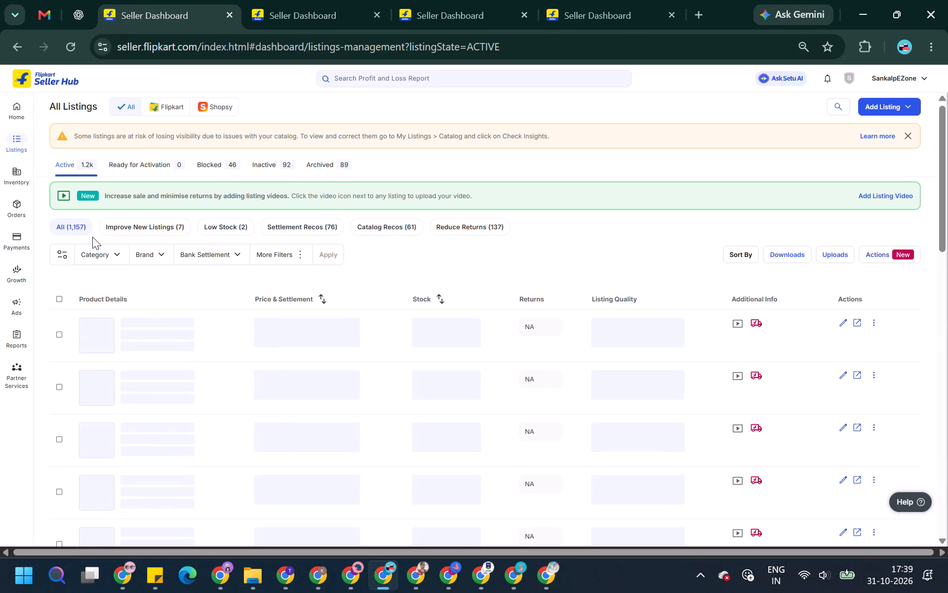
click(99, 256)
click(121, 280)
click(128, 288)
text(ART)
click(121, 365)
click(115, 410)
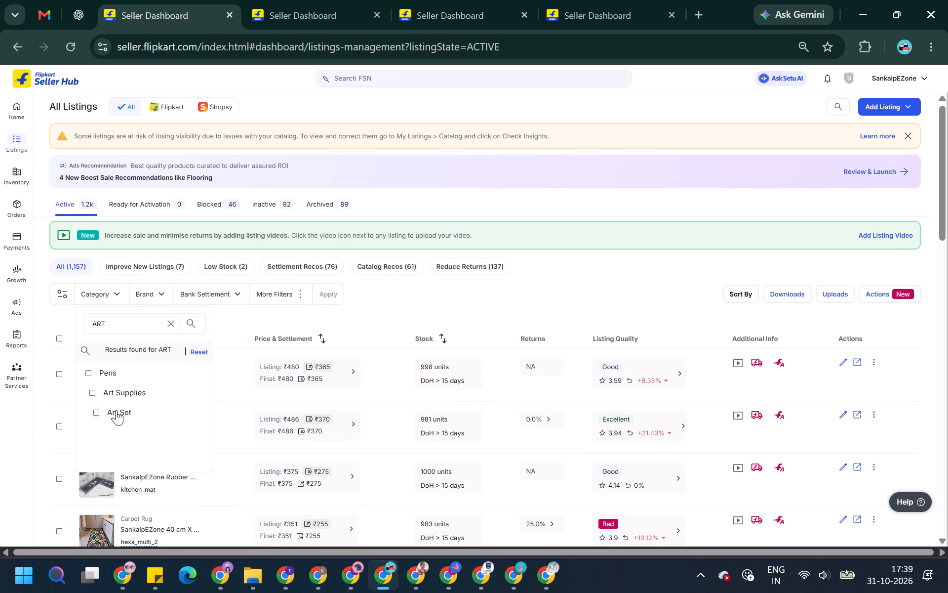
click(321, 298)
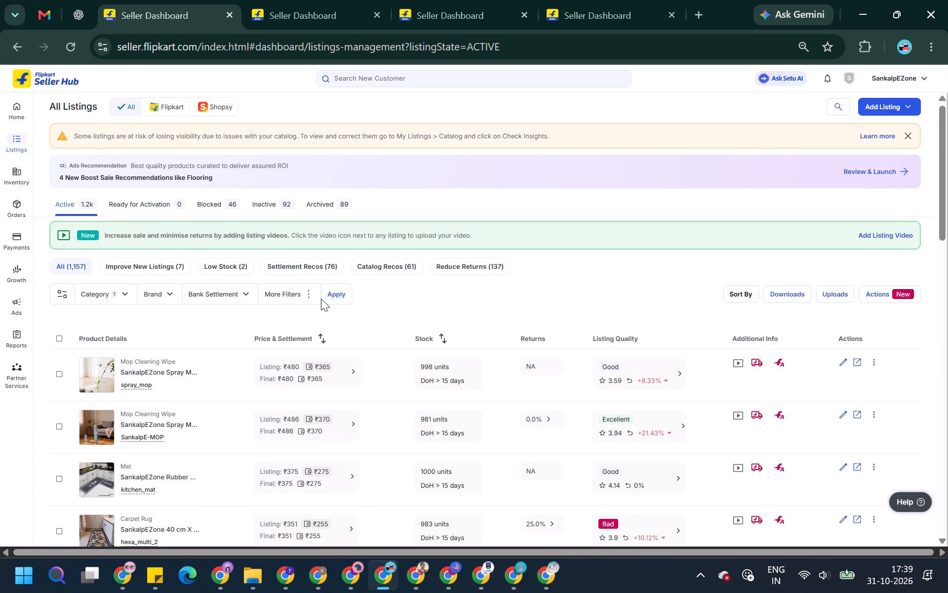
click(339, 297)
scroll(339, 297, down, 1)
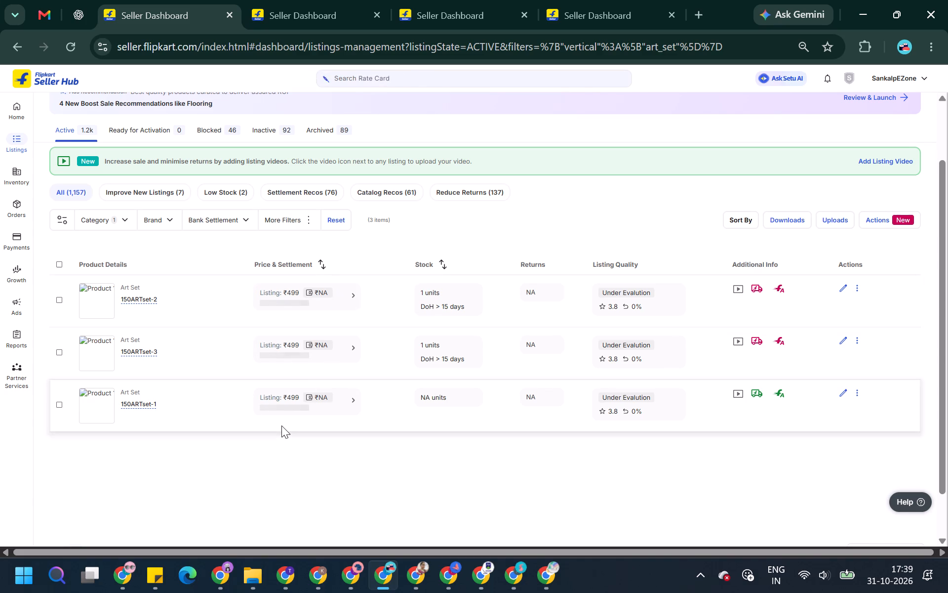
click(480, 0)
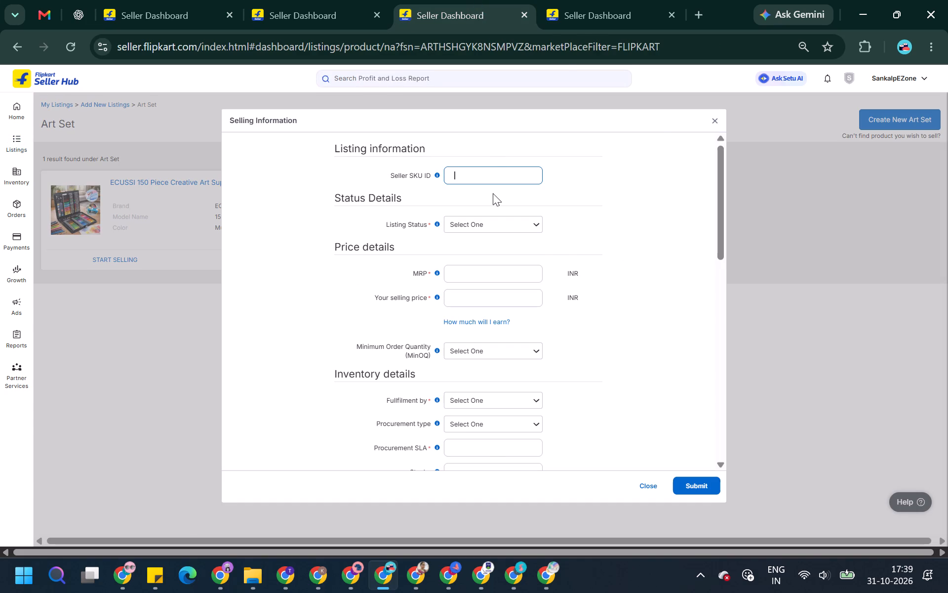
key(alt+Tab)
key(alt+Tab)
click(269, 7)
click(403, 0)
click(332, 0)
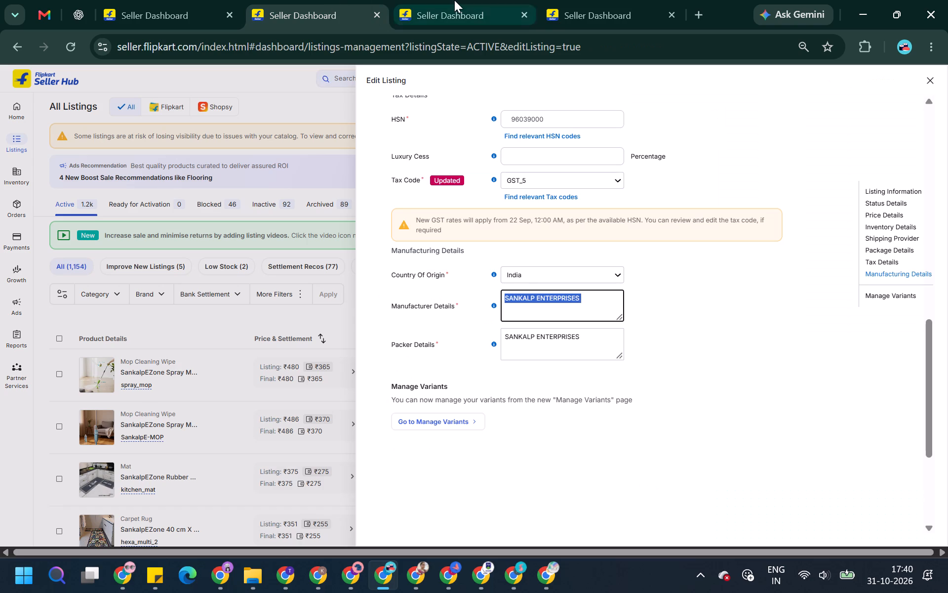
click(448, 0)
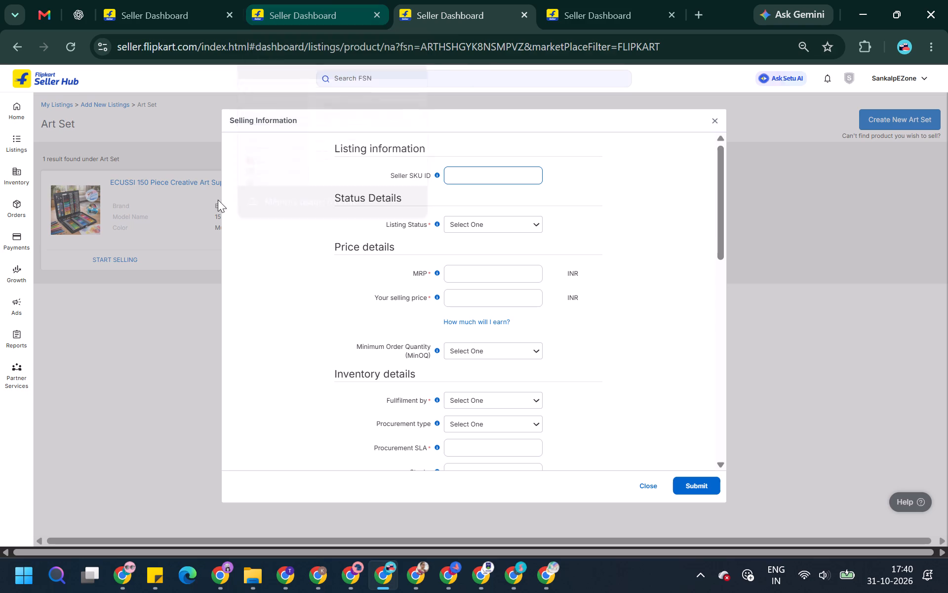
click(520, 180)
Copy the existing SKU 150ARTset-3 from the active listings and enter 150ARTset-4 as the new listing's Seller SKU ID.
click(126, 0)
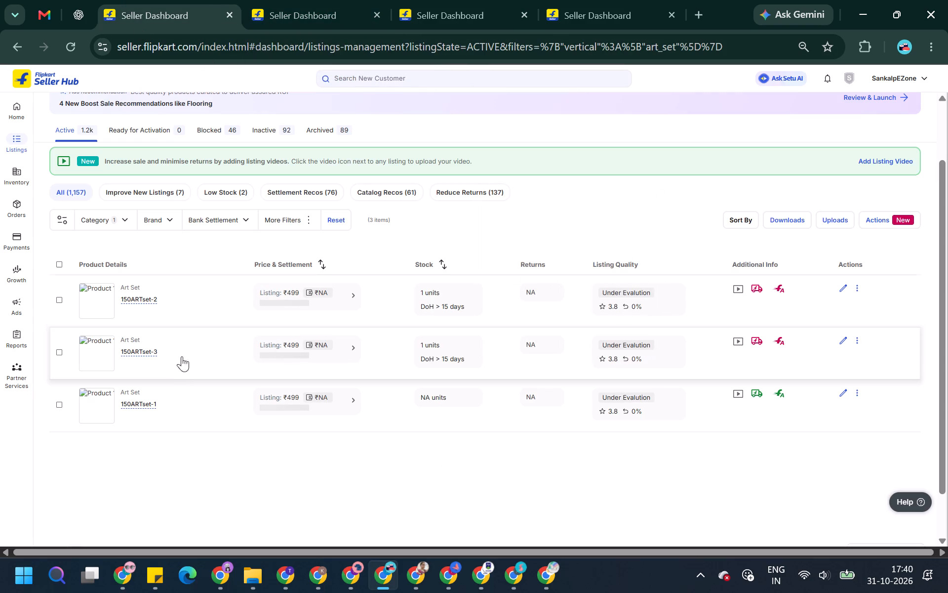
drag(176, 359, 121, 355)
key(ctrl+c)
key(ctrl+c)
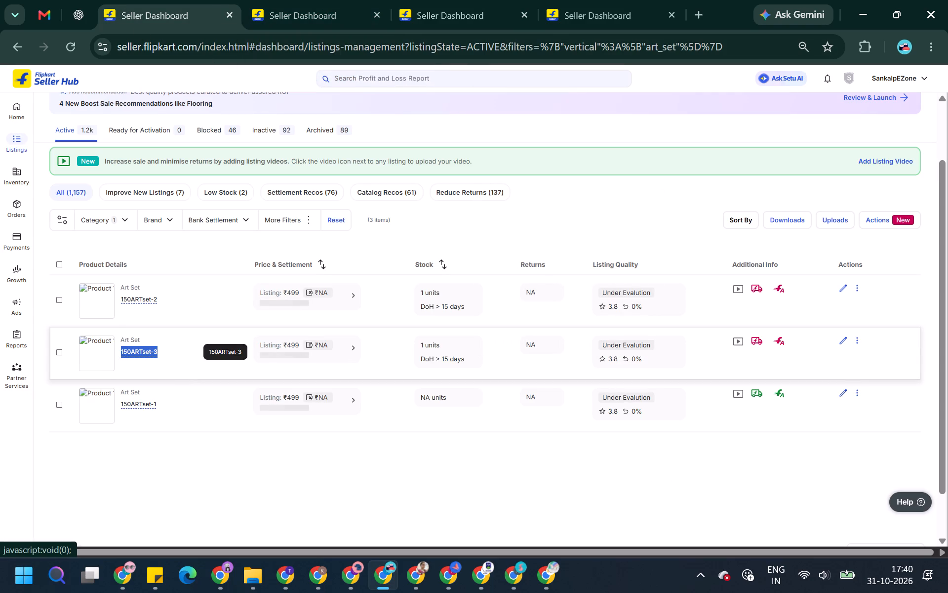
click(392, 0)
click(353, 0)
click(472, 0)
key(ctrl+v)
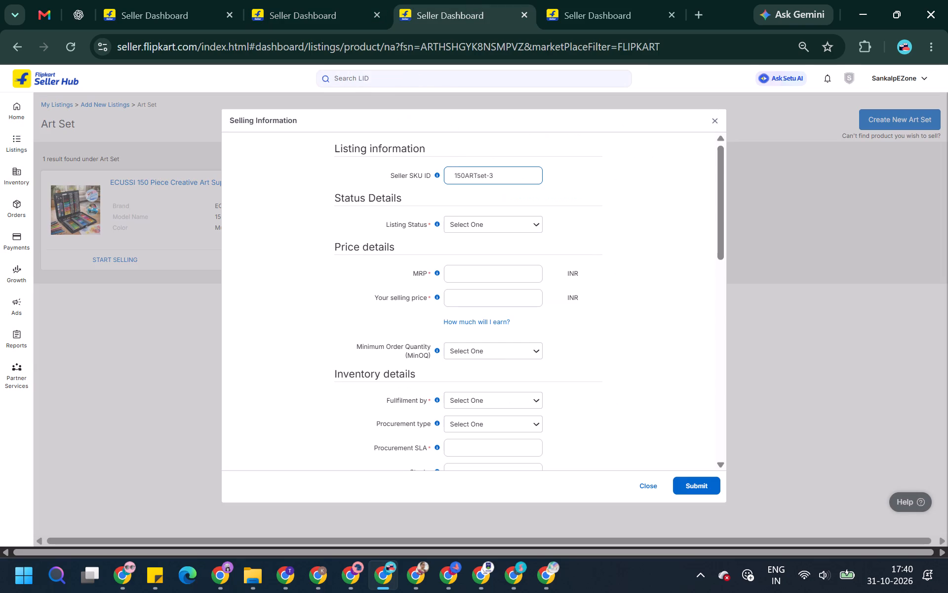
key(BackSpace)
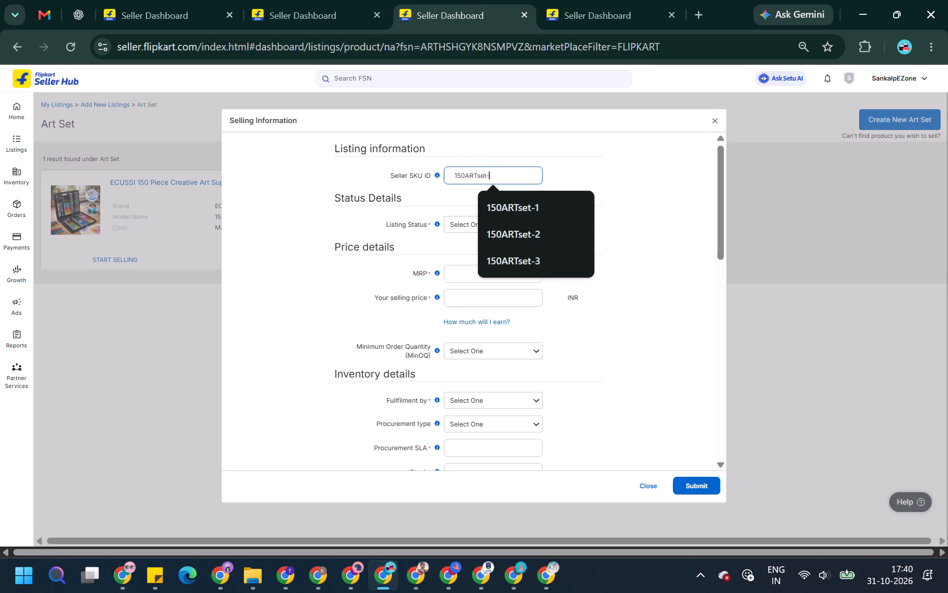
key(4)
key(Up)
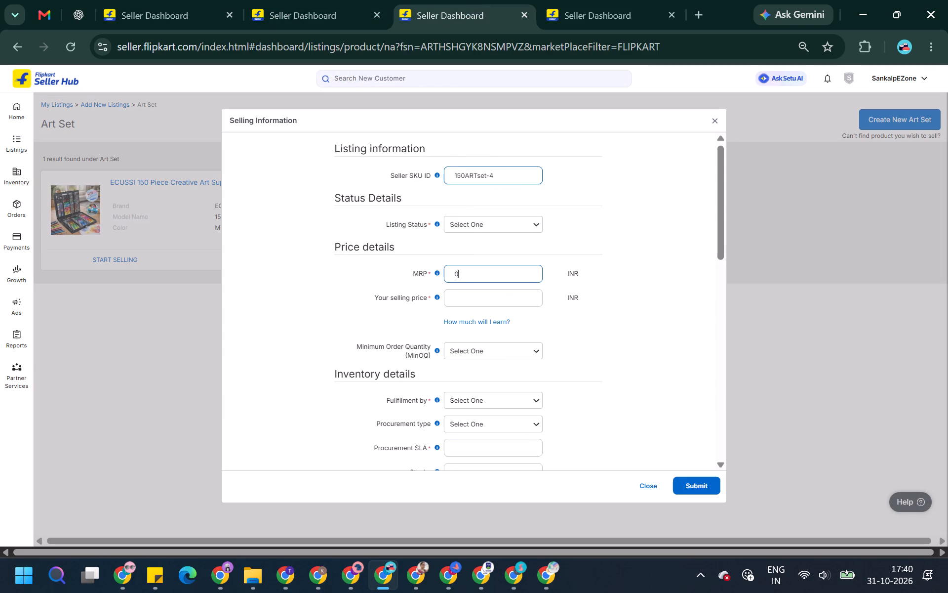
Set the listing status to Active, the MRP to 999 and the selling price to 499 INR, consulting the product page.
click(508, 221)
key(Down)
key(Tab)
key(Tab)
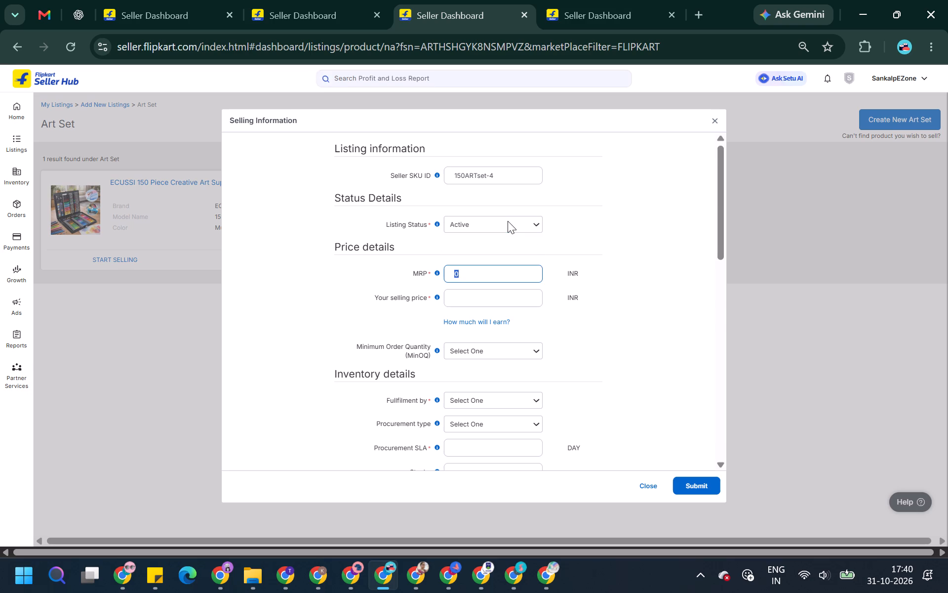
key(alt+Tab)
key(alt+Tab)
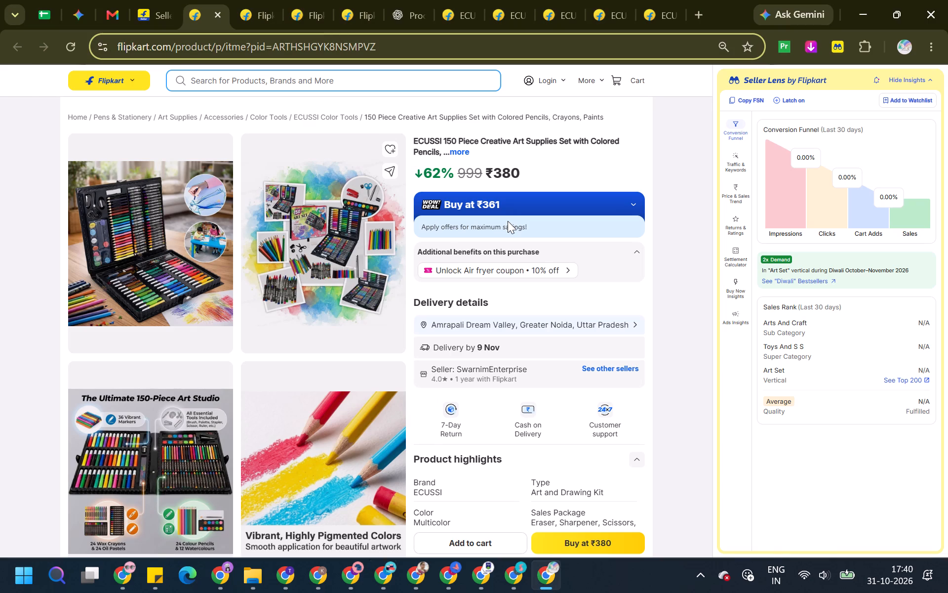
text(999)
key(Tab)
key(alt+Tab)
key(alt+Tab)
text(499)
key(Tab)
Fill the inventory details with fulfilment by Seller, procurement type Instock, procurement SLA 1 day and stock 1.
key(Tab)
key(Down)
key(Tab)
key(Down)
key(Tab)
key(1)
key(Tab)
key(1)
key(Tab)
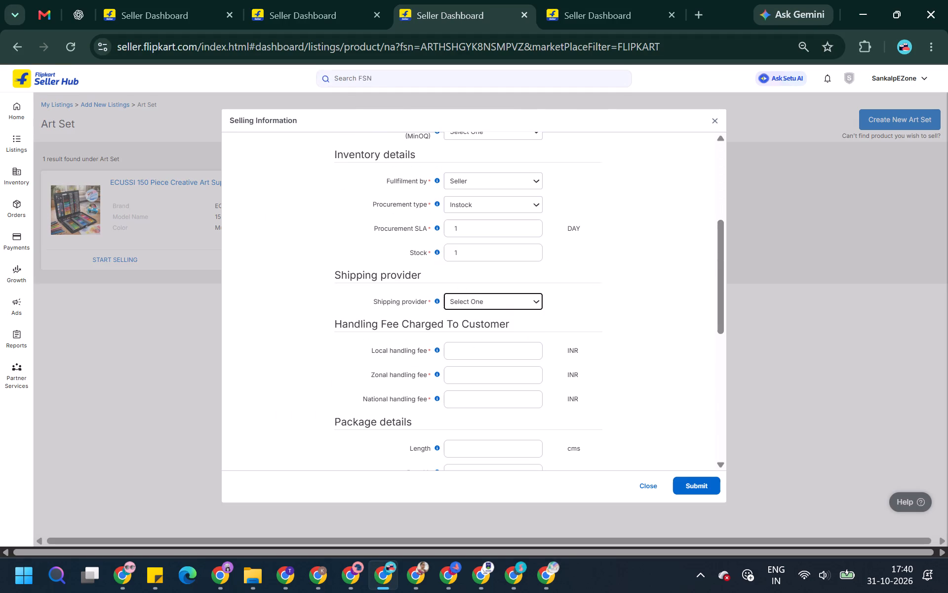
Choose Flipkart as the shipping provider and set the local, zonal and national handling fees to 0.
key(Down)
key(Tab)
key(0)
key(Tab)
key(0)
key(Tab)
key(0)
key(Tab)
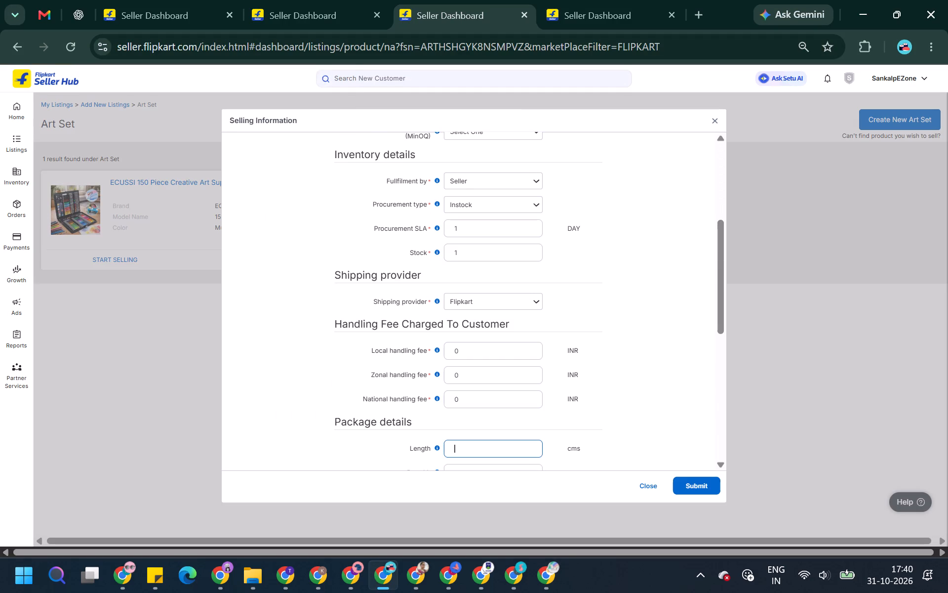
Consult the package dimensions and weight in the reference art set's Edit Listing form in the other browser window.
key(alt+Tab)
key(alt+Tab)
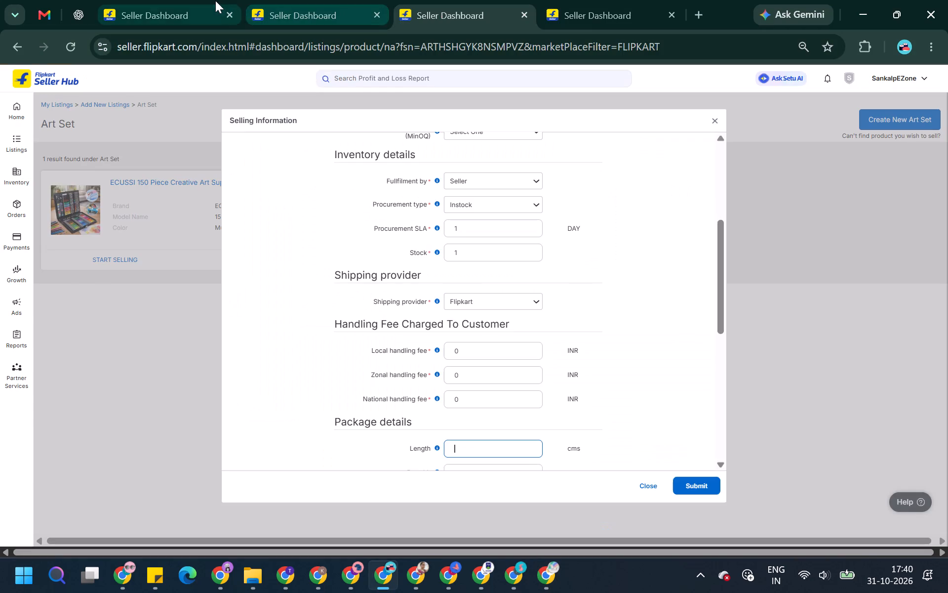
click(207, 0)
click(341, 0)
click(461, 0)
click(564, 0)
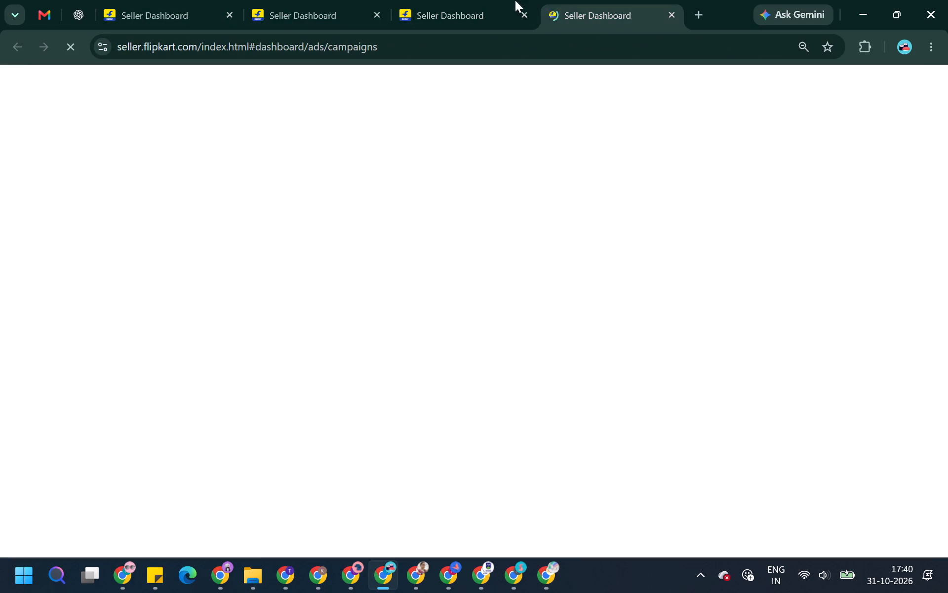
click(502, 0)
key(alt+Tab)
click(164, 0)
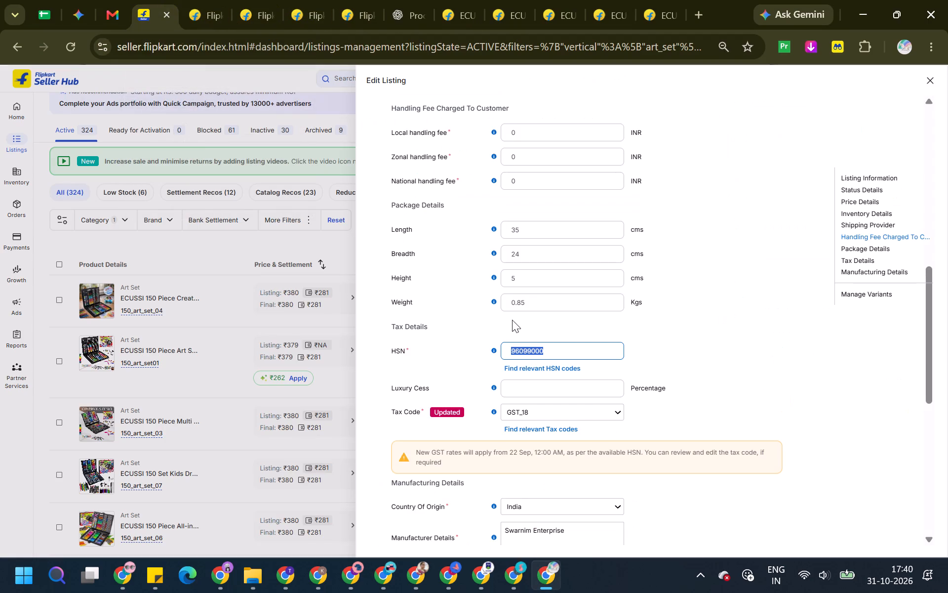
click(202, 3)
key(alt+Tab)
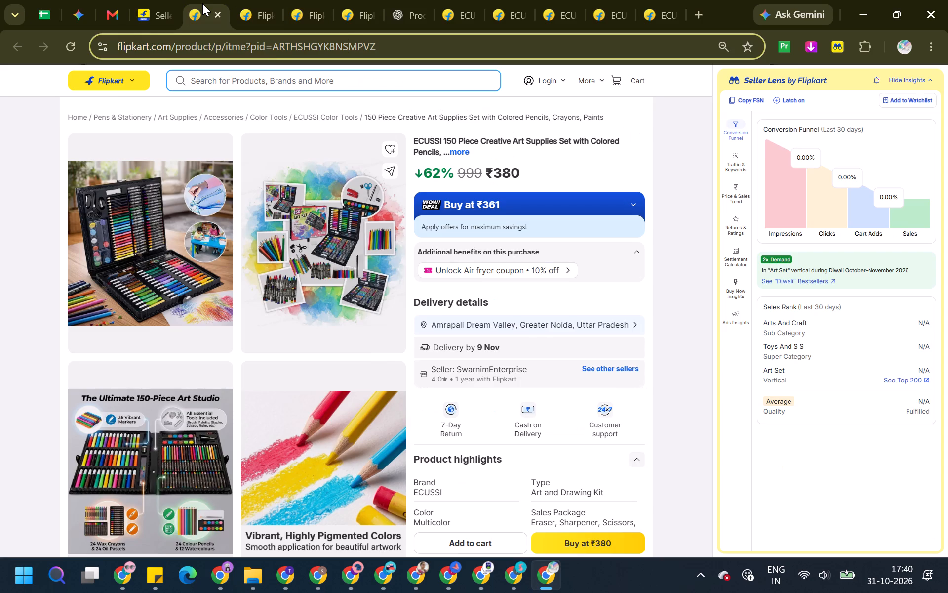
key(alt+Tab)
click(168, 0)
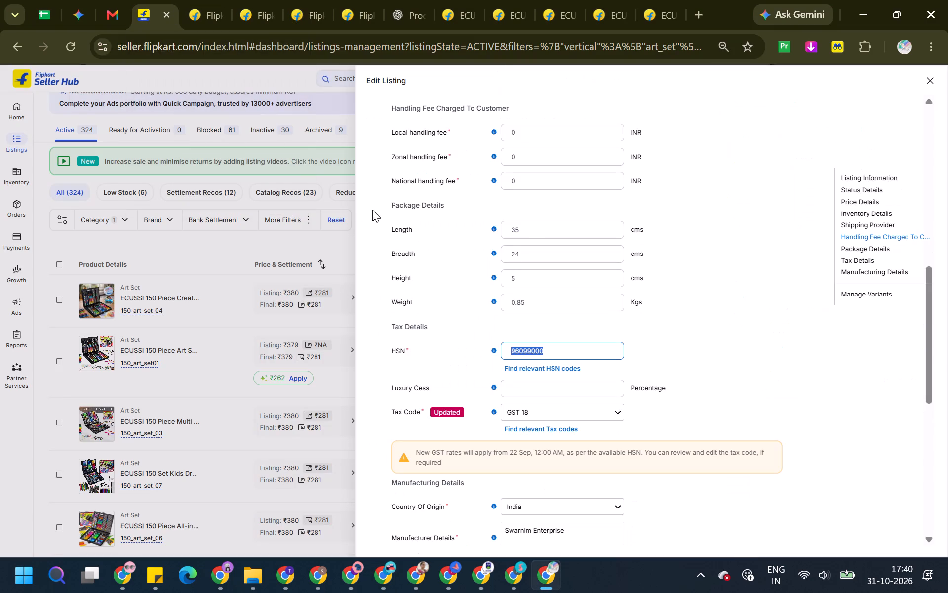
click(206, 0)
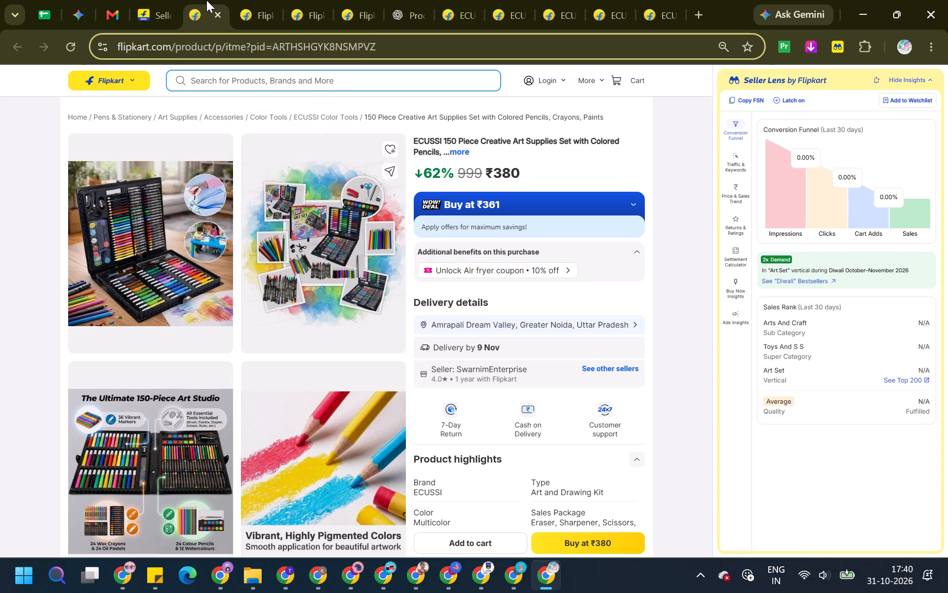
Set the package length to 35 cm, breadth to 24 cm, height to 5 cm and weight to 0.85 kg.
key(alt+Tab)
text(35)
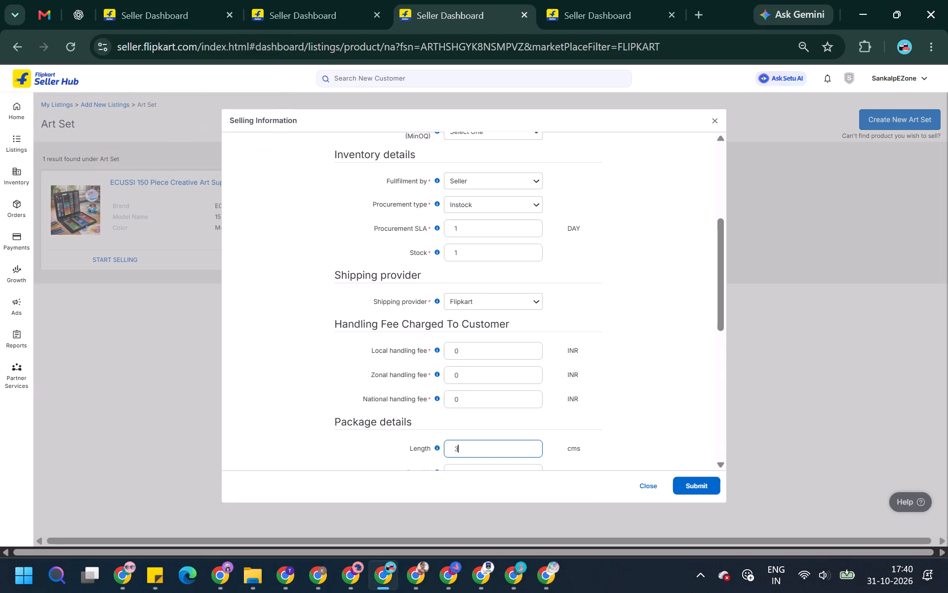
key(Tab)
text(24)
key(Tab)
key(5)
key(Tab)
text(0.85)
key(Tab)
Check the other open product and seller pages for the reference details needed for the art set's HSN field.
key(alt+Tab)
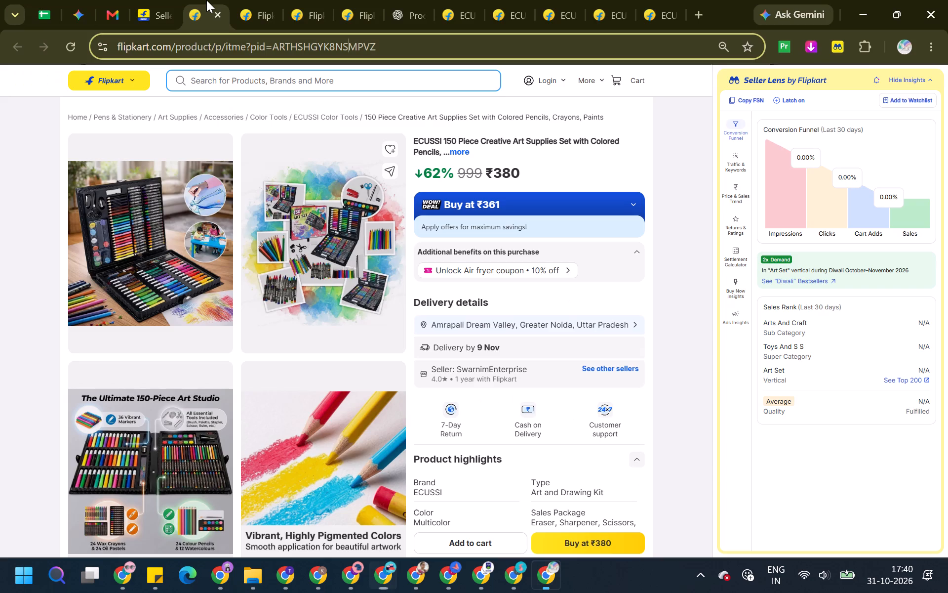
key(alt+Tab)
click(153, 0)
click(429, 0)
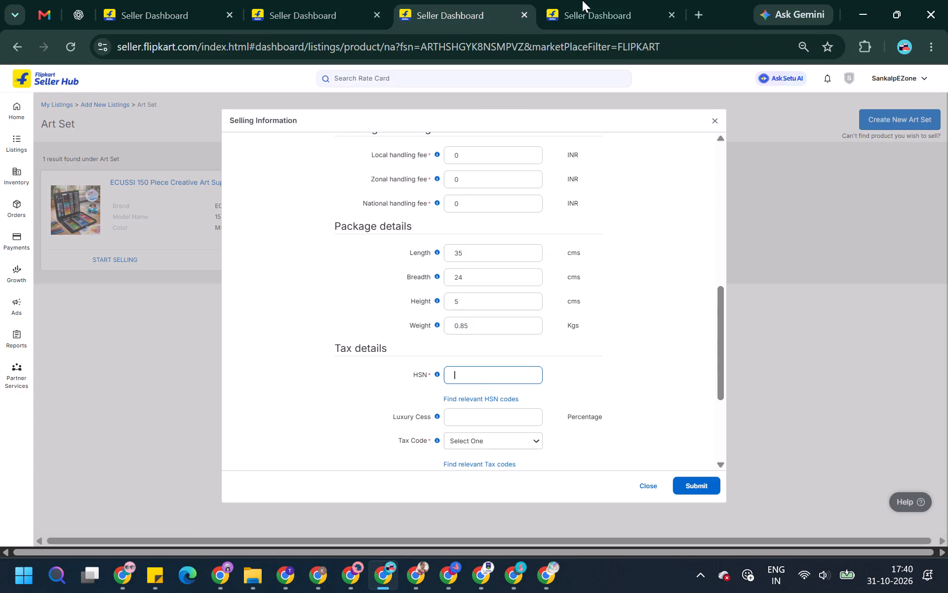
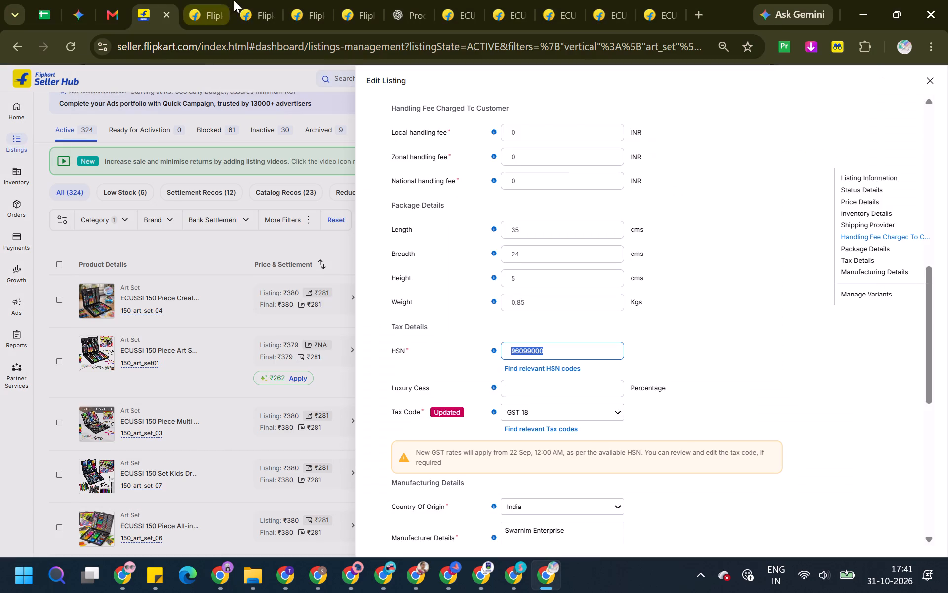
Set the tax code to GST_18 in the art set's selling information, leaving the luxury cess blank.
click(218, 0)
key(alt+Tab)
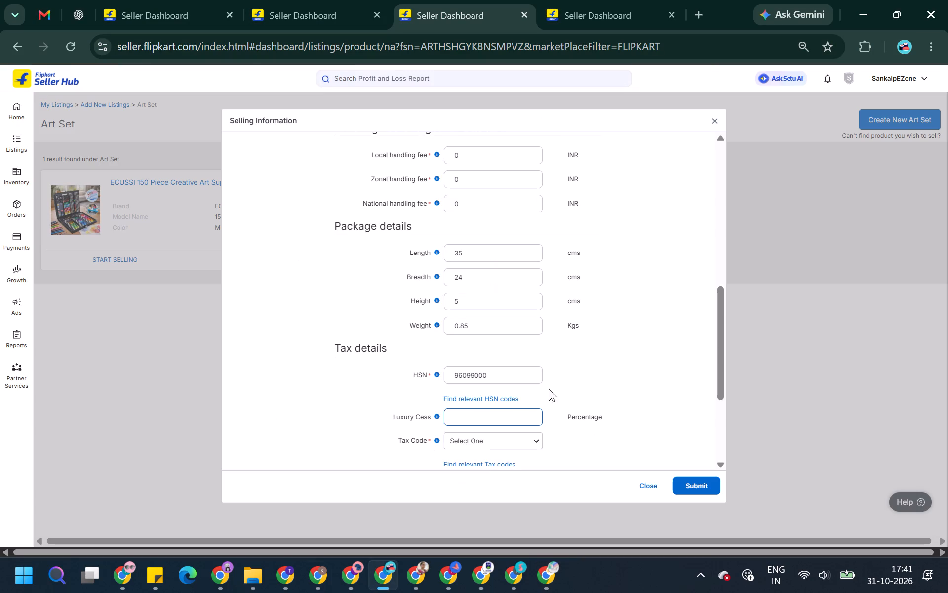
key(Tab)
key(Down)
key(Down)
key(Down)
key(Tab)
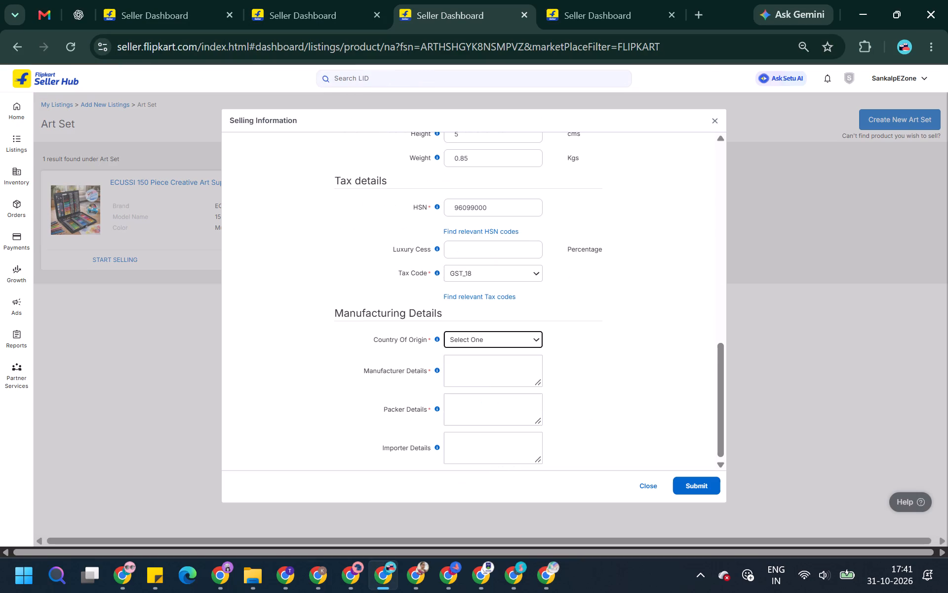
Set the country of origin to India and fill manufacturer and packer details with SANKALP ENTERPRISES, copied from another dashboard page.
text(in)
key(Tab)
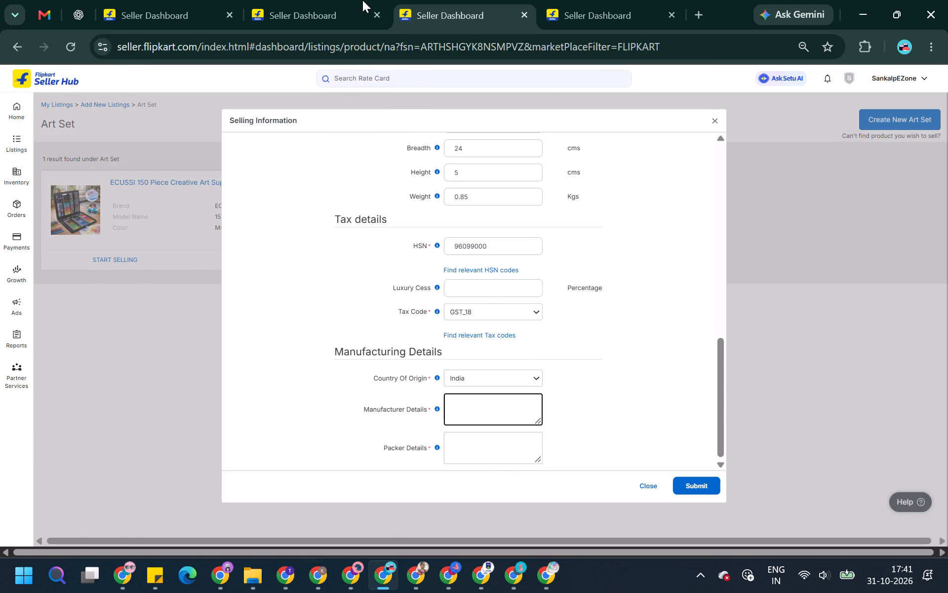
click(362, 0)
key(ctrl+c)
click(517, 0)
key(ctrl+v)
key(Tab)
key(ctrl+v)
key(Tab)
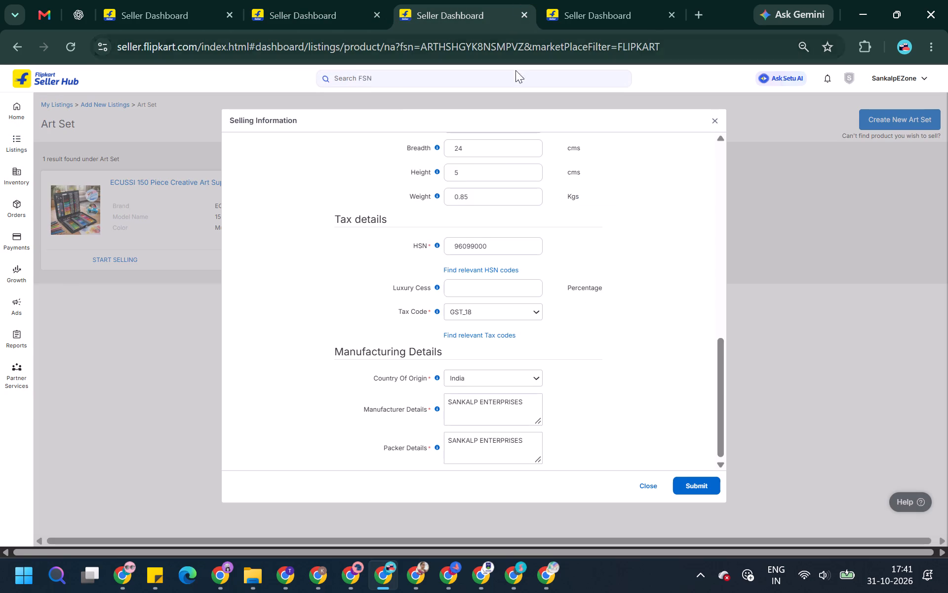
Submit the art set's selling information and look back over the form's earlier sections.
click(690, 487)
scroll(575, 359, up, 9)
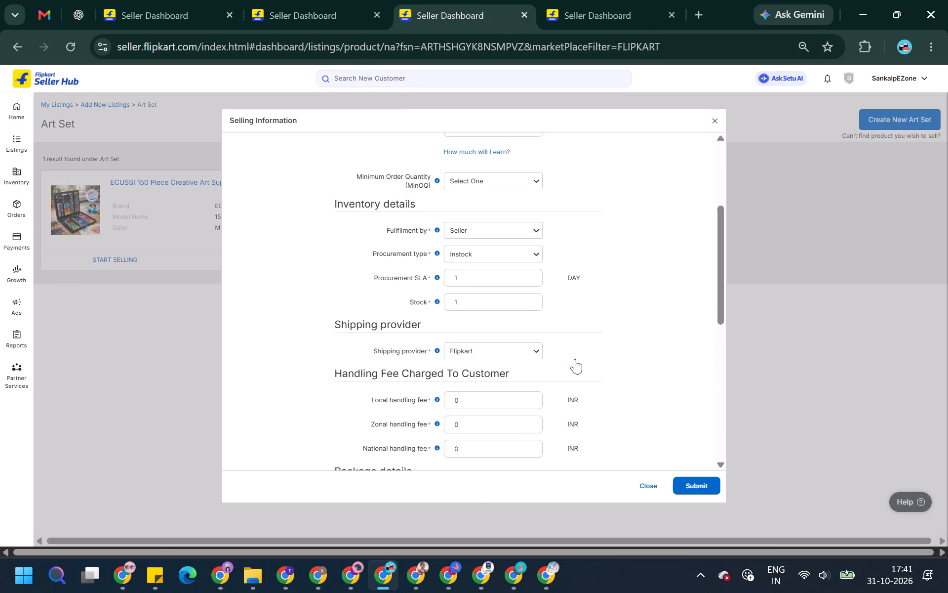
scroll(575, 359, up, 13)
Switch to the ECUSSI 150-piece art set's product page in the other browser window.
key(alt+Tab)
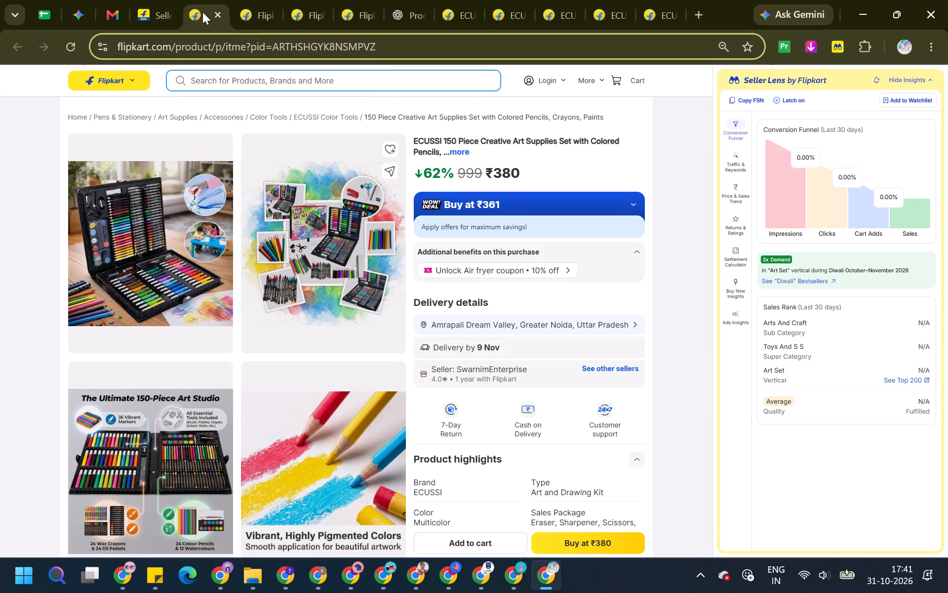
Close the finished product's page and search Add New Listings for the Multi Color Art Kit by its product ID, ARTHSHGUWCHS3NVA.
click(217, 13)
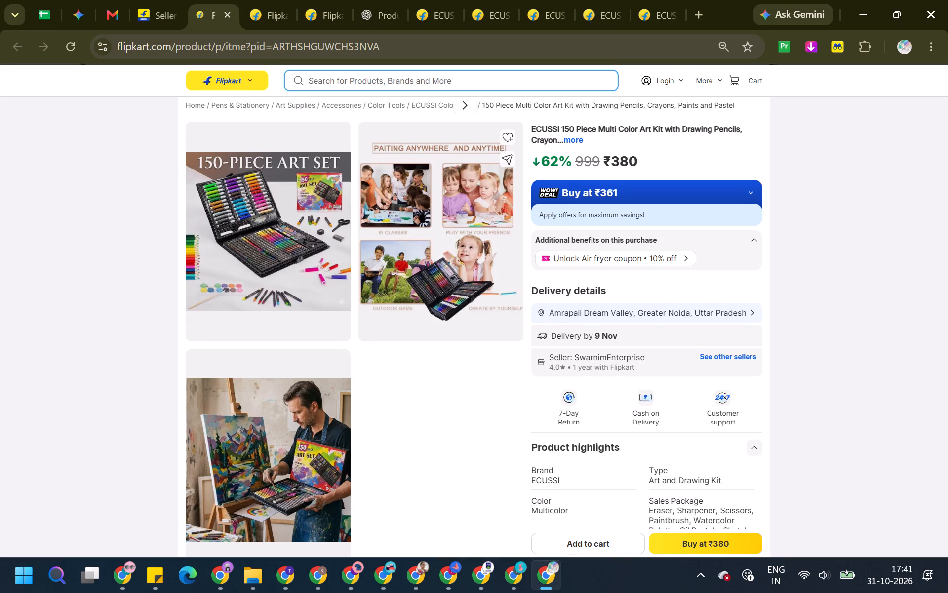
key(alt+Tab)
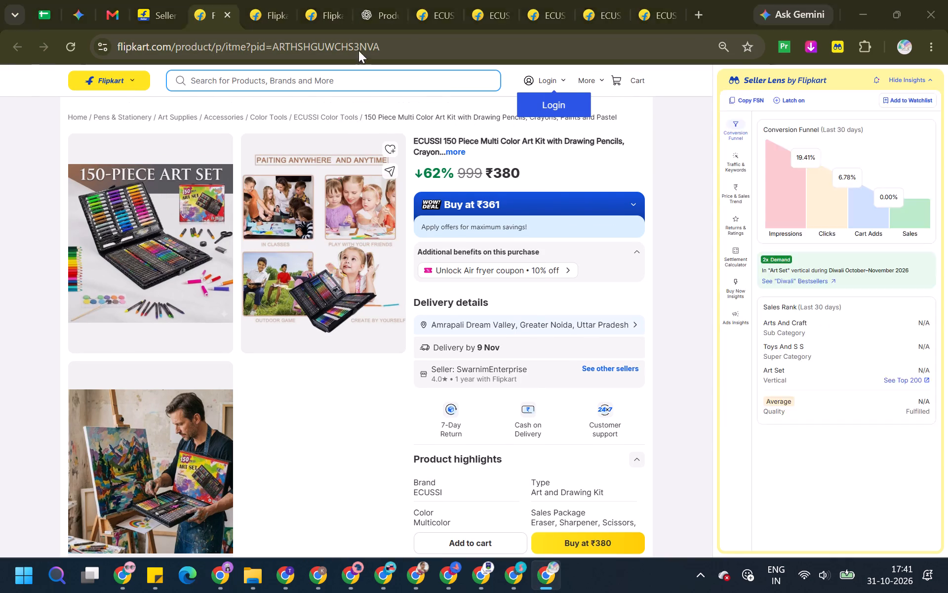
key(alt+Tab)
double_click(358, 50)
key(ctrl+c)
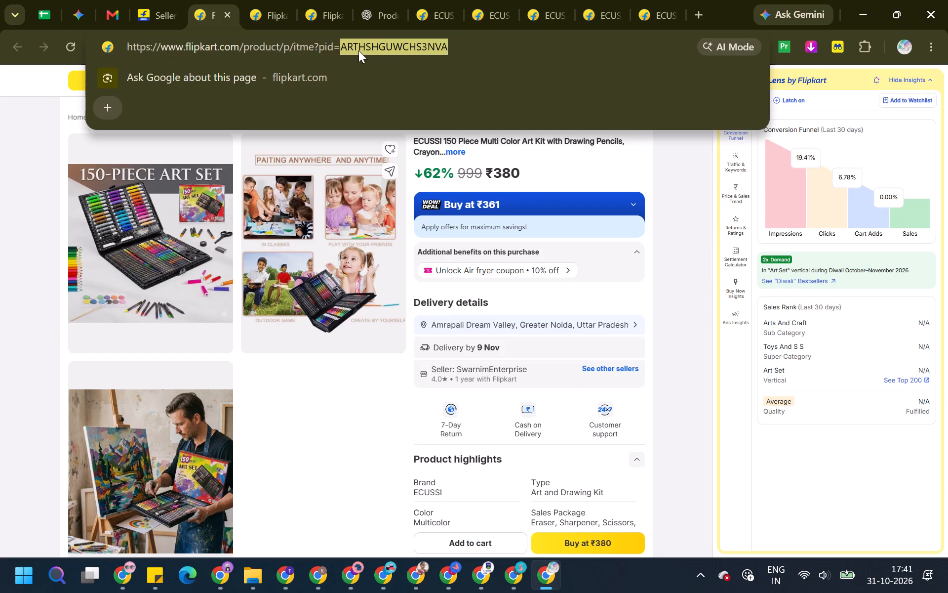
key(alt+Tab)
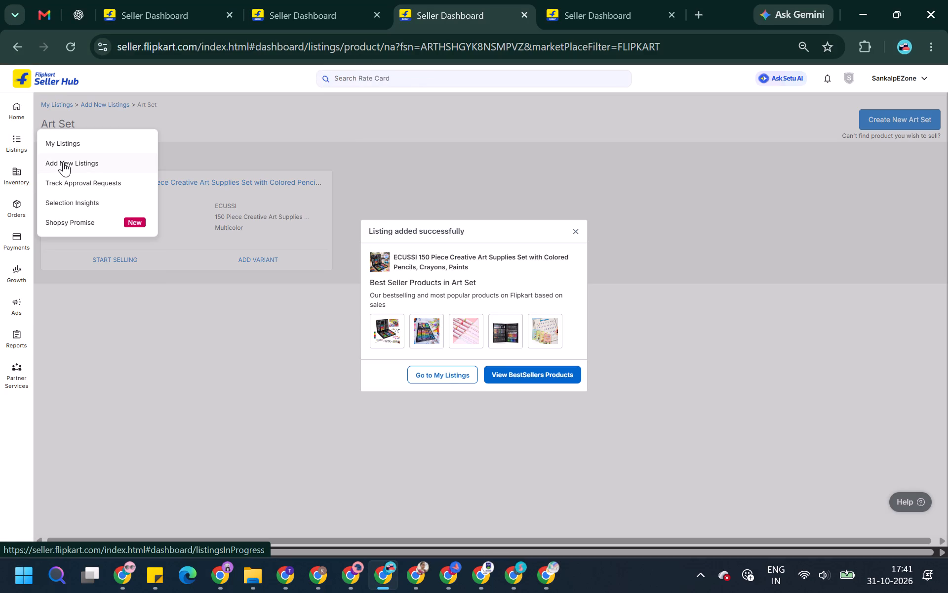
click(66, 162)
click(298, 146)
key(ctrl+v)
key(Return)
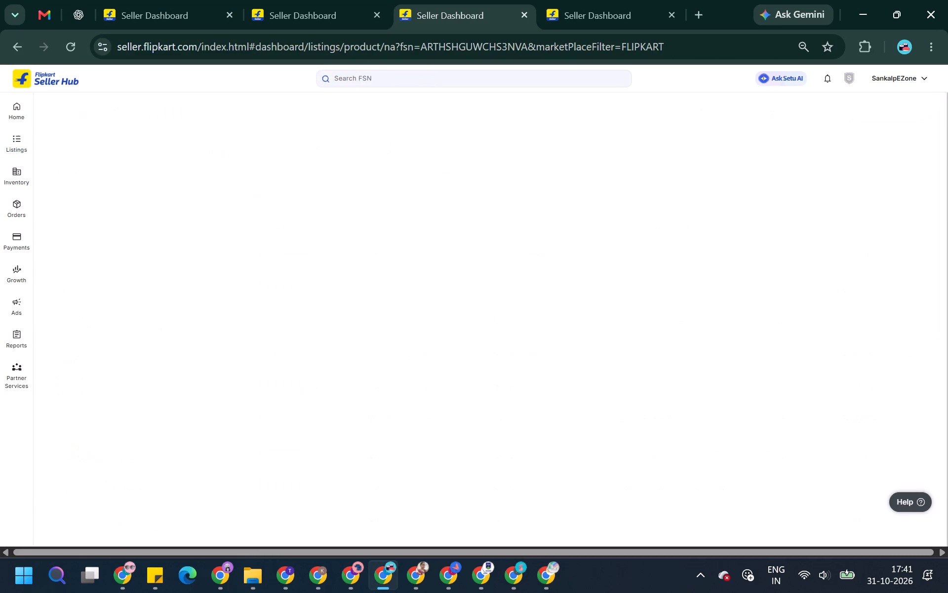
Start selling the 150 Piece Multi Color Art Kit with seller SKU ID 150ARTset-5, adapting the SKU copied from an existing art set listing.
click(150, 262)
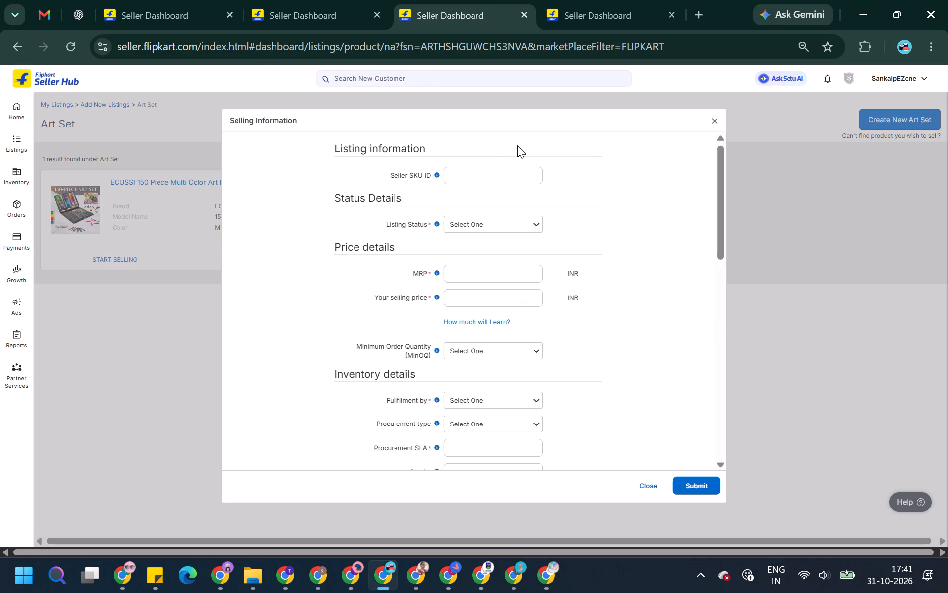
click(501, 168)
key(alt+Tab)
key(alt+Tab)
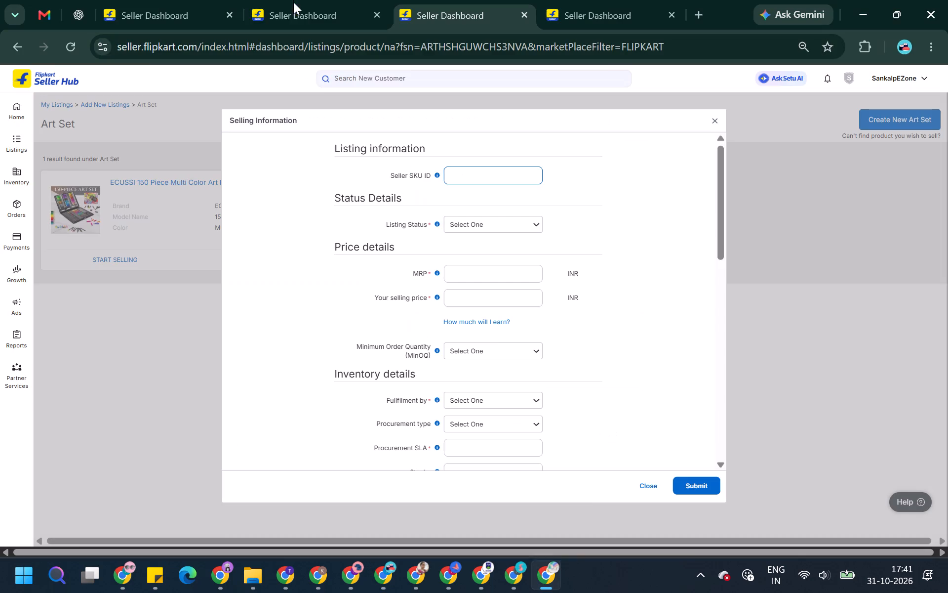
click(272, 4)
click(213, 0)
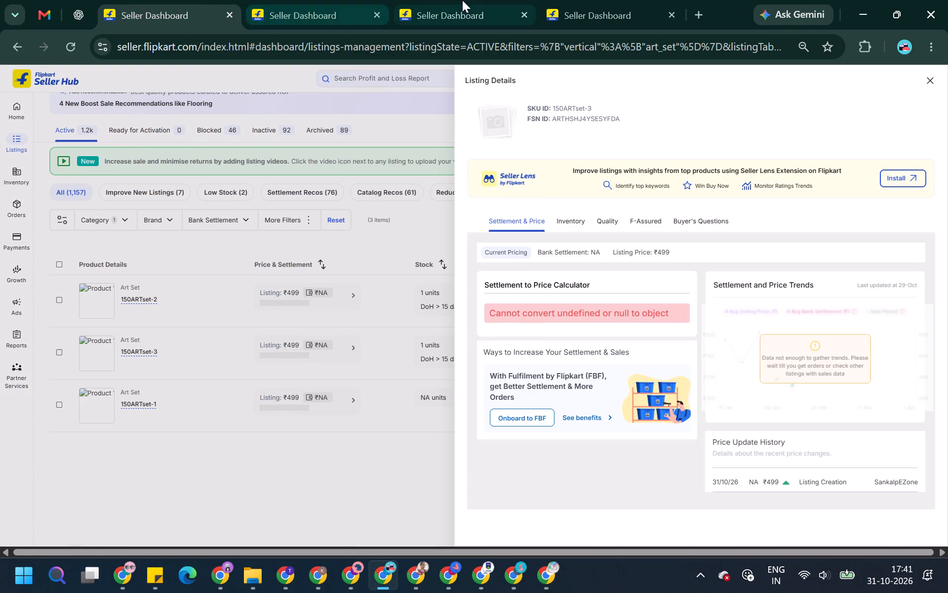
click(463, 0)
click(218, 2)
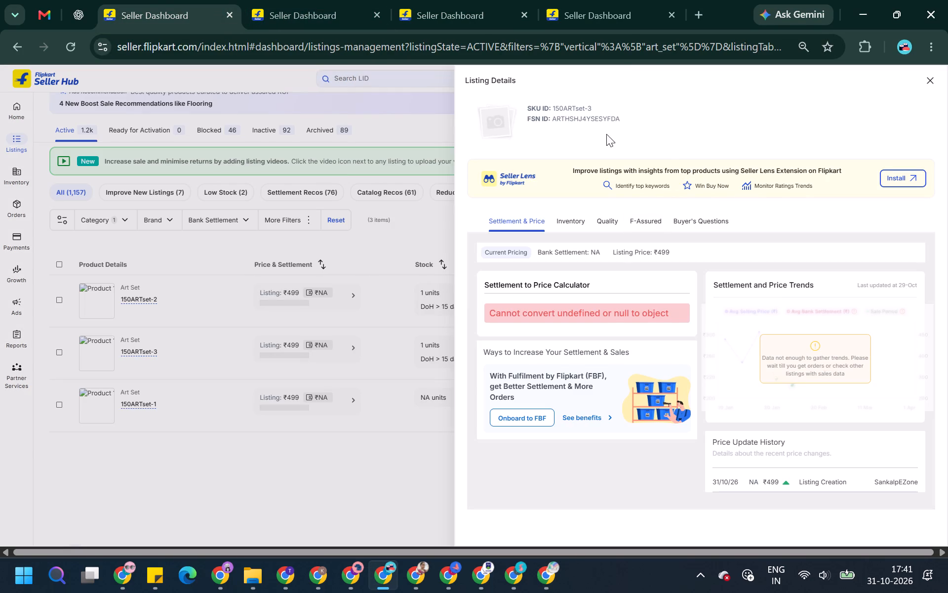
drag(552, 108, 622, 107)
key(ctrl+c)
click(349, 0)
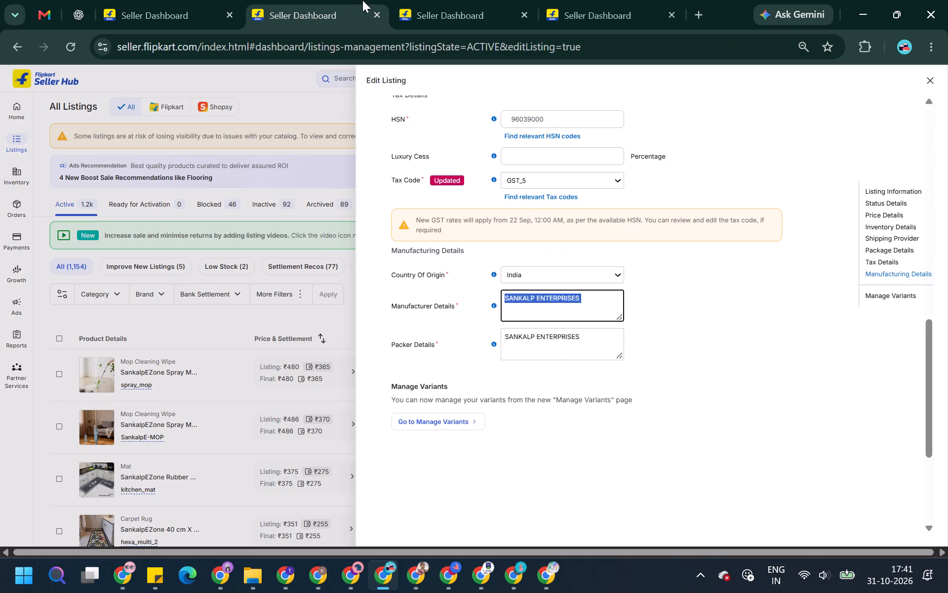
click(457, 0)
key(ctrl+v)
key(BackSpace)
key(5)
Set the listing status to Active, the MRP to 999 INR, the selling price to 499 INR and the minimum order quantity to 1.
key(Tab)
key(Down)
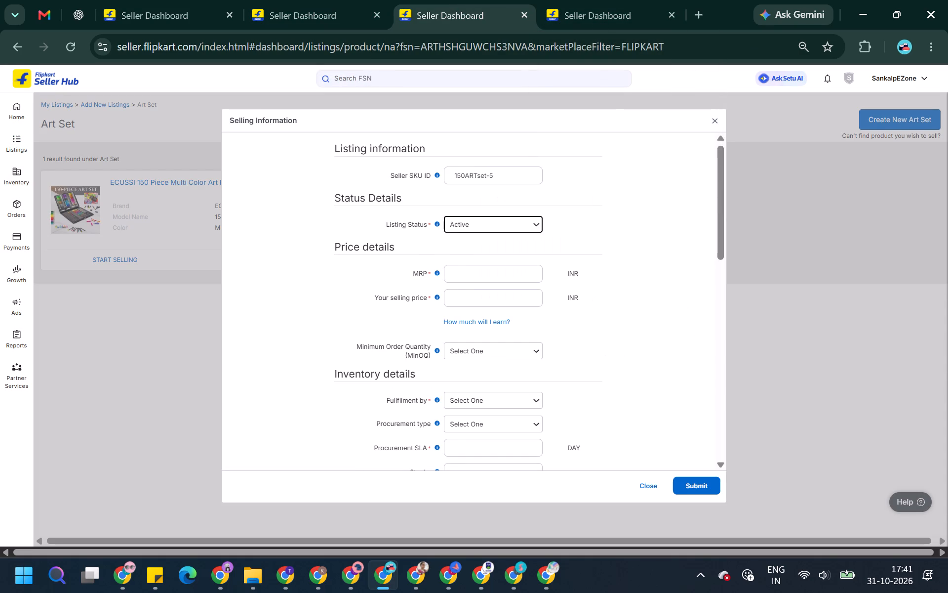
key(Tab)
key(alt+Tab)
key(alt+Tab)
text(99)
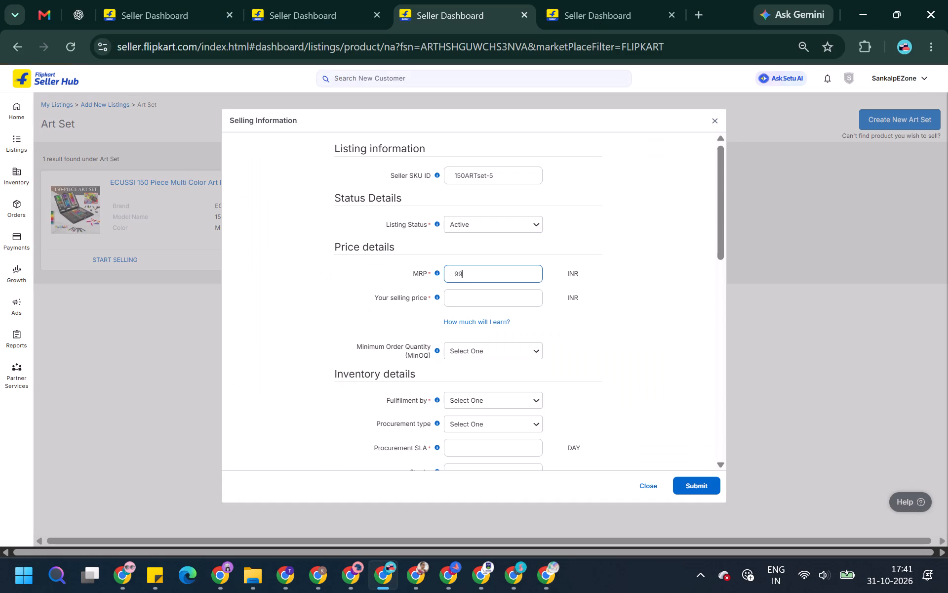
key(Tab)
text(499)
key(Tab)
key(Tab)
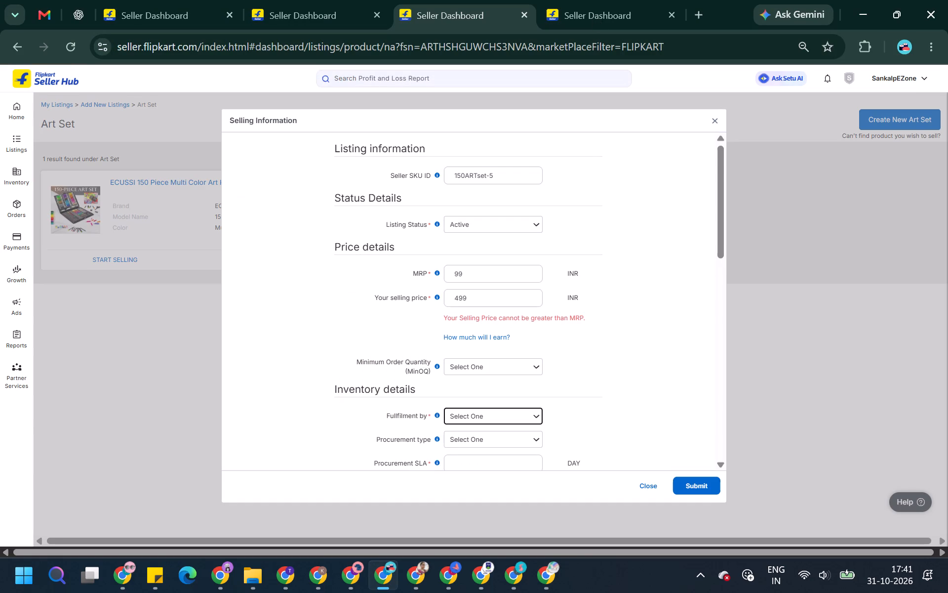
click(483, 264)
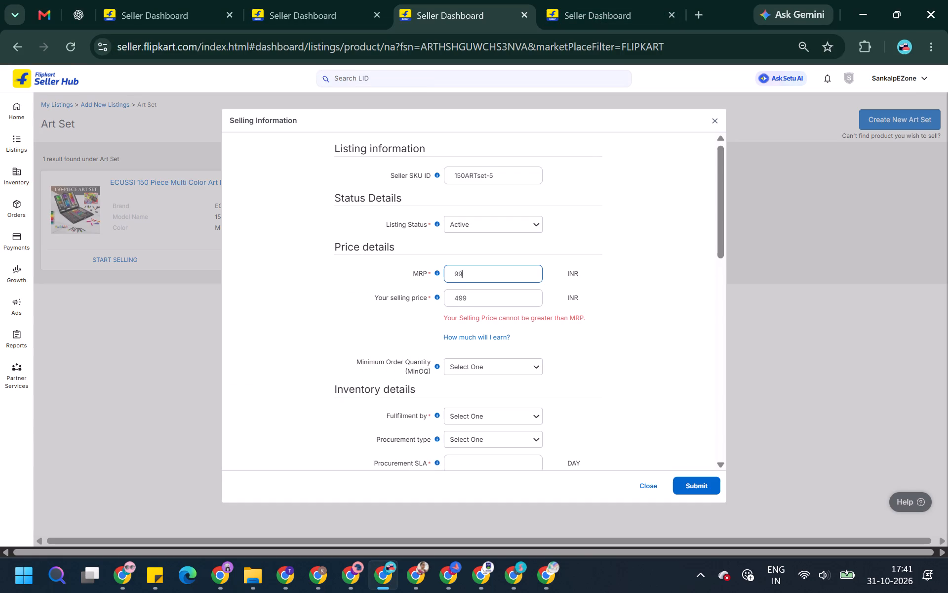
key(9)
key(Tab)
key(Tab)
key(Up)
key(Down)
Fill the inventory details with fulfilment by Seller, procurement type Instock, procurement SLA 1 day and stock 1.
key(Tab)
key(Down)
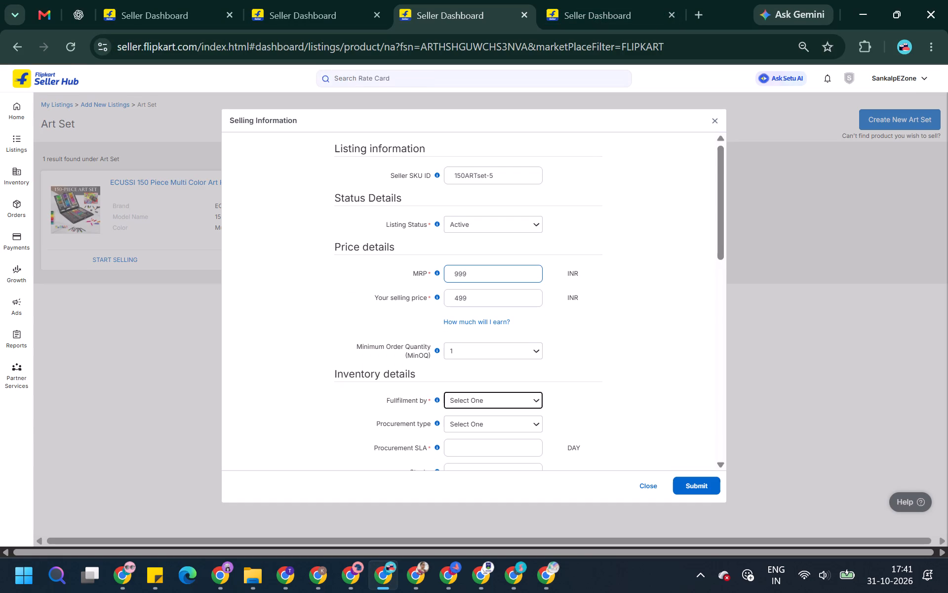
key(Tab)
key(Down)
key(Tab)
key(1)
key(Tab)
key(1)
Choose Flipkart as the shipping provider and set the local, zonal and national handling fees to 0 INR.
key(Tab)
key(Down)
key(Tab)
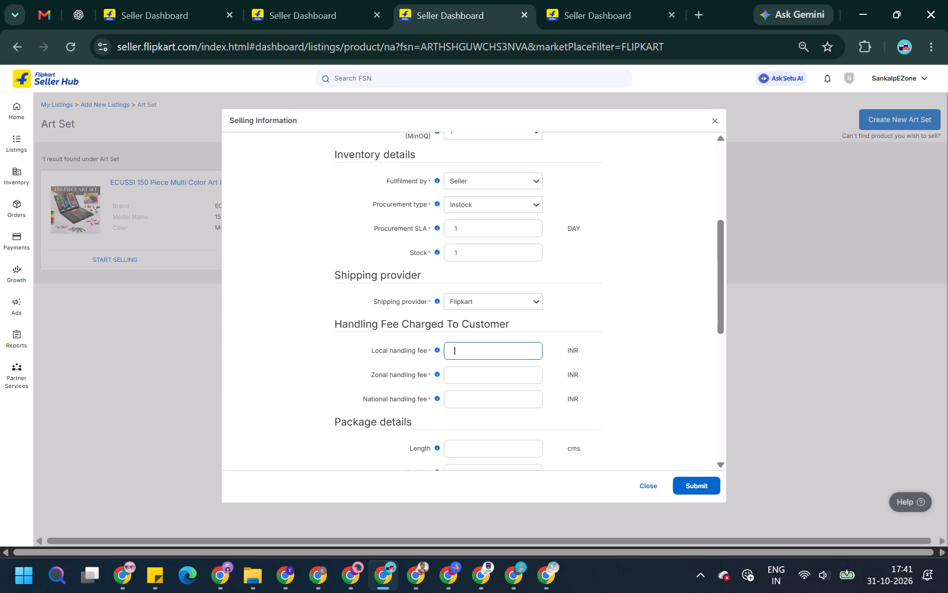
key(0)
key(Tab)
key(0)
key(Tab)
key(0)
Enter the package details: length 35 cm, breadth 24 cm, height 5 cm and weight 0.85 kg.
key(Tab)
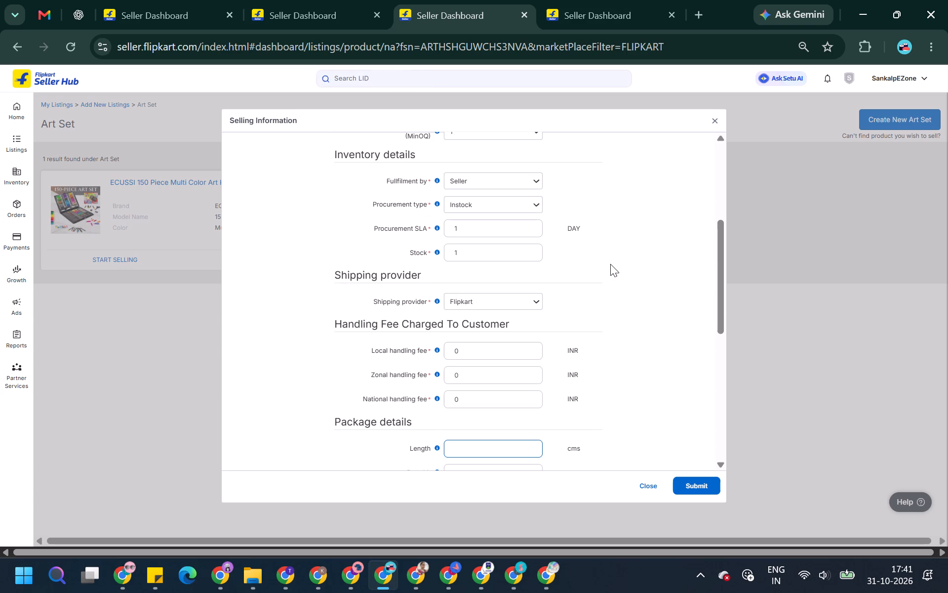
scroll(662, 270, down, 2)
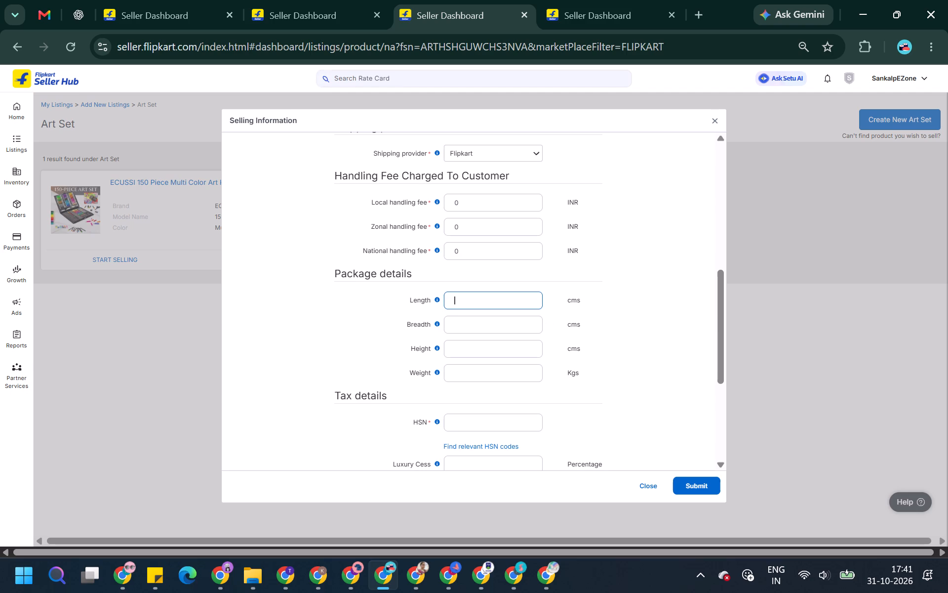
click(519, 300)
scroll(602, 266, down, 1)
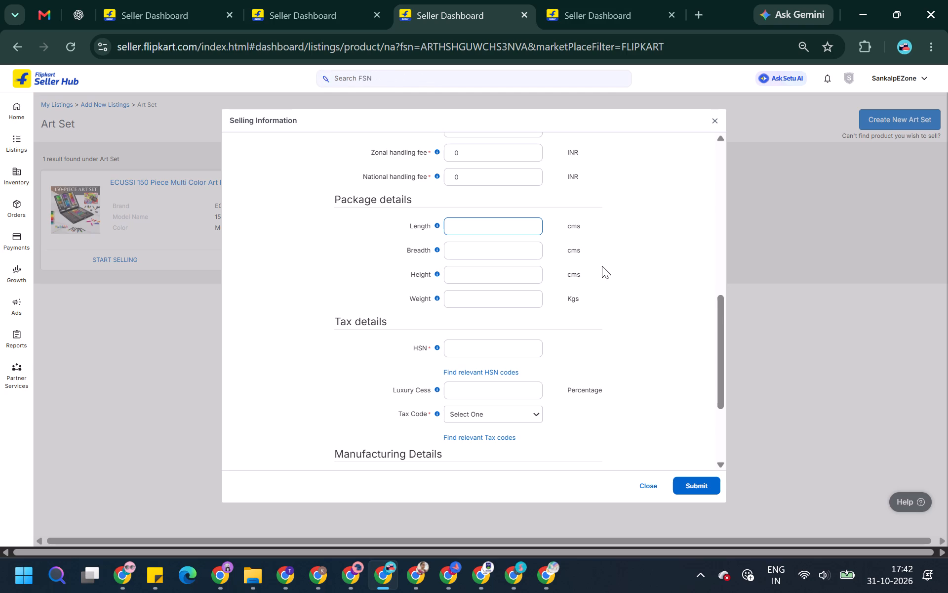
key(alt+Tab)
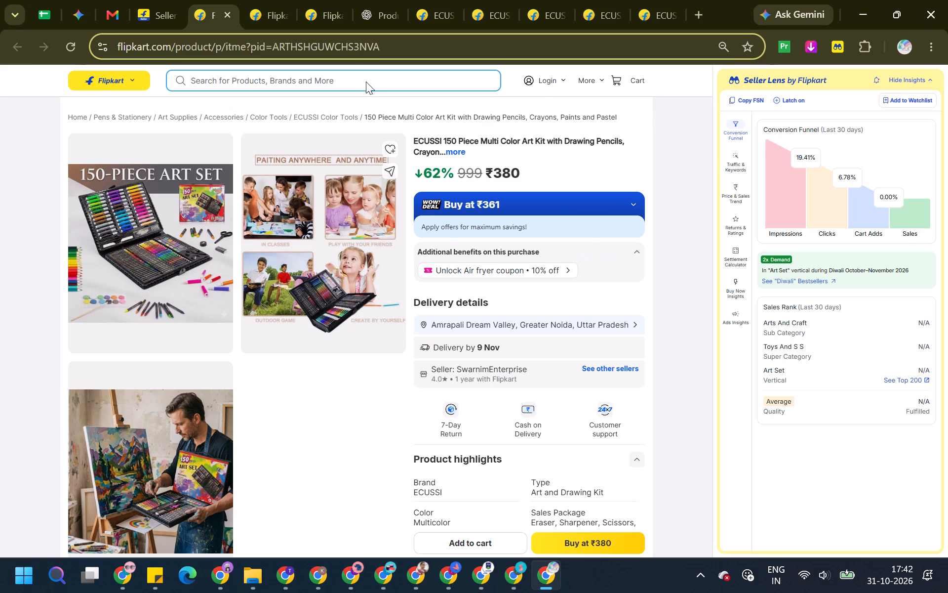
key(alt+Tab)
text(35)
key(Tab)
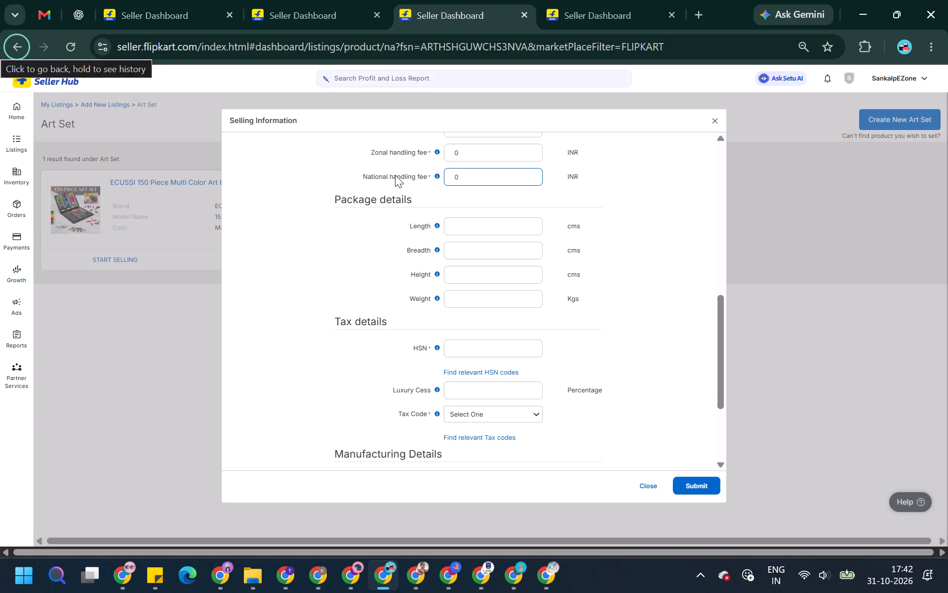
key(Tab)
click(499, 218)
text(35)
key(Tab)
text(24)
key(Tab)
key(5)
key(Tab)
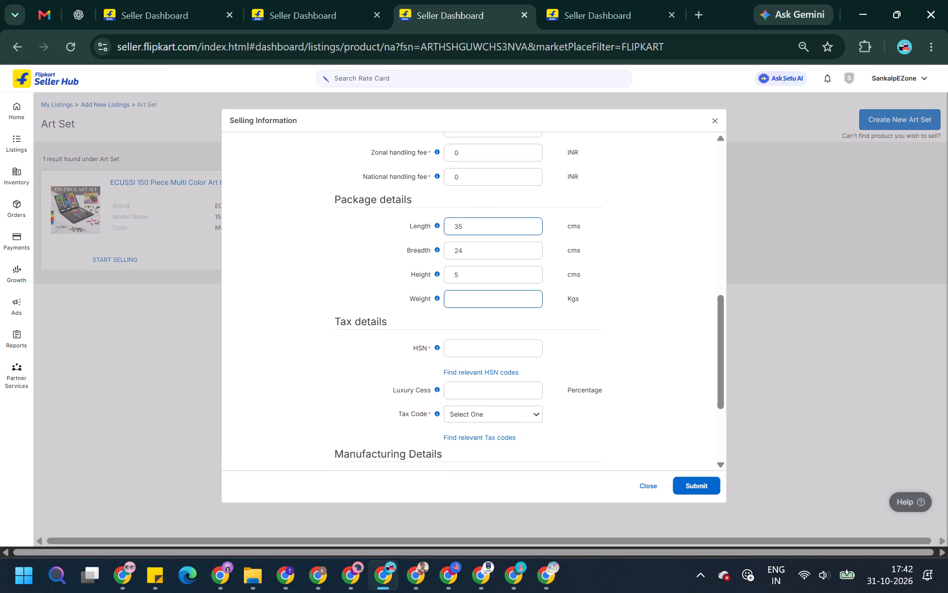
text(0.85)
Fill the tax details with HSN 96099000, copied from the reference listing in the other browser window, and tax code GST_18.
key(Tab)
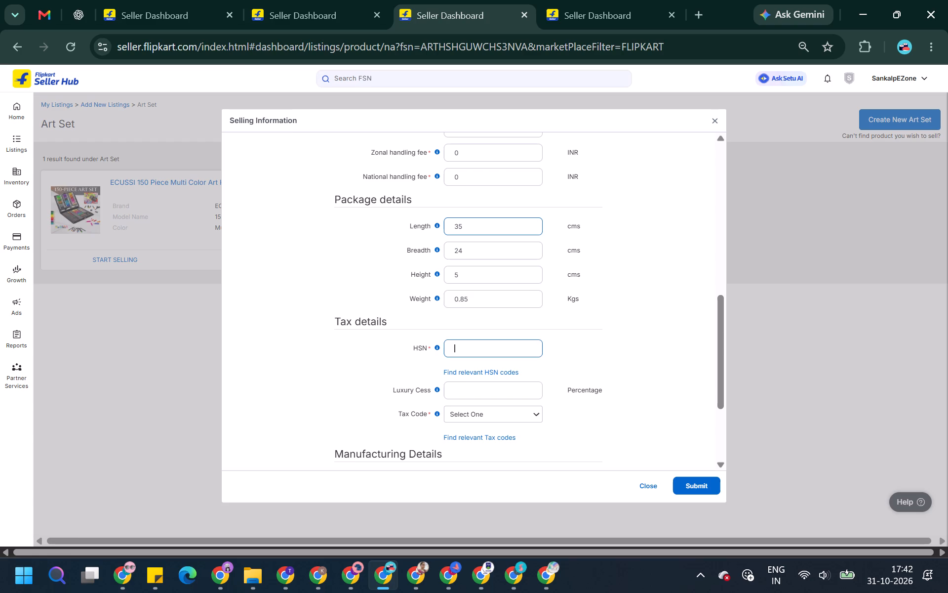
key(alt+Tab)
key(alt+Tab)
key(alt+Tab)
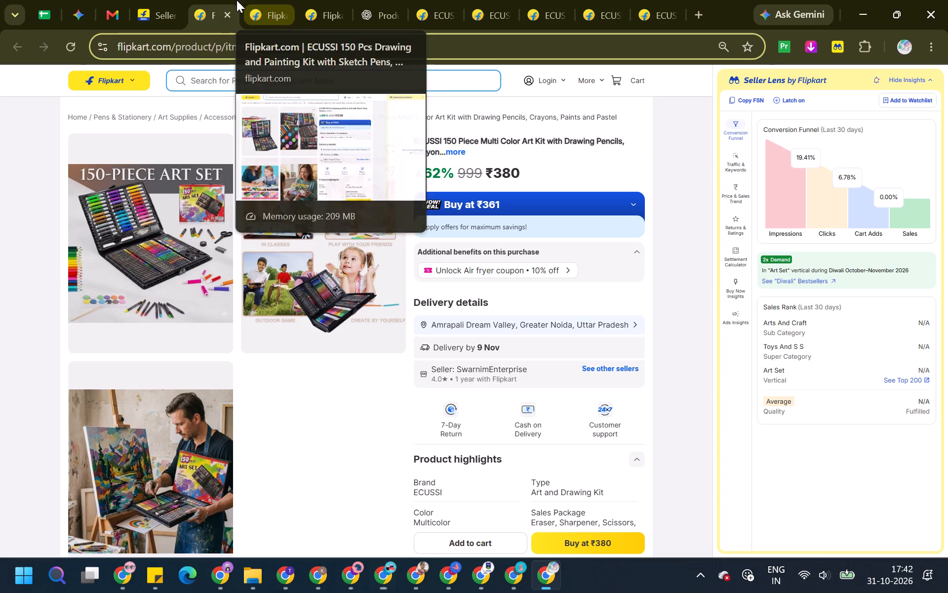
click(193, 0)
click(158, 0)
key(ctrl+c)
key(alt+Tab)
key(ctrl+v)
key(Tab)
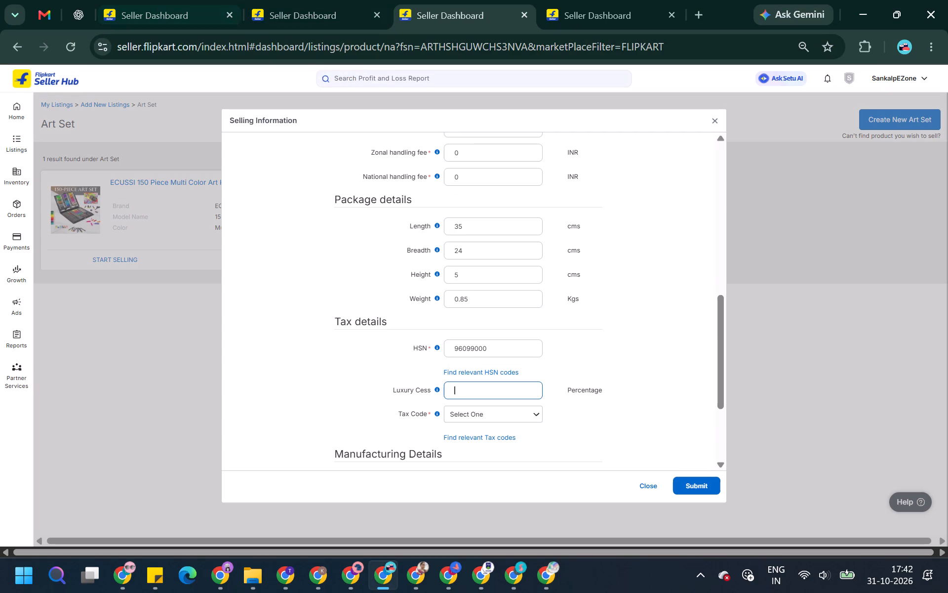
key(Tab)
key(Down)
key(Down)
key(Tab)
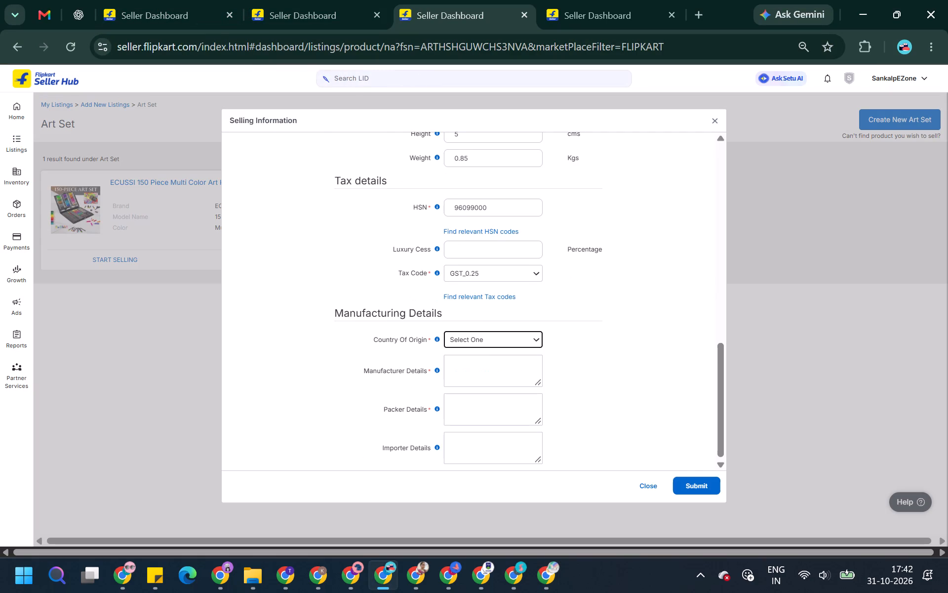
click(459, 280)
click(481, 319)
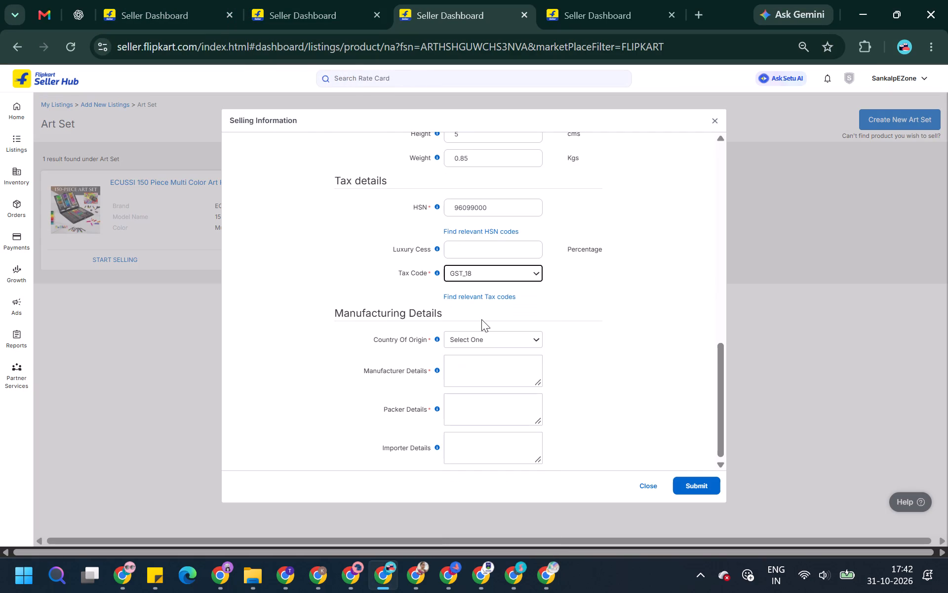
Set the country of origin to India and paste SANKALP ENTERPRISES from the existing listing as manufacturer and packer details.
key(Tab)
text(in)
key(Tab)
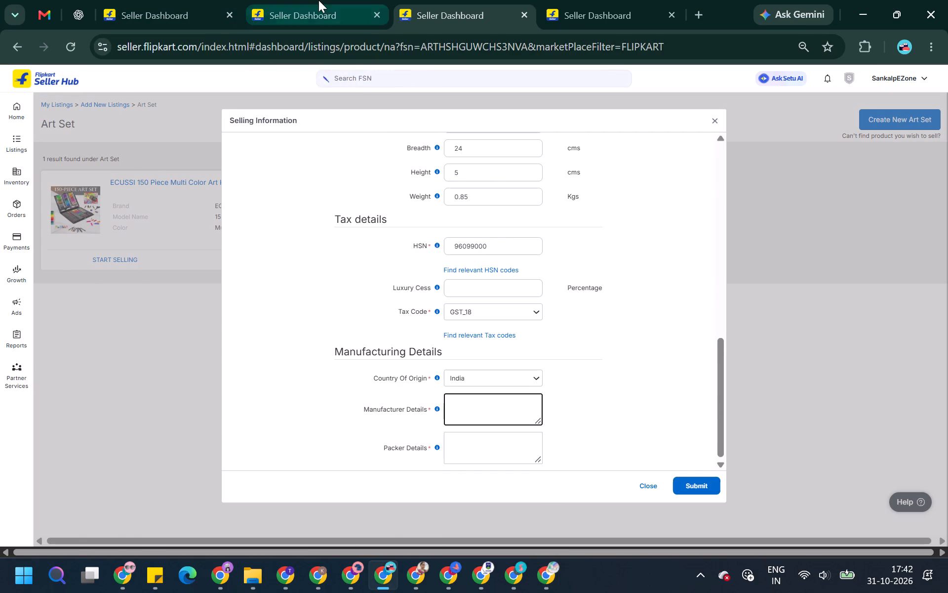
click(316, 0)
key(ctrl+c)
click(389, 0)
click(416, 0)
key(ctrl+v)
key(Tab)
key(ctrl+v)
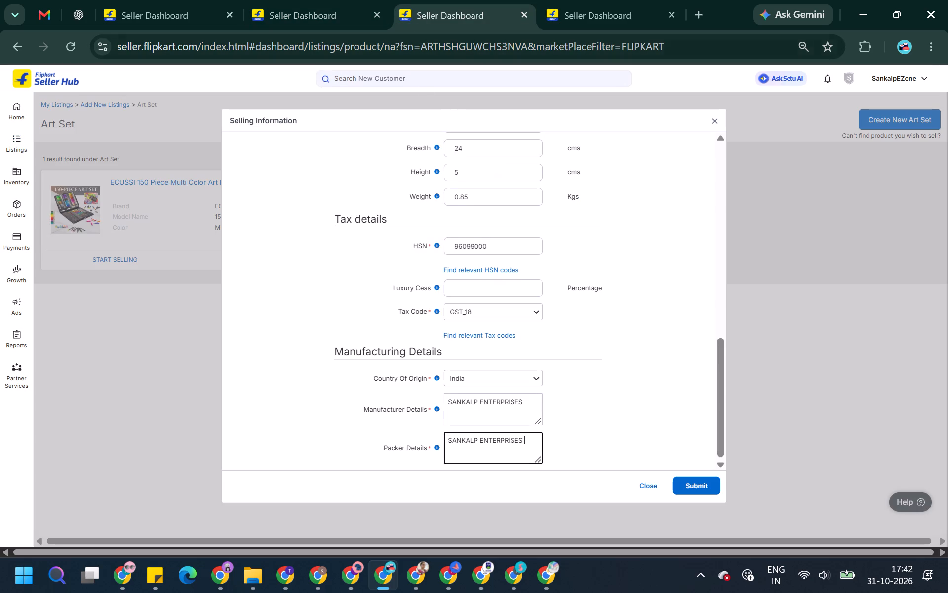
Submit the selling information to add the Multi Color Art Kit listing.
key(Tab)
click(705, 494)
click(700, 482)
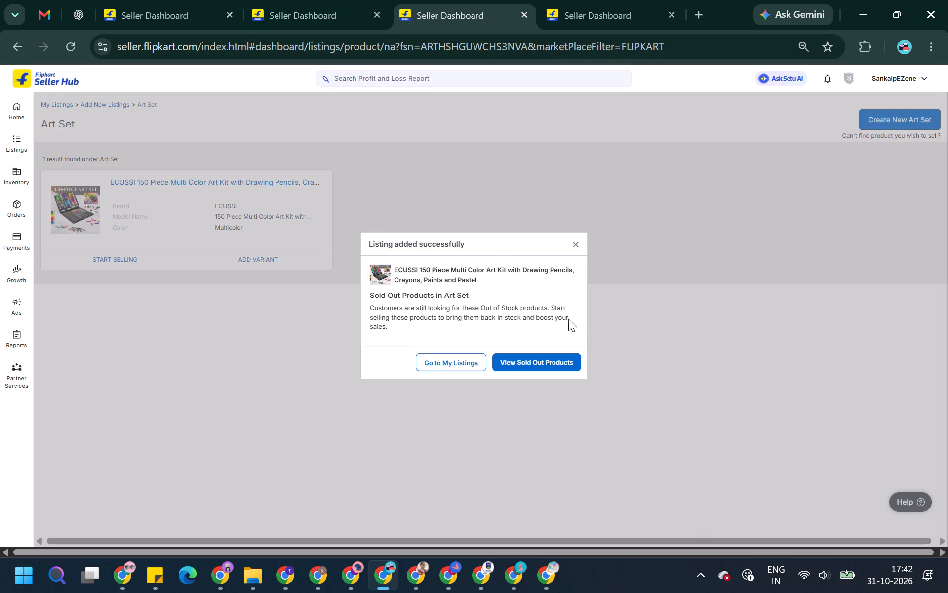